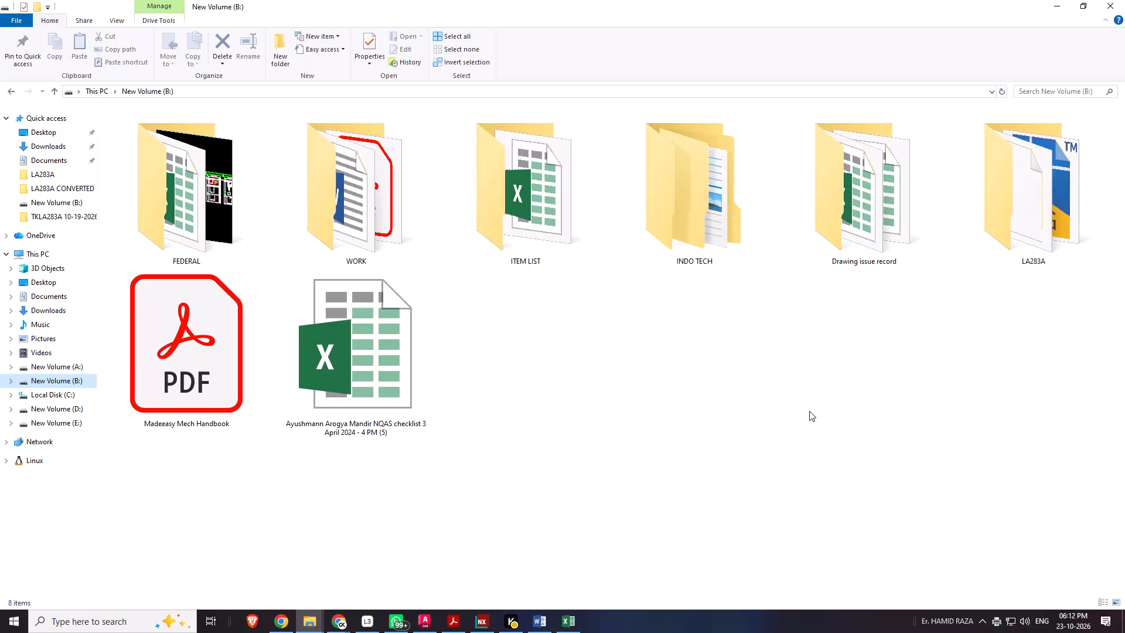
Open the Ayushmann Arogya Mandir NQAS checklist workbook and enable editing.
{"action": "double_click", "coordinate": [387, 353]}
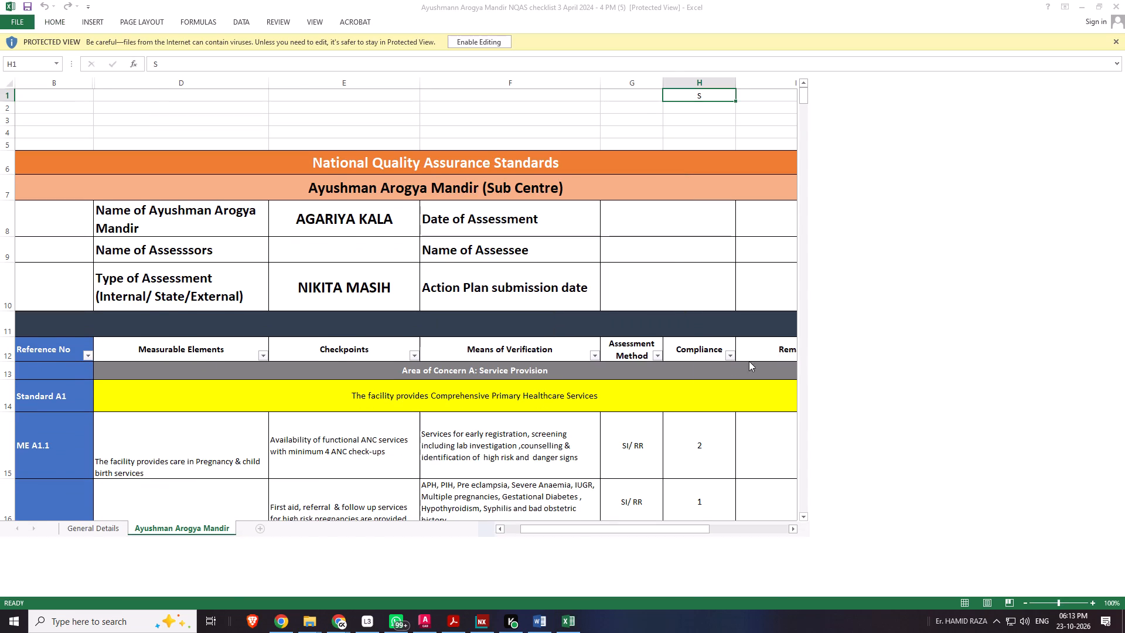
{"action": "scroll", "coordinate": [707, 346], "scroll_direction": "up", "scroll_amount": 3}
{"action": "scroll", "coordinate": [553, 169], "scroll_direction": "up", "scroll_amount": 5}
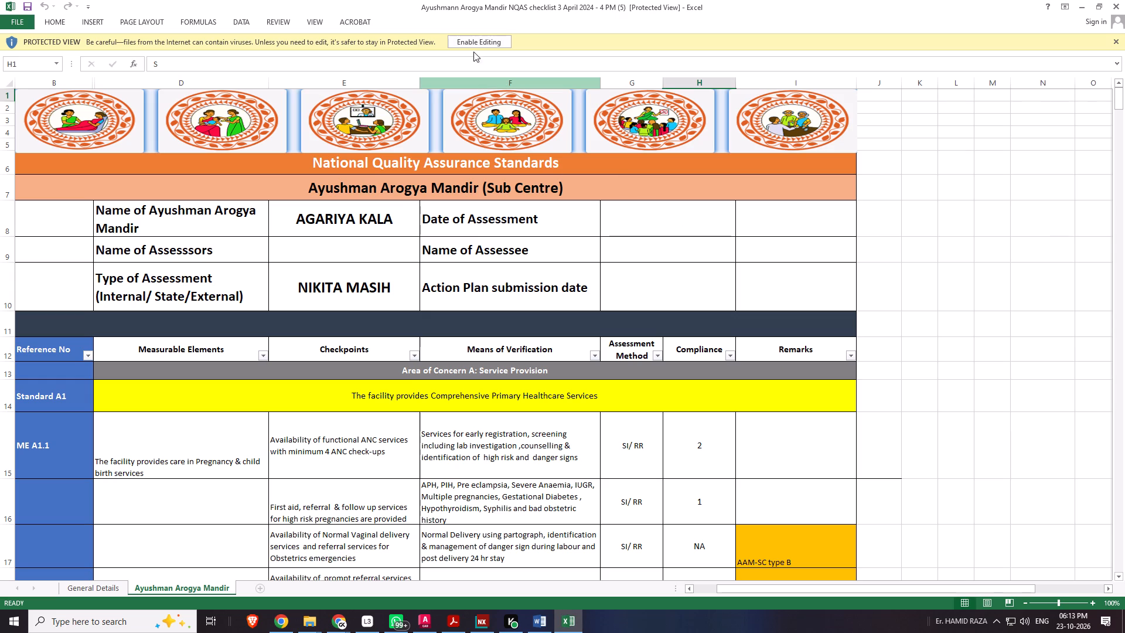
{"action": "left_click", "coordinate": [473, 40]}
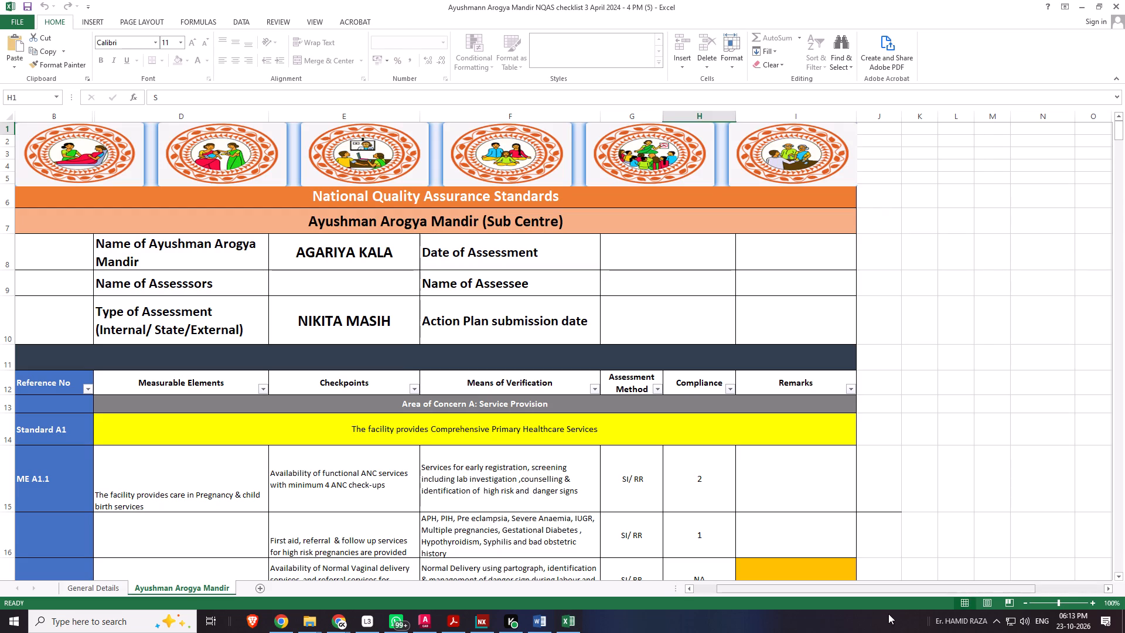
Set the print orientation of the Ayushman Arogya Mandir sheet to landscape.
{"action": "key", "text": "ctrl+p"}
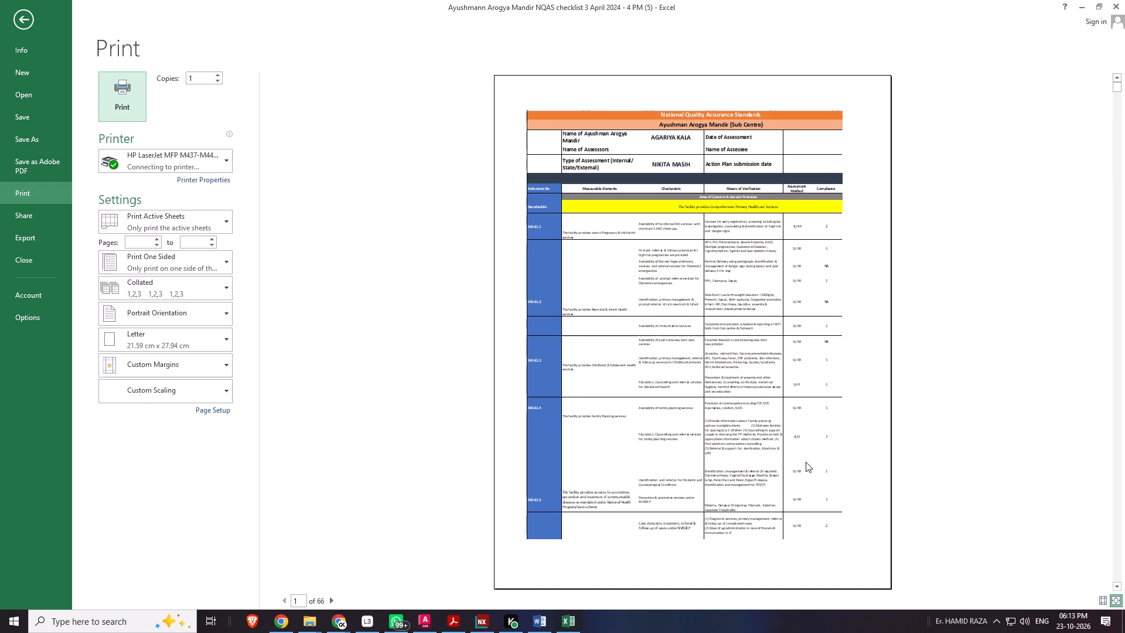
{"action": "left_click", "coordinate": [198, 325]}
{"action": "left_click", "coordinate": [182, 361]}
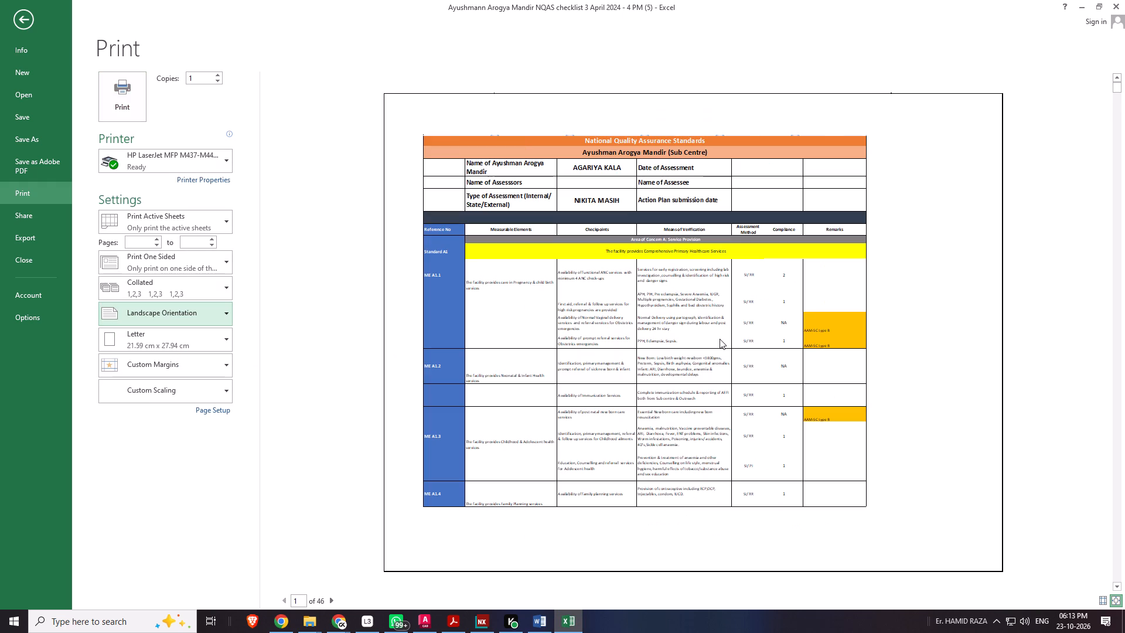
Examine how the checklist falls on the landscape Letter pages in the print preview, and return to the worksheet.
{"action": "scroll", "coordinate": [703, 425], "scroll_direction": "down", "scroll_amount": 3}
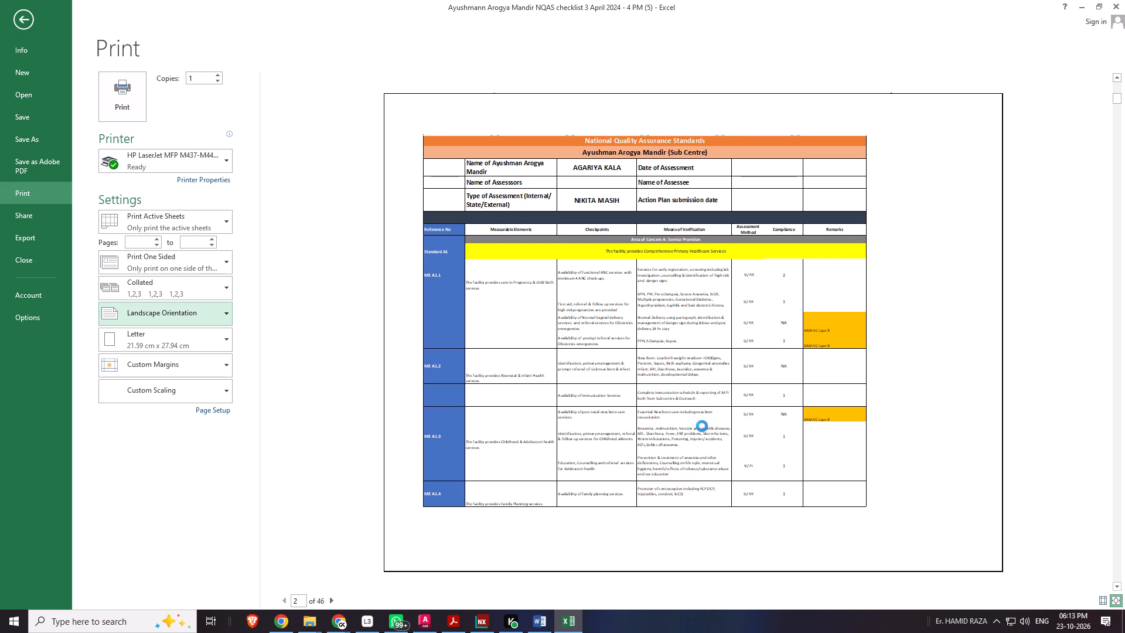
{"action": "scroll", "coordinate": [666, 420], "scroll_direction": "down", "scroll_amount": 3}
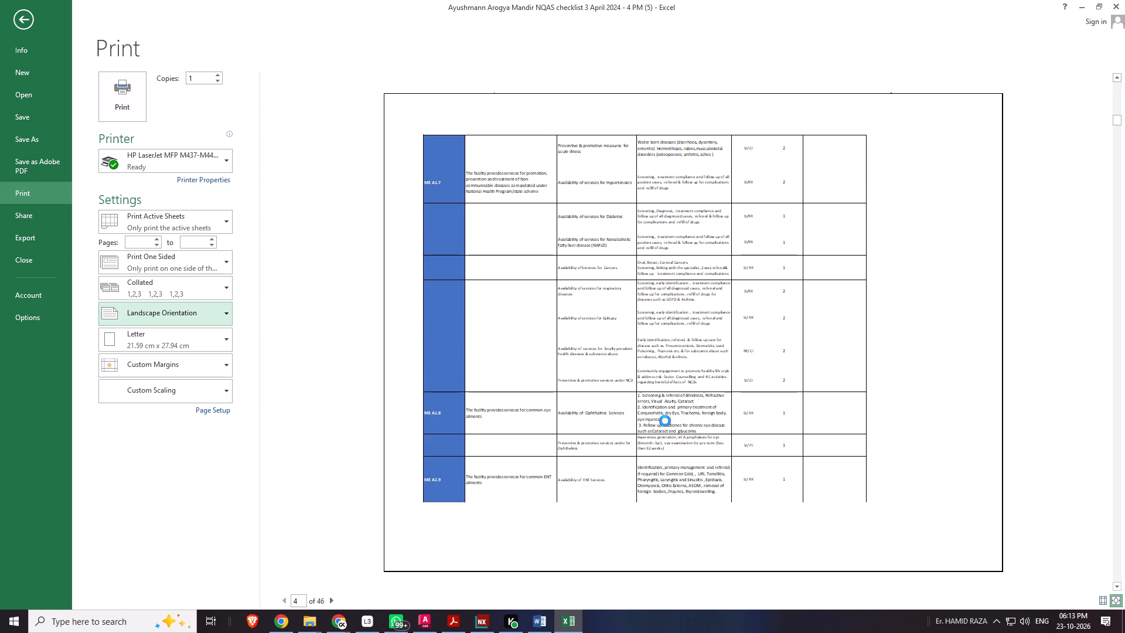
{"action": "scroll", "coordinate": [665, 421], "scroll_direction": "down", "scroll_amount": 9}
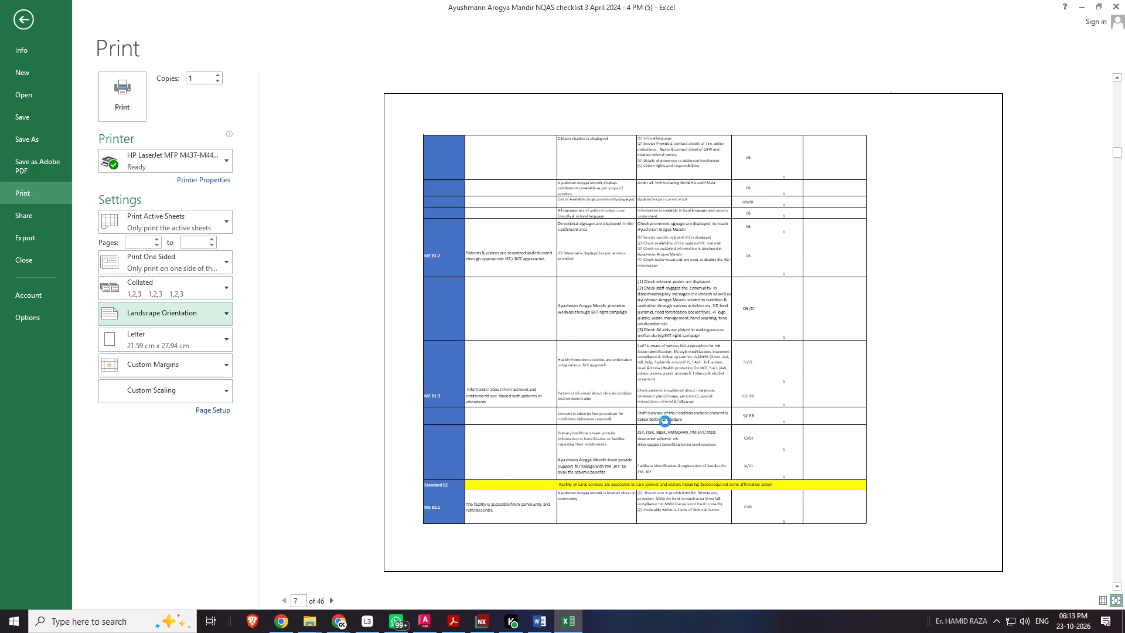
{"action": "scroll", "coordinate": [665, 421], "scroll_direction": "down", "scroll_amount": 19}
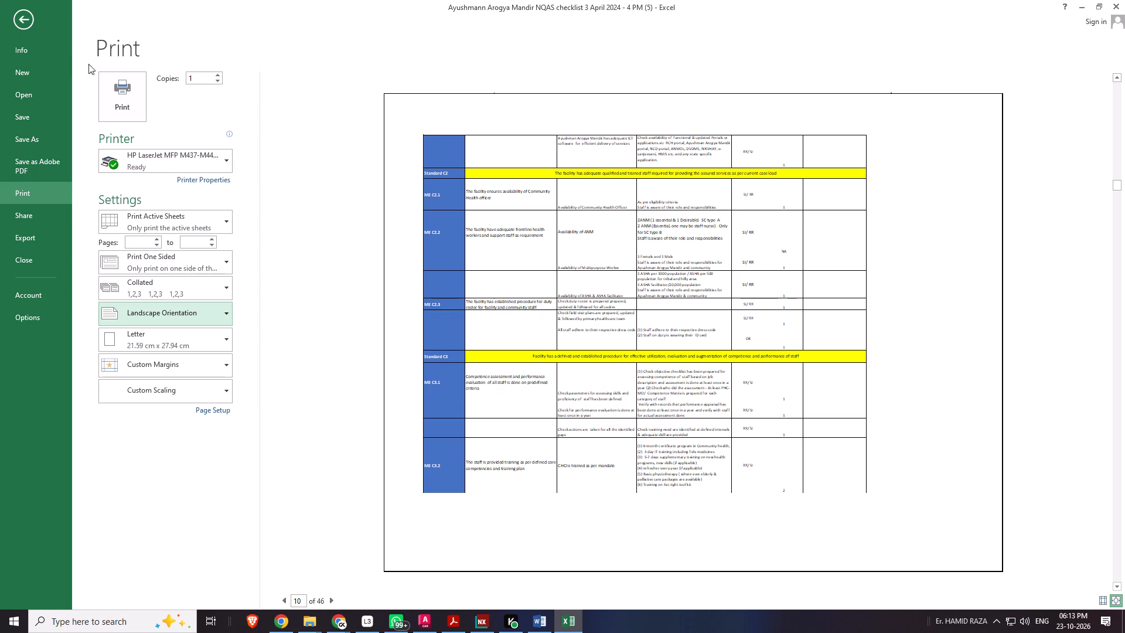
{"action": "left_click", "coordinate": [31, 21]}
Look through the checklist rows on the Ayushman Arogya Mandir sheet, from Area of Concern A to the standard E1 entries.
{"action": "scroll", "coordinate": [588, 269], "scroll_direction": "down", "scroll_amount": 5}
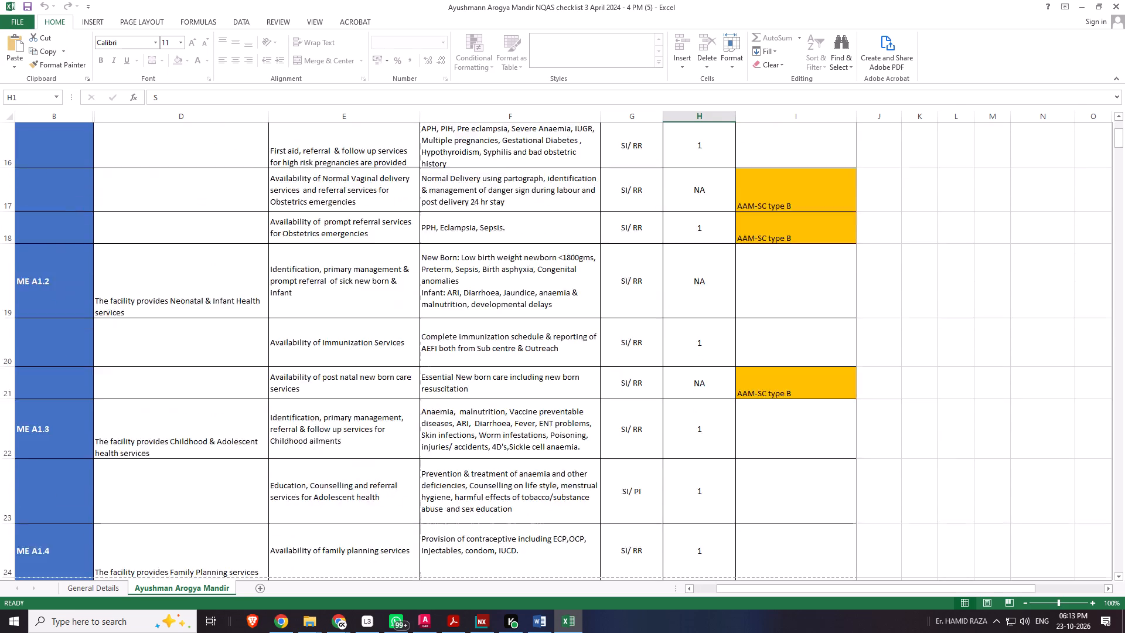
{"action": "scroll", "coordinate": [589, 270], "scroll_direction": "down", "scroll_amount": 14}
{"action": "scroll", "coordinate": [587, 270], "scroll_direction": "down", "scroll_amount": 7}
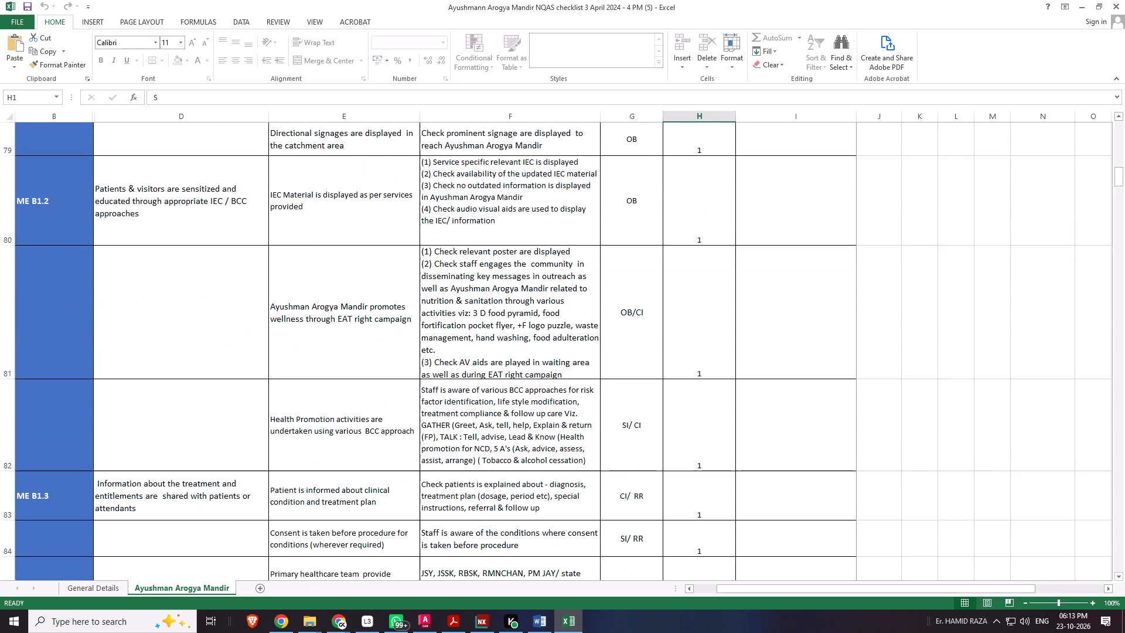
{"action": "scroll", "coordinate": [587, 272], "scroll_direction": "down", "scroll_amount": 16}
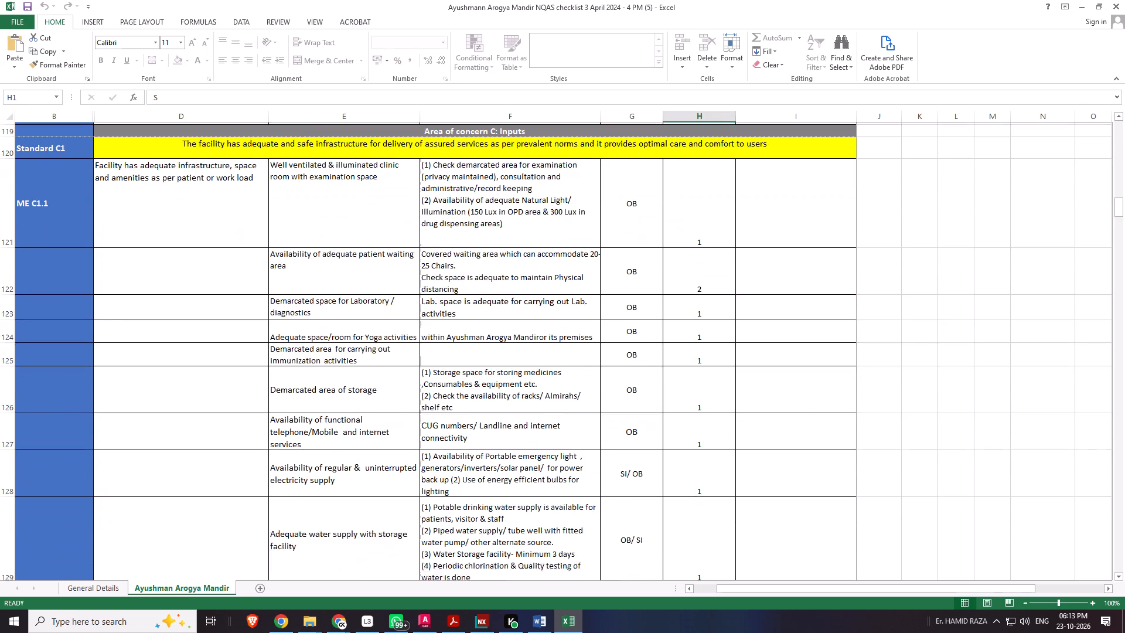
{"action": "scroll", "coordinate": [587, 272], "scroll_direction": "down", "scroll_amount": 11}
{"action": "scroll", "coordinate": [586, 273], "scroll_direction": "up", "scroll_amount": 1}
{"action": "scroll", "coordinate": [586, 273], "scroll_direction": "down", "scroll_amount": 4}
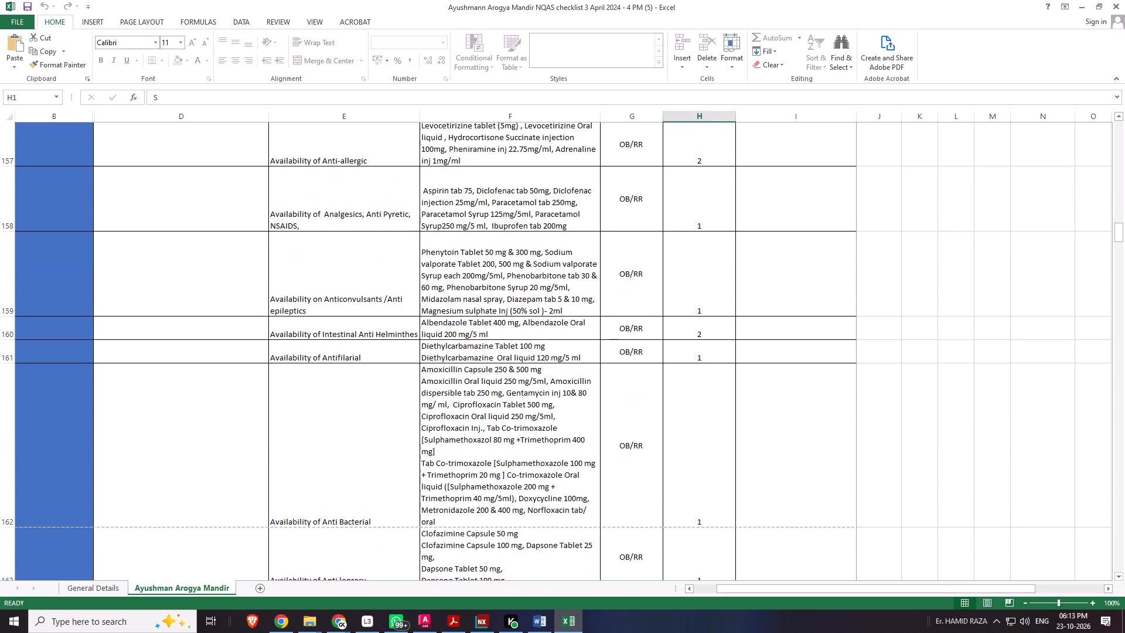
{"action": "scroll", "coordinate": [586, 273], "scroll_direction": "down", "scroll_amount": 19}
{"action": "scroll", "coordinate": [587, 273], "scroll_direction": "down", "scroll_amount": 12}
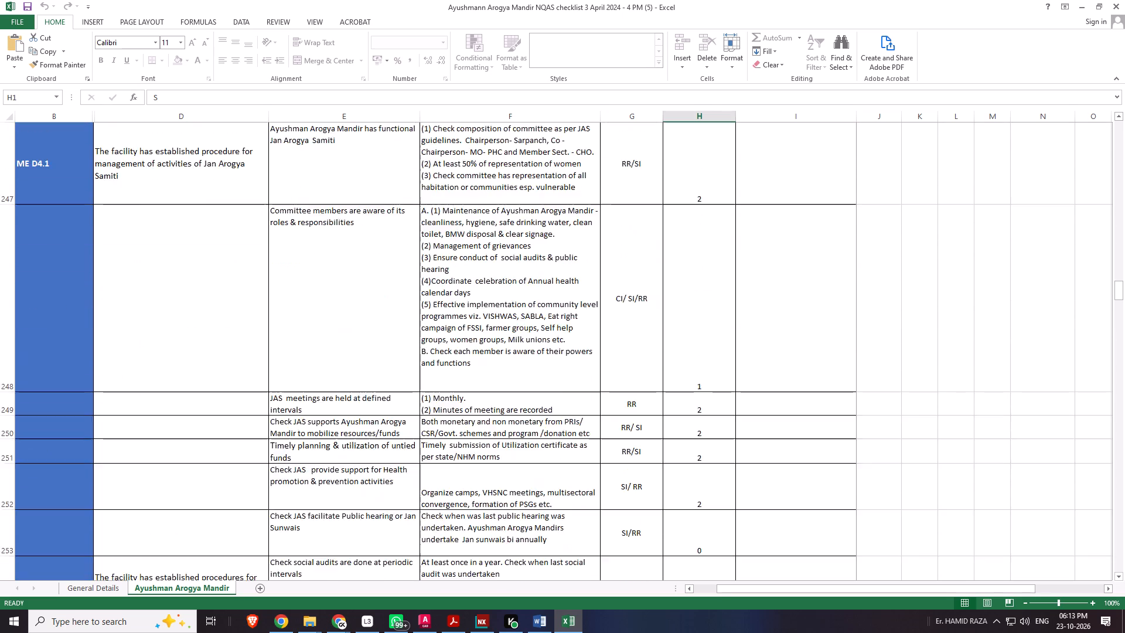
{"action": "scroll", "coordinate": [587, 278], "scroll_direction": "down", "scroll_amount": 13}
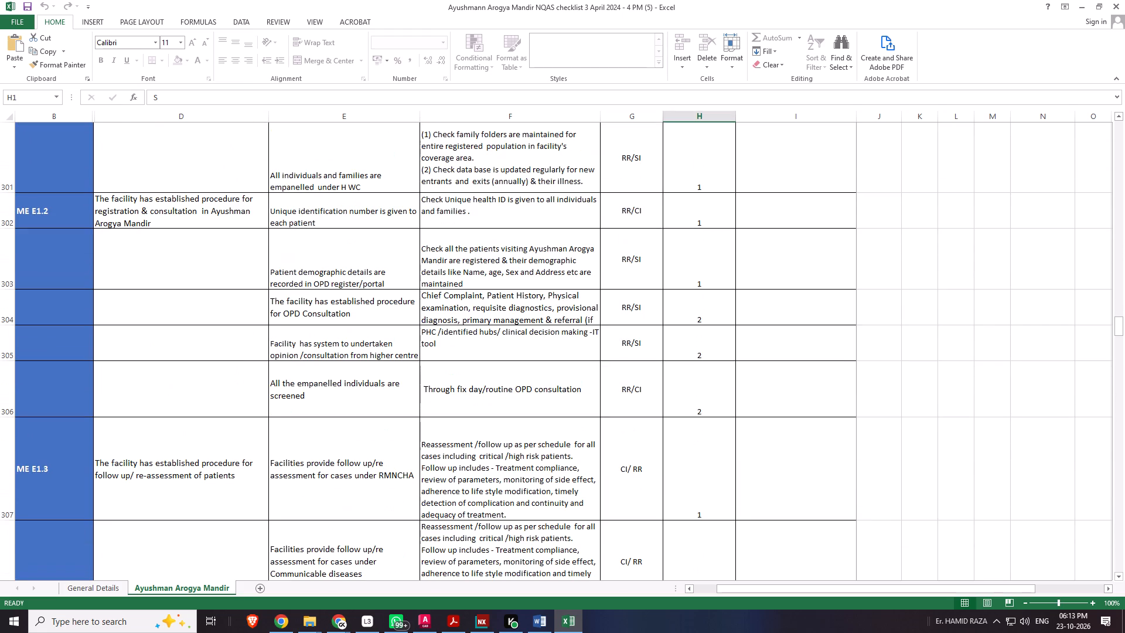
Set up the sheet's printout on A3 paper in portrait orientation.
{"action": "key", "text": "ctrl+p"}
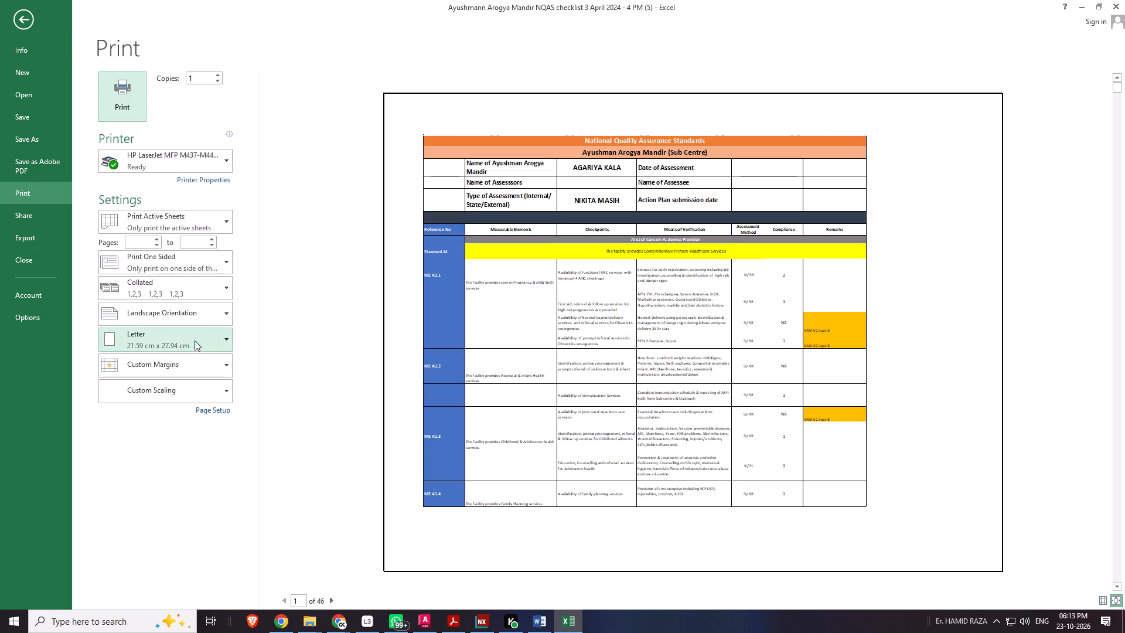
{"action": "left_click", "coordinate": [195, 343]}
{"action": "left_click", "coordinate": [169, 198]}
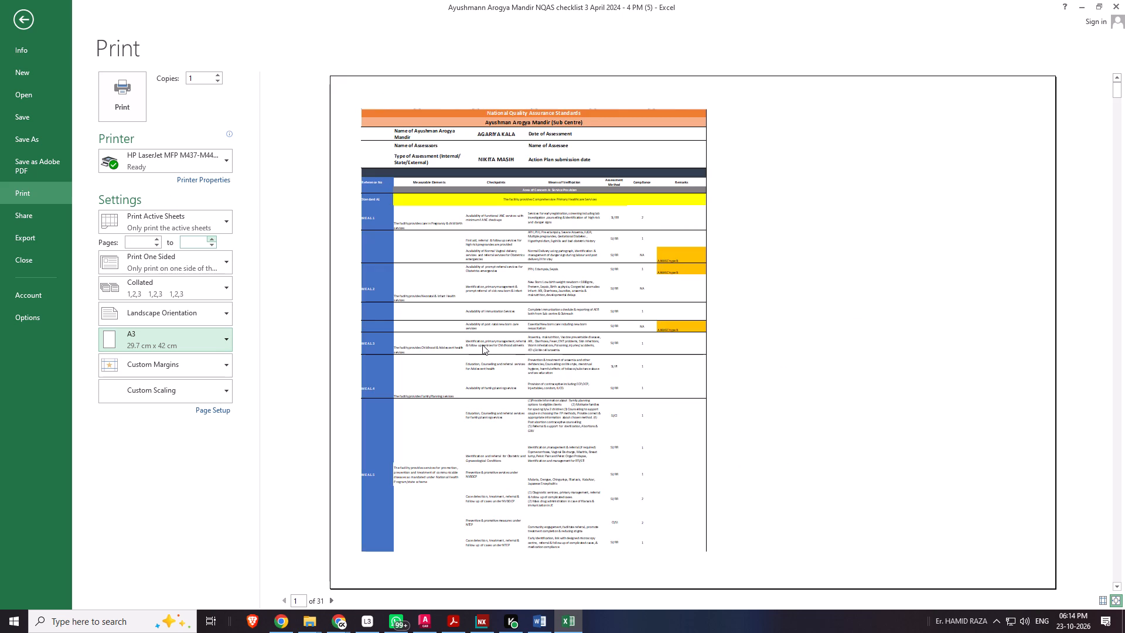
{"action": "left_click", "coordinate": [203, 318]}
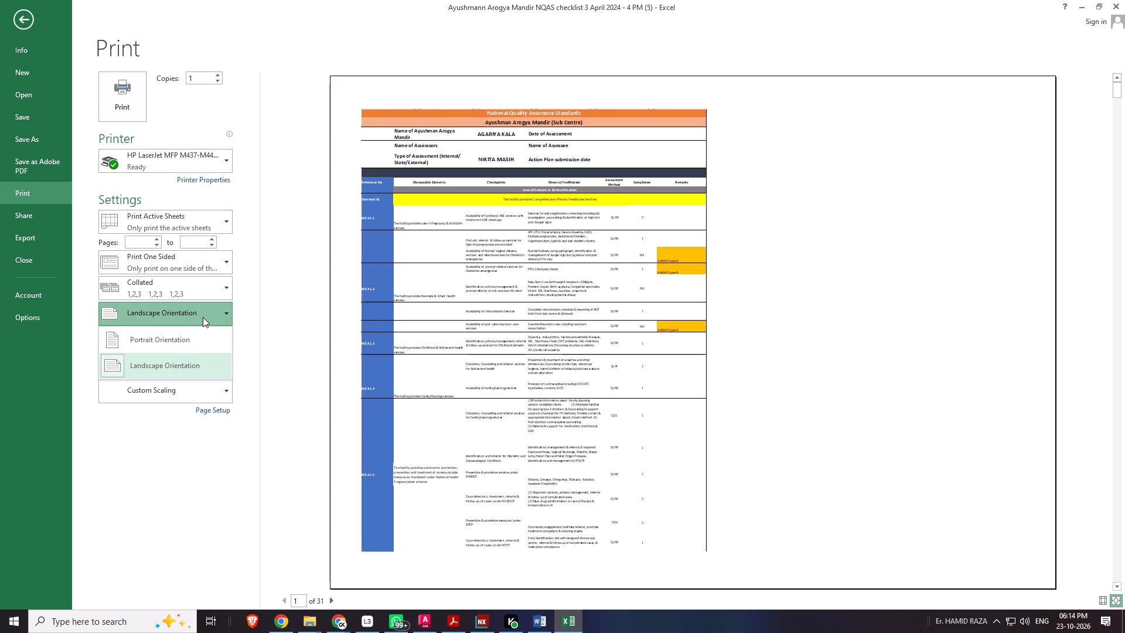
{"action": "left_click", "coordinate": [195, 337]}
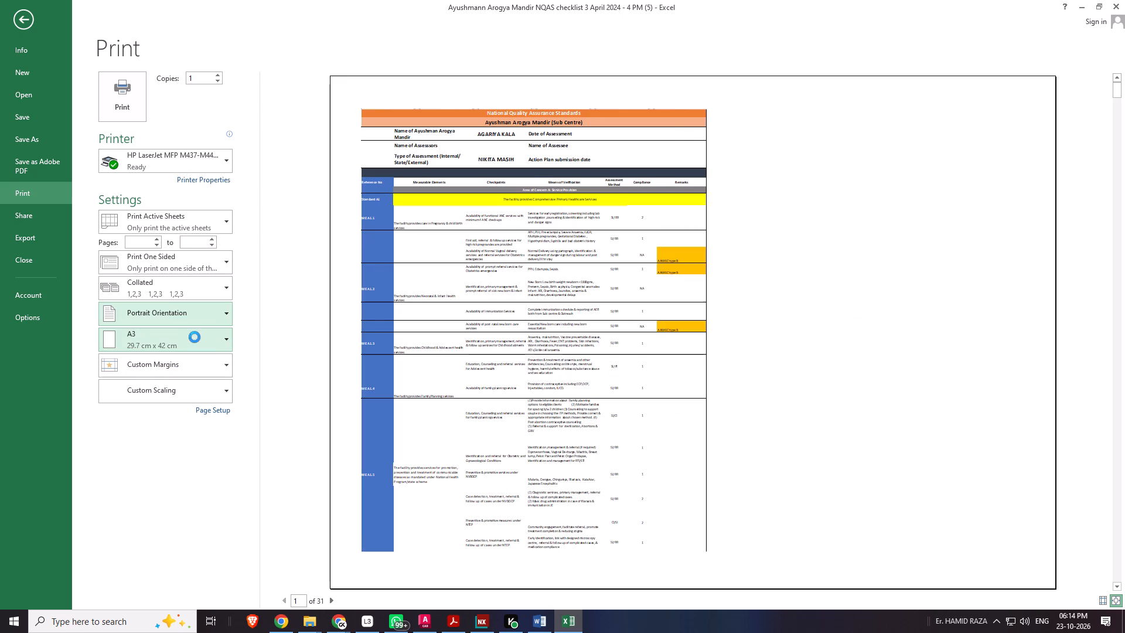
Examine the A3 portrait page layout across the first pages of the print preview and return to page 1.
{"action": "scroll", "coordinate": [633, 325], "scroll_direction": "down", "scroll_amount": 2}
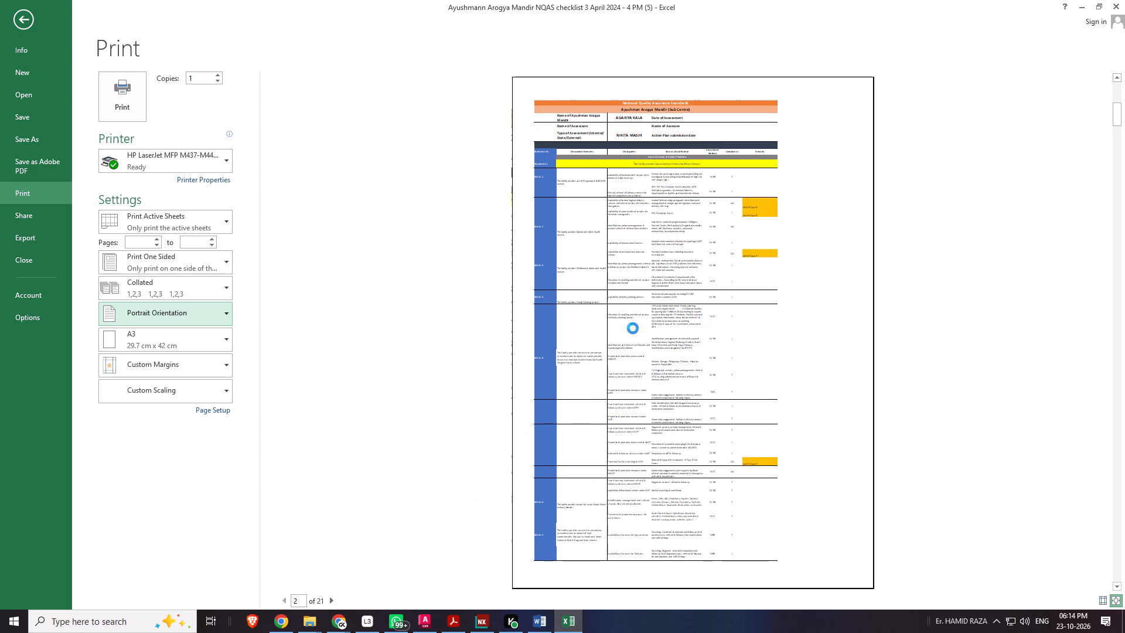
{"action": "scroll", "coordinate": [633, 328], "scroll_direction": "down", "scroll_amount": 17}
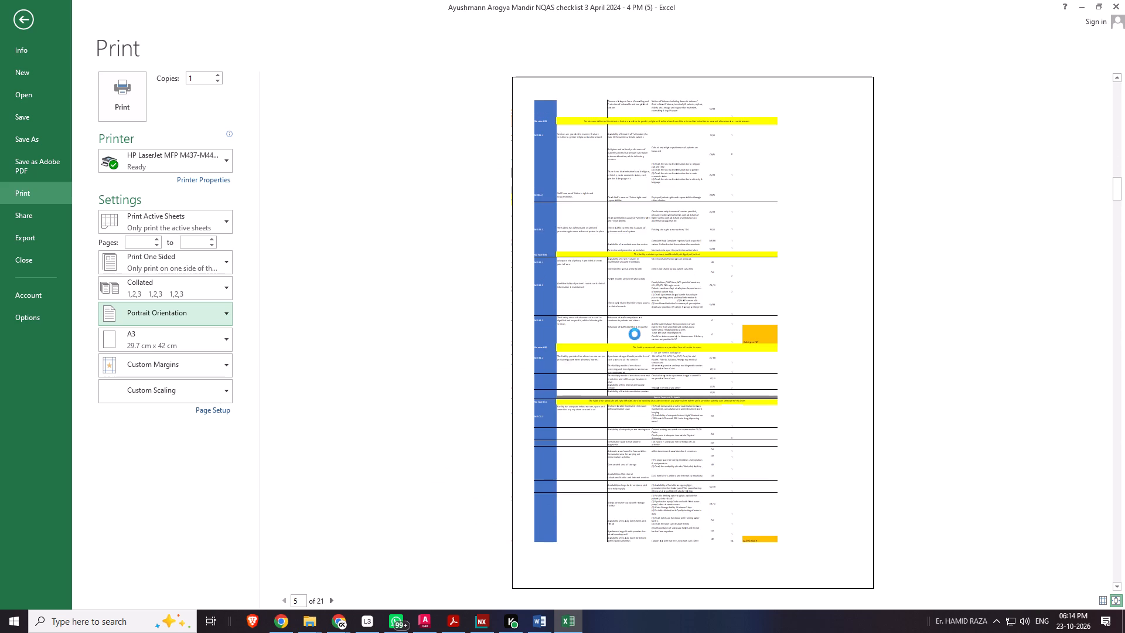
{"action": "scroll", "coordinate": [635, 334], "scroll_direction": "down", "scroll_amount": 12}
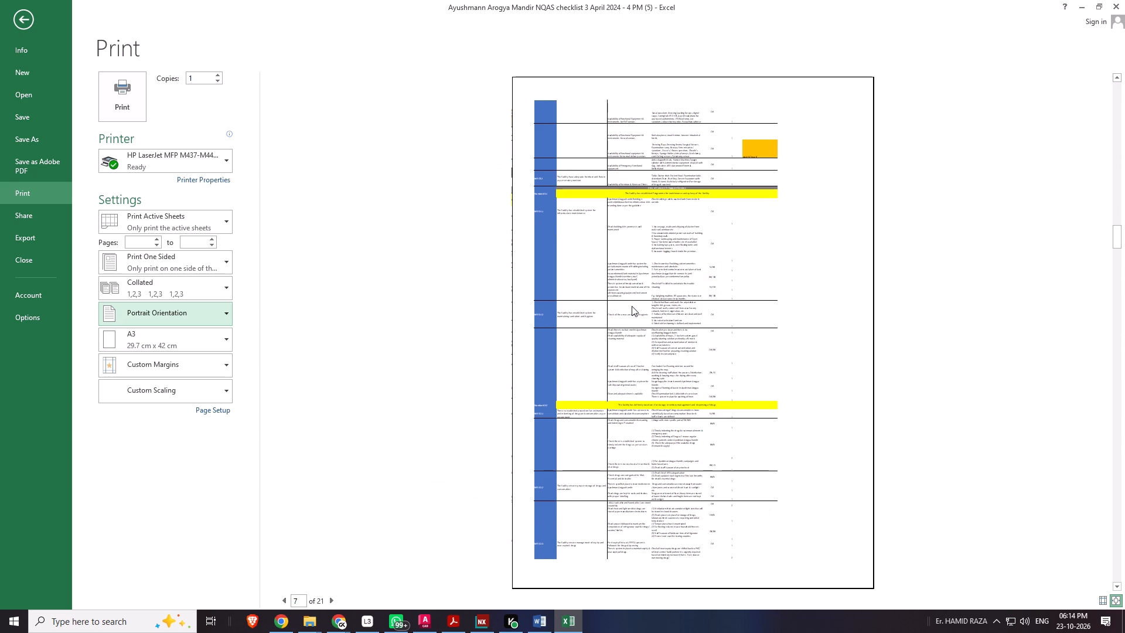
{"action": "scroll", "coordinate": [632, 305], "scroll_direction": "up", "scroll_amount": 20}
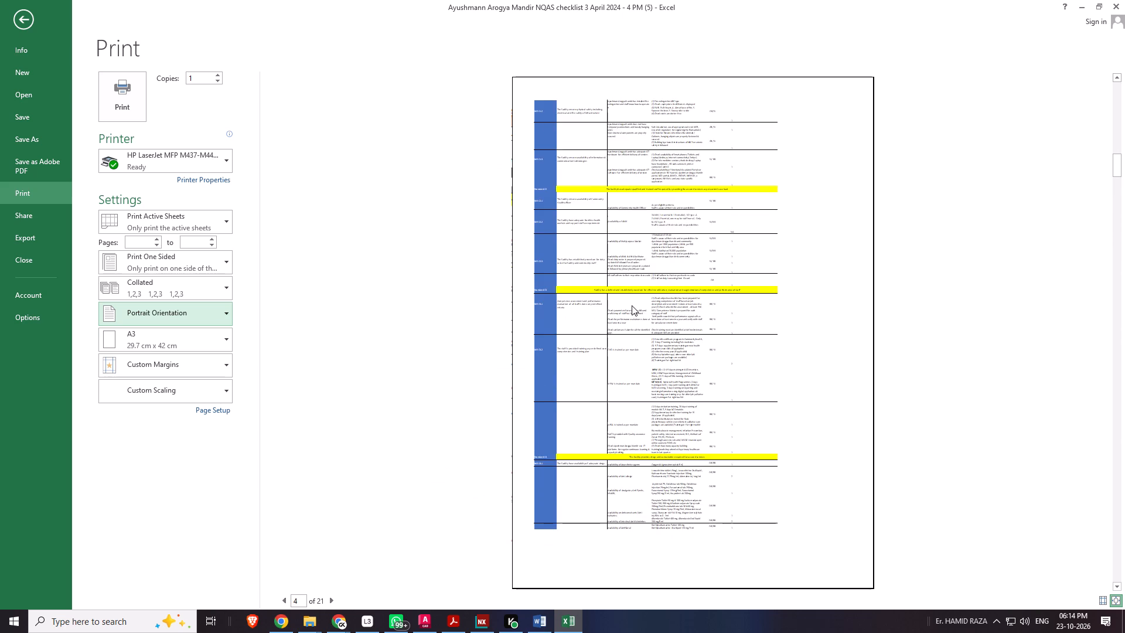
{"action": "scroll", "coordinate": [632, 305], "scroll_direction": "up", "scroll_amount": 19}
{"action": "scroll", "coordinate": [632, 305], "scroll_direction": "up", "scroll_amount": 5}
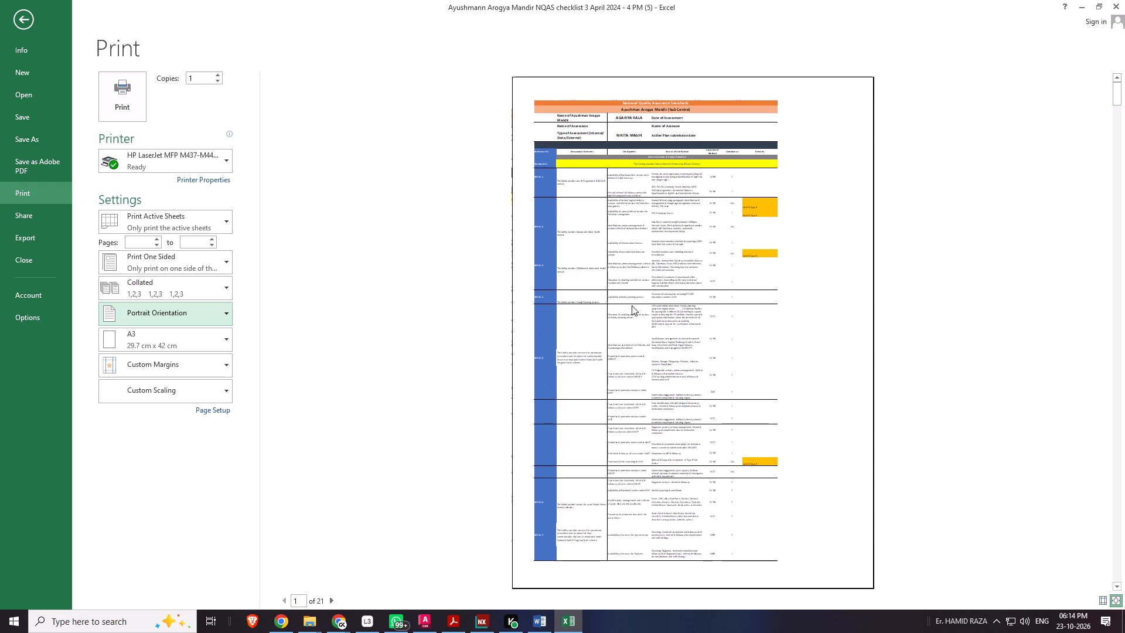
{"action": "scroll", "coordinate": [632, 305], "scroll_direction": "up", "scroll_amount": 13}
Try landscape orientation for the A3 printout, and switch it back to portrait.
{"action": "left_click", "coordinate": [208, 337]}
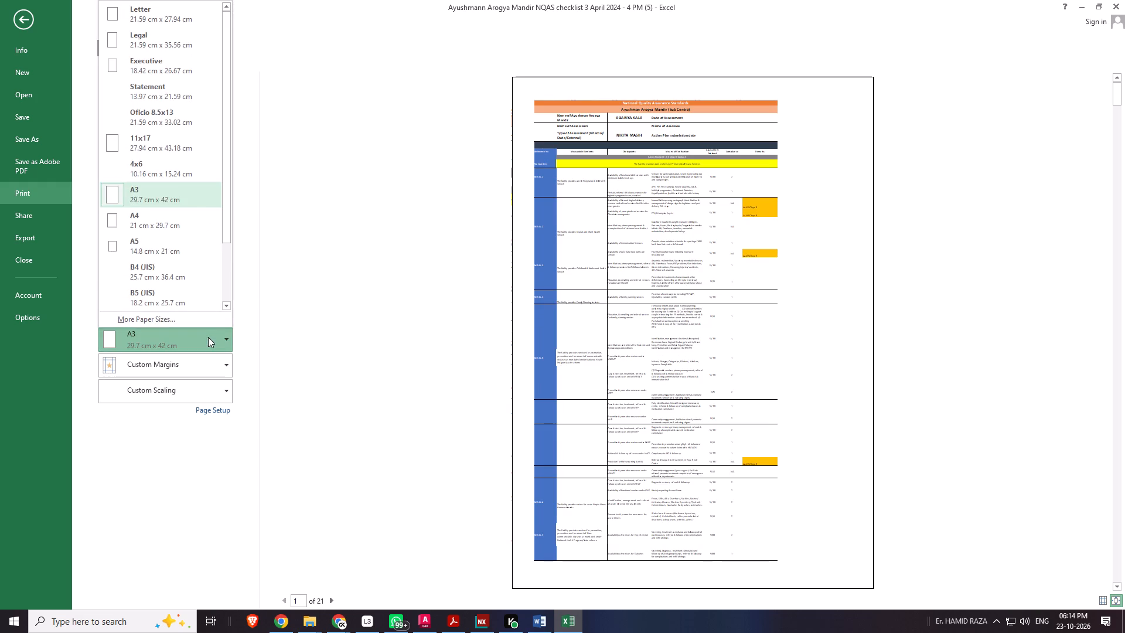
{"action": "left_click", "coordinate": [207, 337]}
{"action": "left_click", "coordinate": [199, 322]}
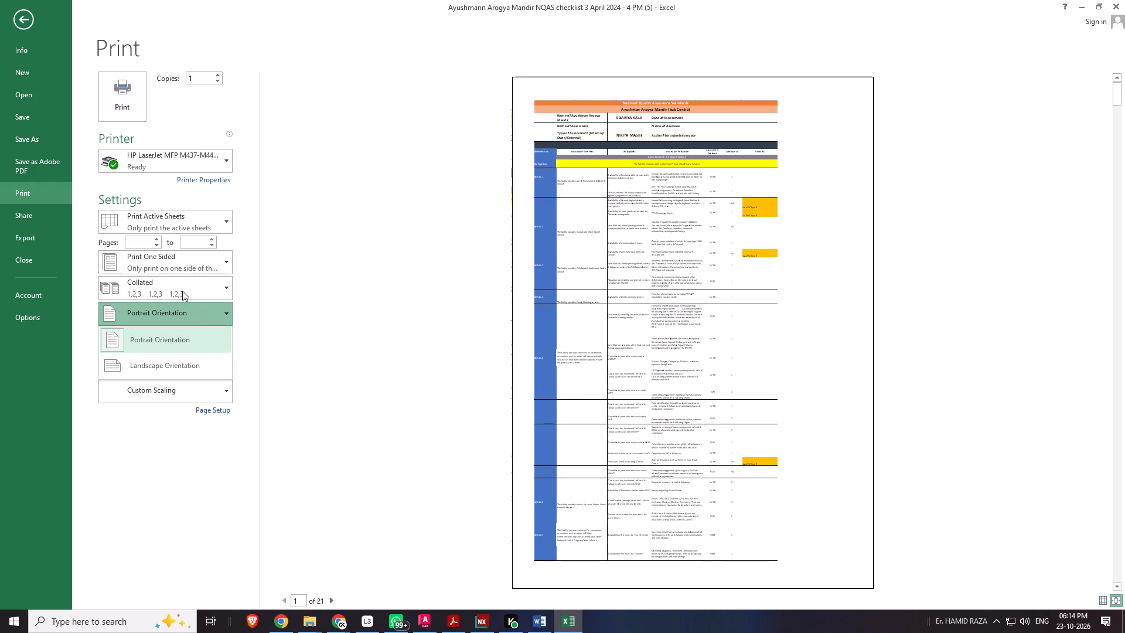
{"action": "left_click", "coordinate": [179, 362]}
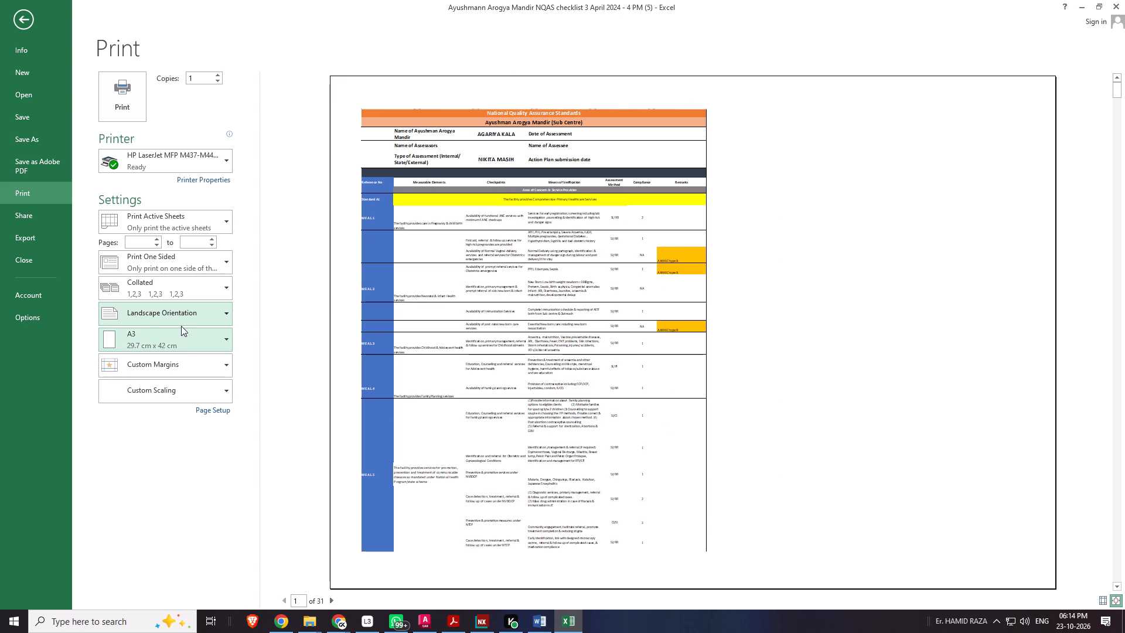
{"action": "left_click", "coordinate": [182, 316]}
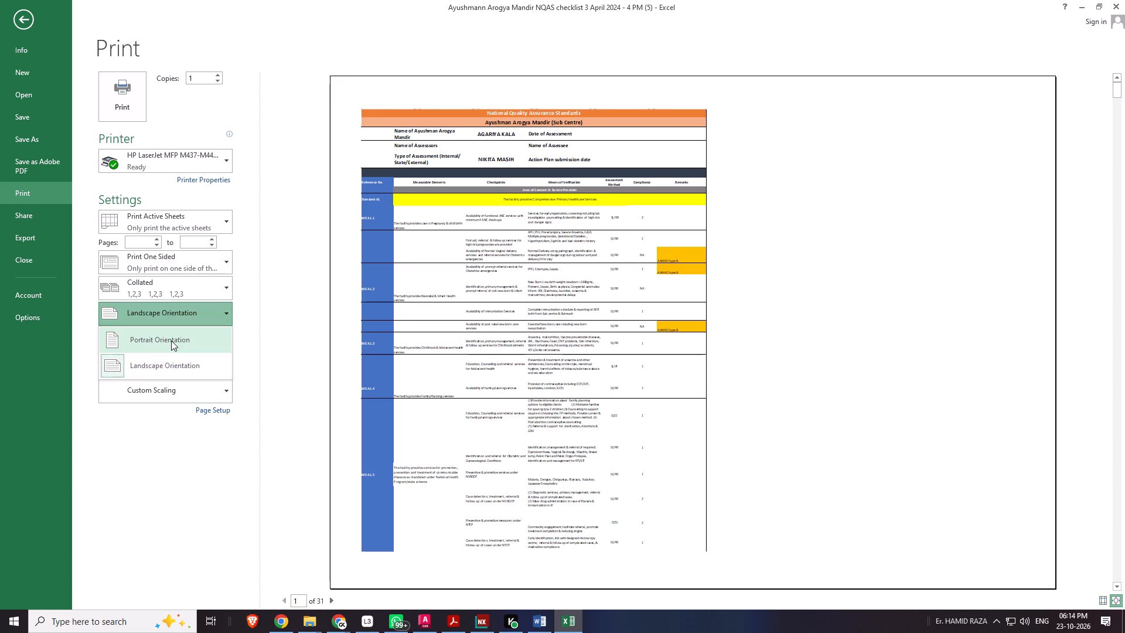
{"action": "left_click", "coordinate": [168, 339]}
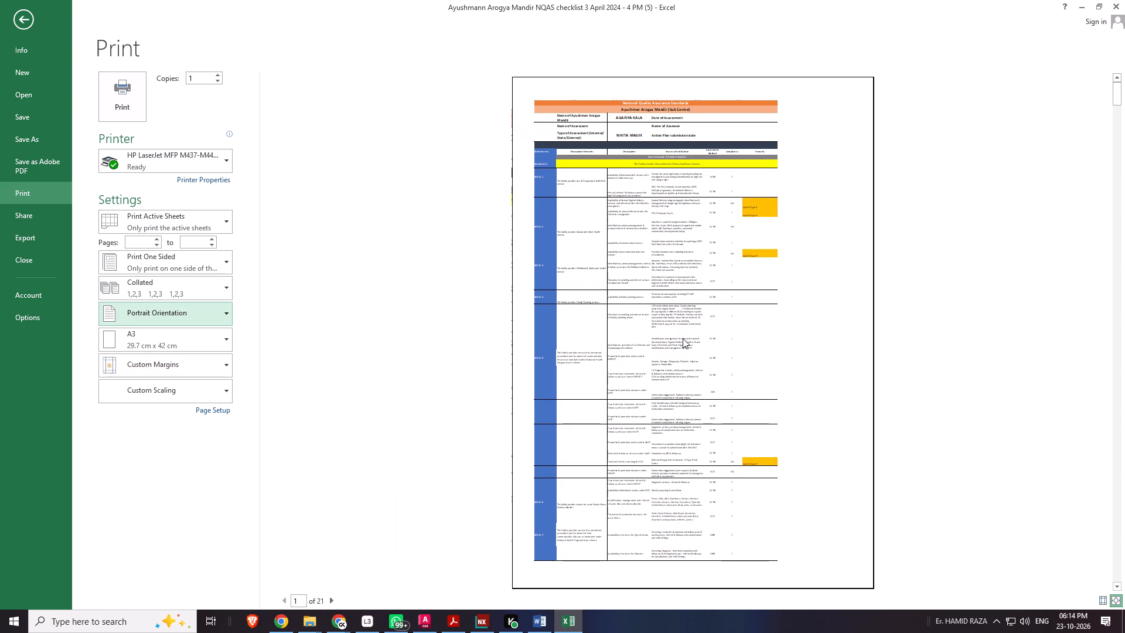
Examine the A3 portrait page layout in the print preview from page 1 through to the last page.
{"action": "scroll", "coordinate": [677, 292], "scroll_direction": "down", "scroll_amount": 4}
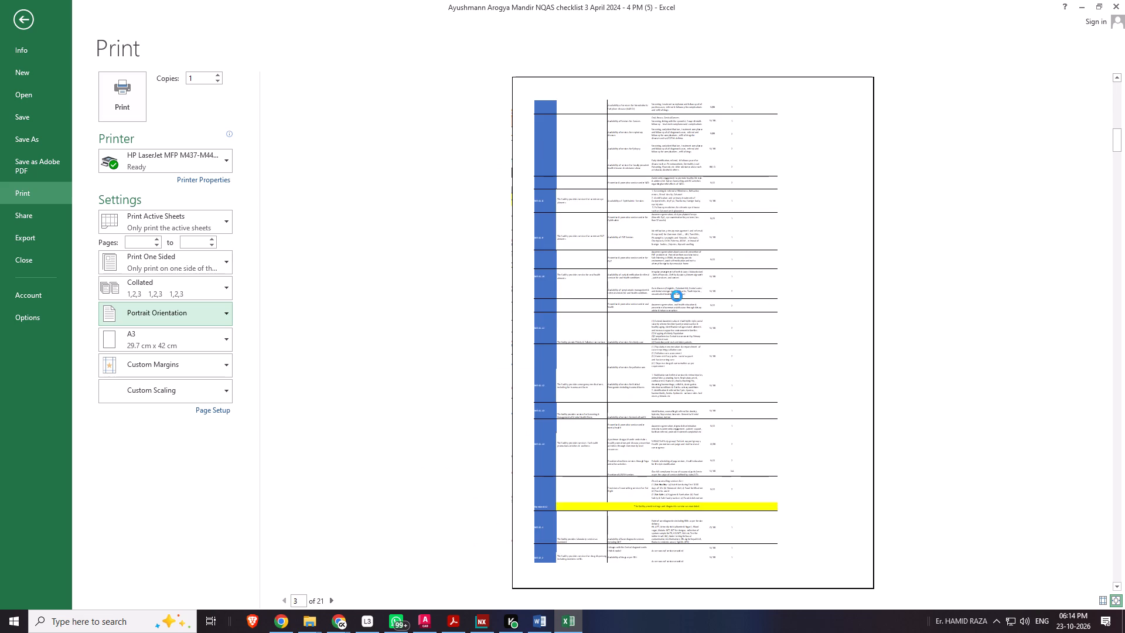
{"action": "scroll", "coordinate": [677, 296], "scroll_direction": "down", "scroll_amount": 20}
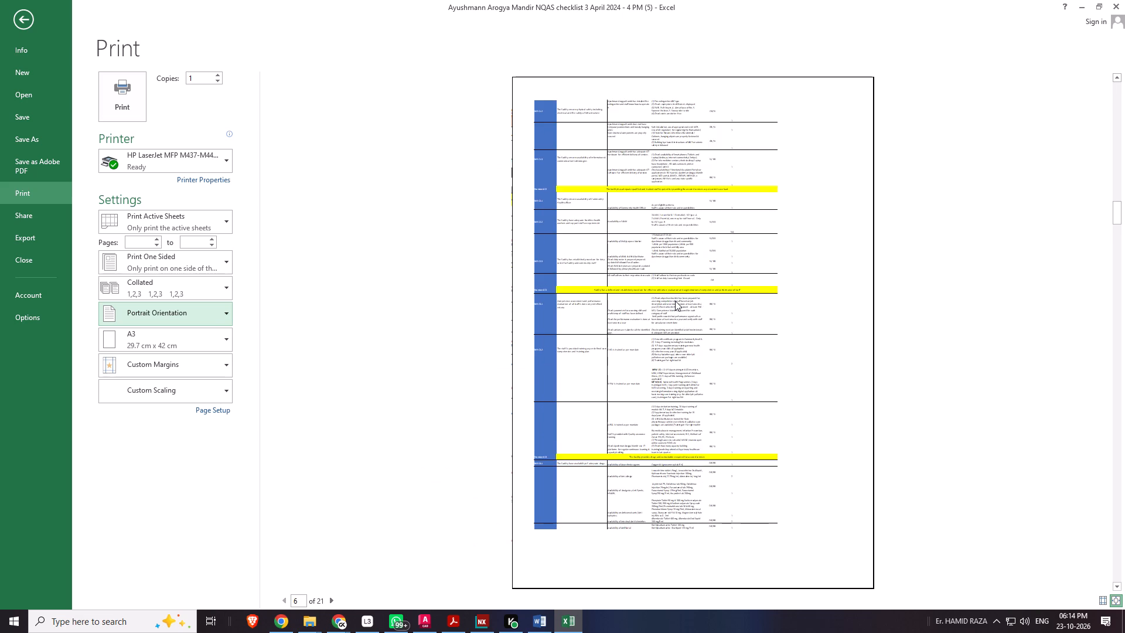
{"action": "scroll", "coordinate": [675, 301], "scroll_direction": "down", "scroll_amount": 14}
{"action": "scroll", "coordinate": [675, 301], "scroll_direction": "down", "scroll_amount": 14}
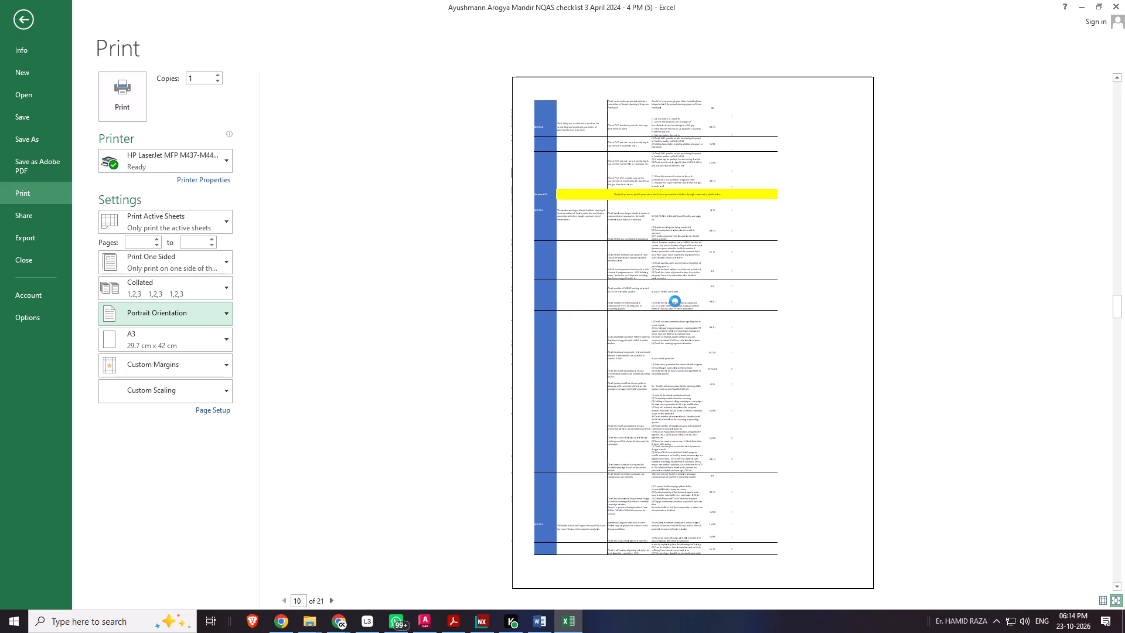
{"action": "scroll", "coordinate": [675, 301], "scroll_direction": "down", "scroll_amount": 18}
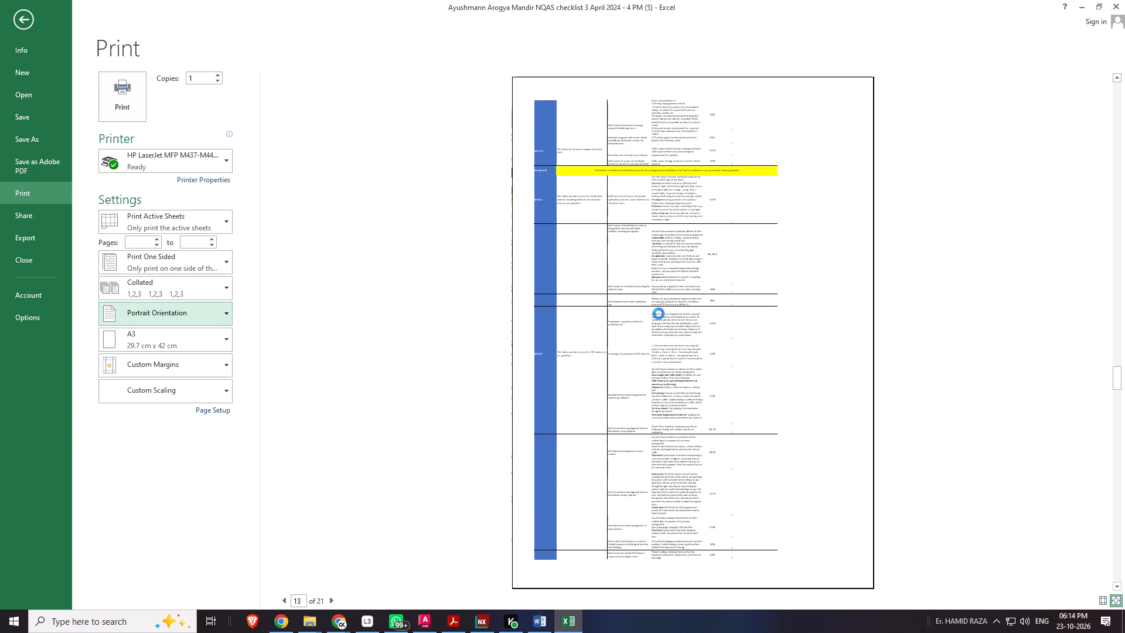
{"action": "scroll", "coordinate": [659, 314], "scroll_direction": "down", "scroll_amount": 15}
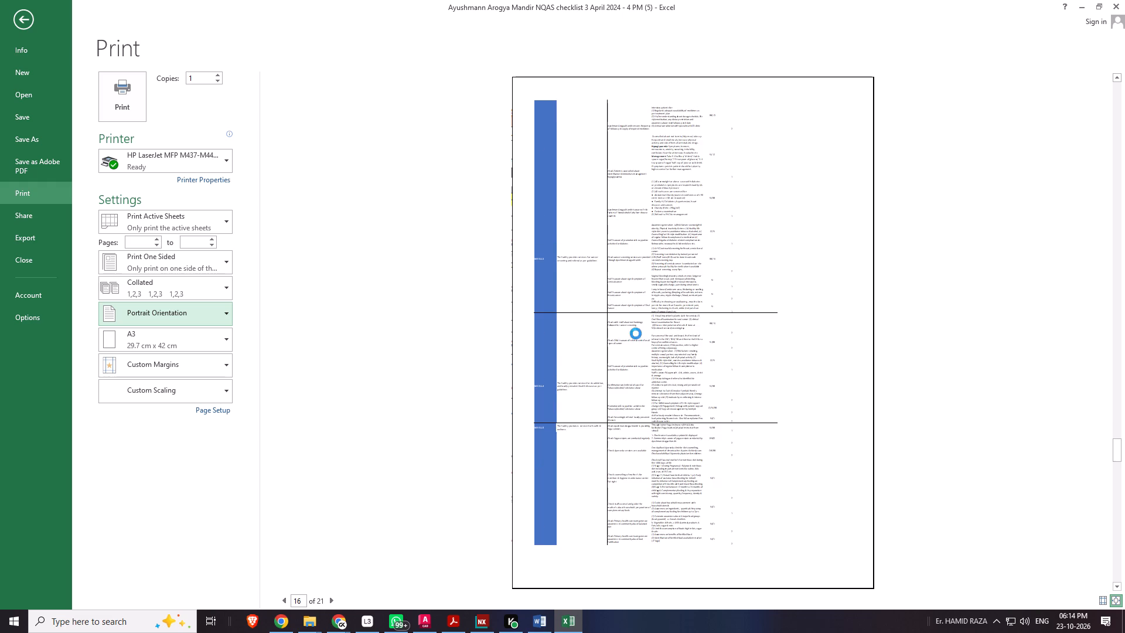
{"action": "scroll", "coordinate": [636, 333], "scroll_direction": "down", "scroll_amount": 9}
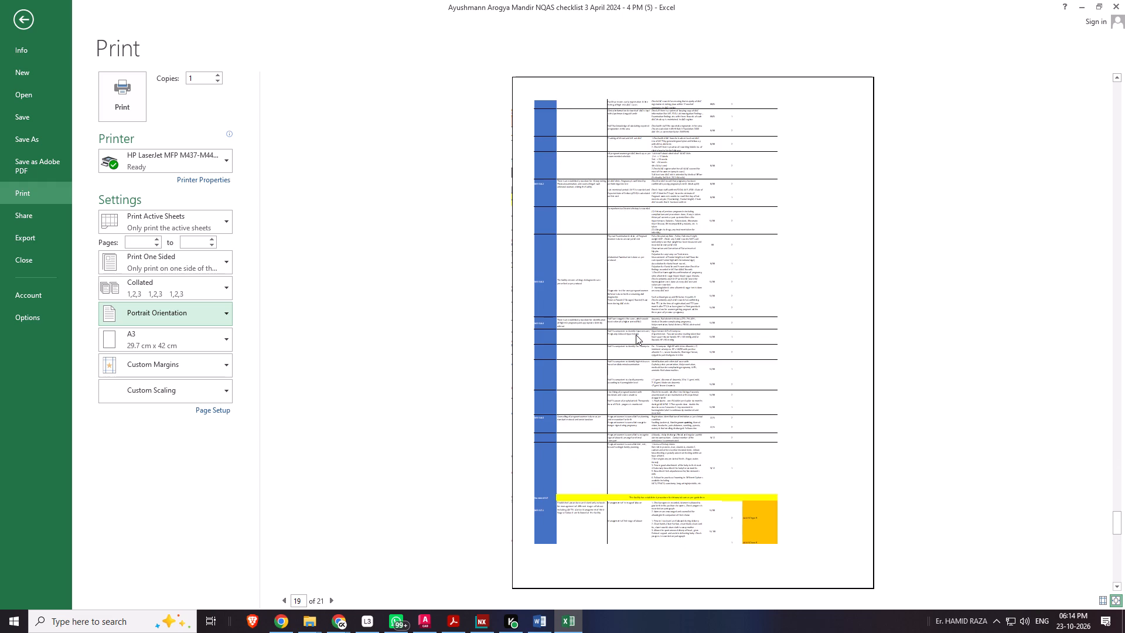
{"action": "scroll", "coordinate": [636, 335], "scroll_direction": "down", "scroll_amount": 5}
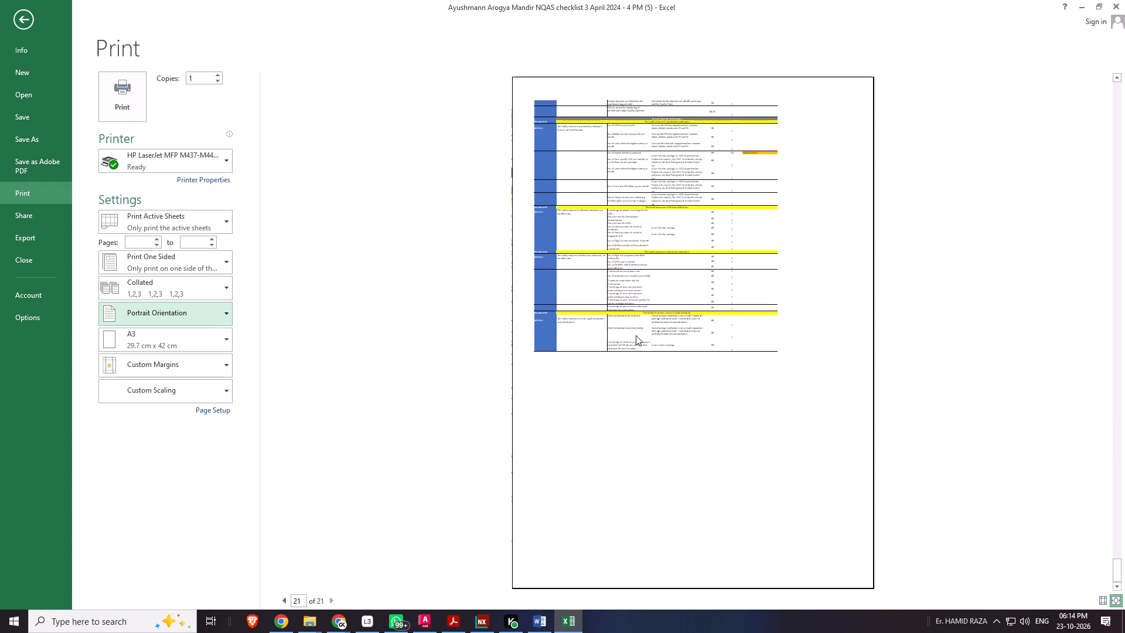
Recheck the layout of the closing pages of the print preview, from page 18 to page 21.
{"action": "scroll", "coordinate": [664, 401], "scroll_direction": "up", "scroll_amount": 4}
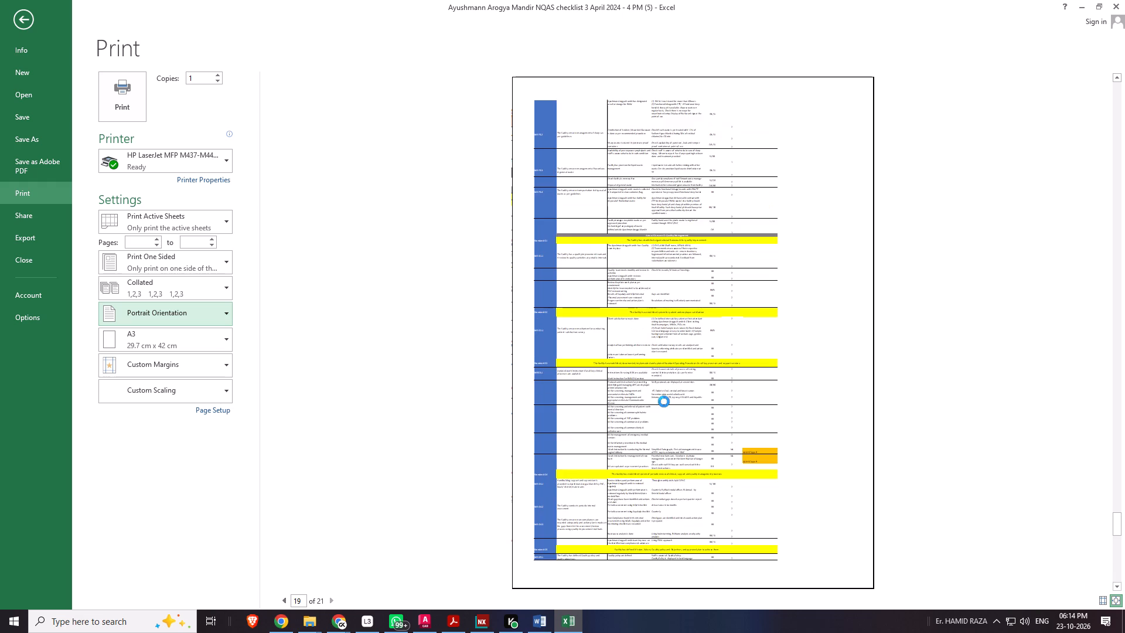
{"action": "scroll", "coordinate": [664, 401], "scroll_direction": "up", "scroll_amount": 3}
{"action": "scroll", "coordinate": [666, 393], "scroll_direction": "down", "scroll_amount": 7}
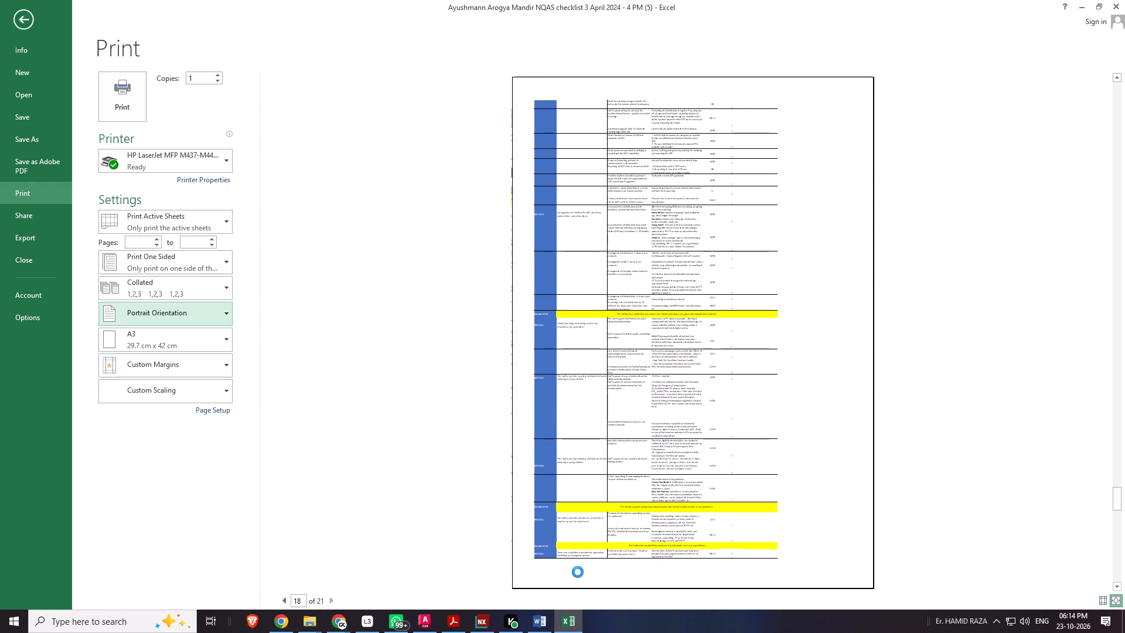
{"action": "scroll", "coordinate": [657, 379], "scroll_direction": "down", "scroll_amount": 2}
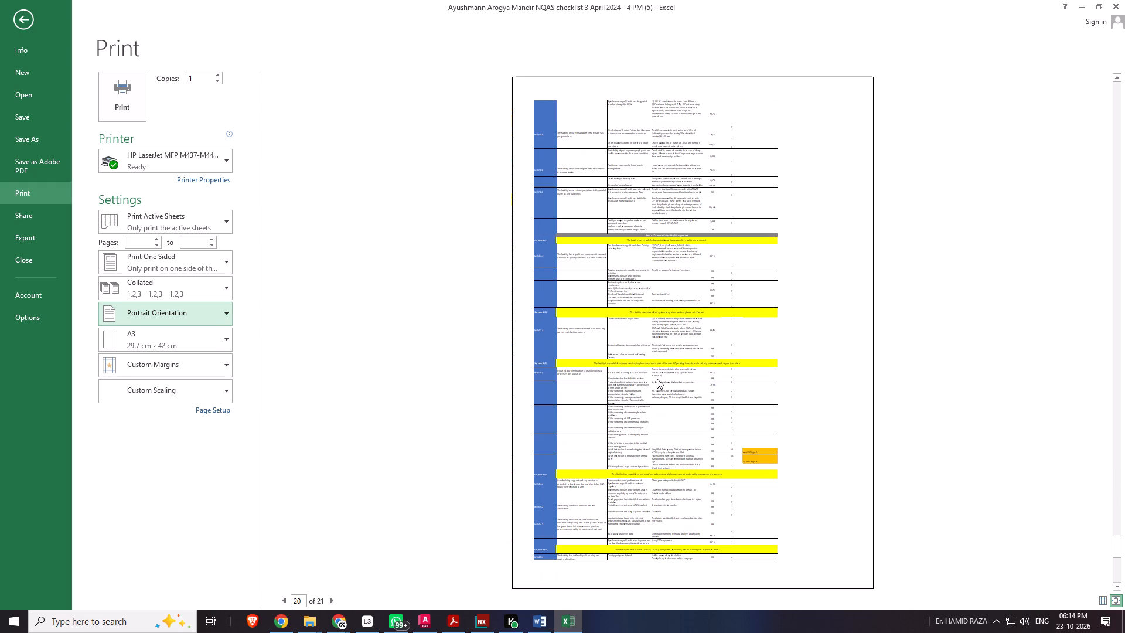
{"action": "scroll", "coordinate": [665, 381], "scroll_direction": "down", "scroll_amount": 6}
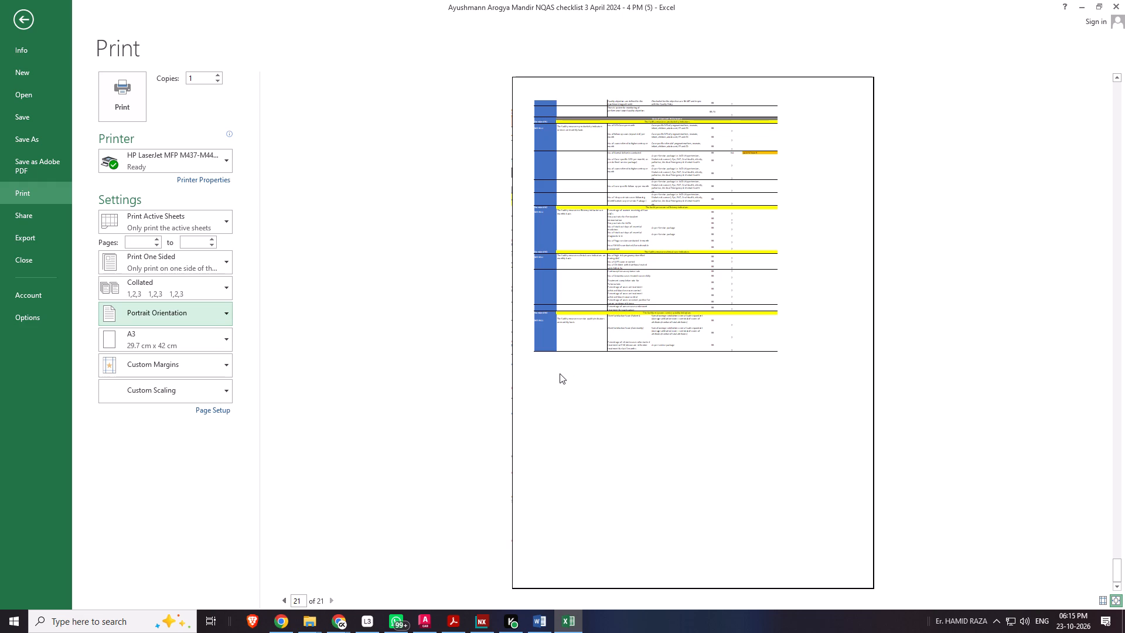
Return to the top of the checklist sheet and compare its illustrated header banner with page 1 of the print preview.
{"action": "left_click", "coordinate": [17, 20]}
{"action": "scroll", "coordinate": [608, 294], "scroll_direction": "up", "scroll_amount": 18}
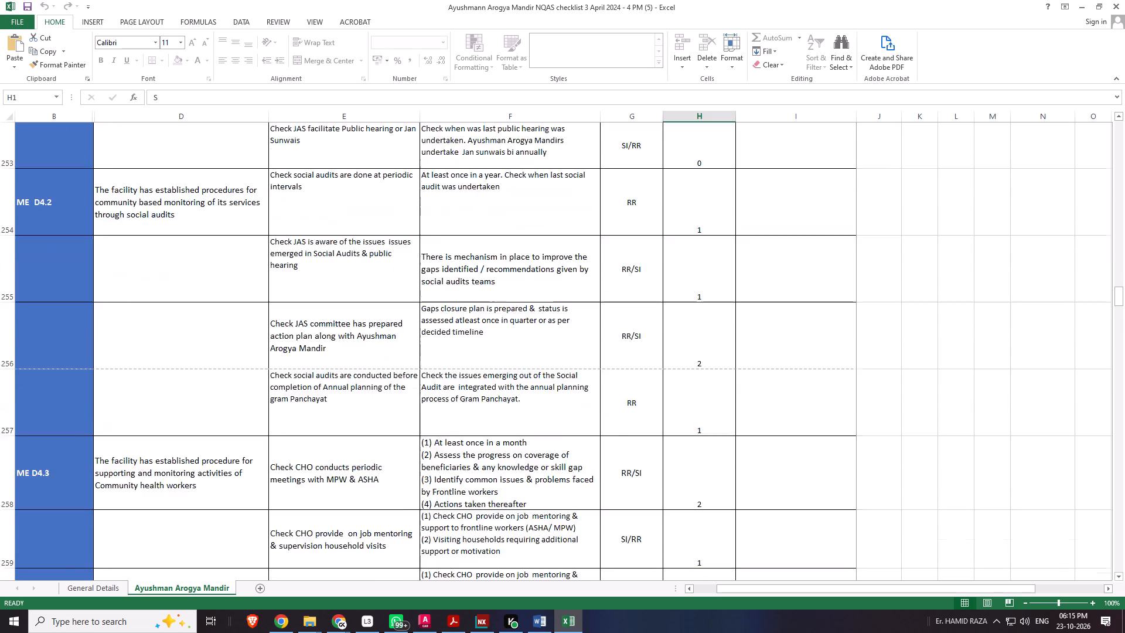
{"action": "scroll", "coordinate": [611, 288], "scroll_direction": "up", "scroll_amount": 20}
{"action": "scroll", "coordinate": [611, 288], "scroll_direction": "up", "scroll_amount": 14}
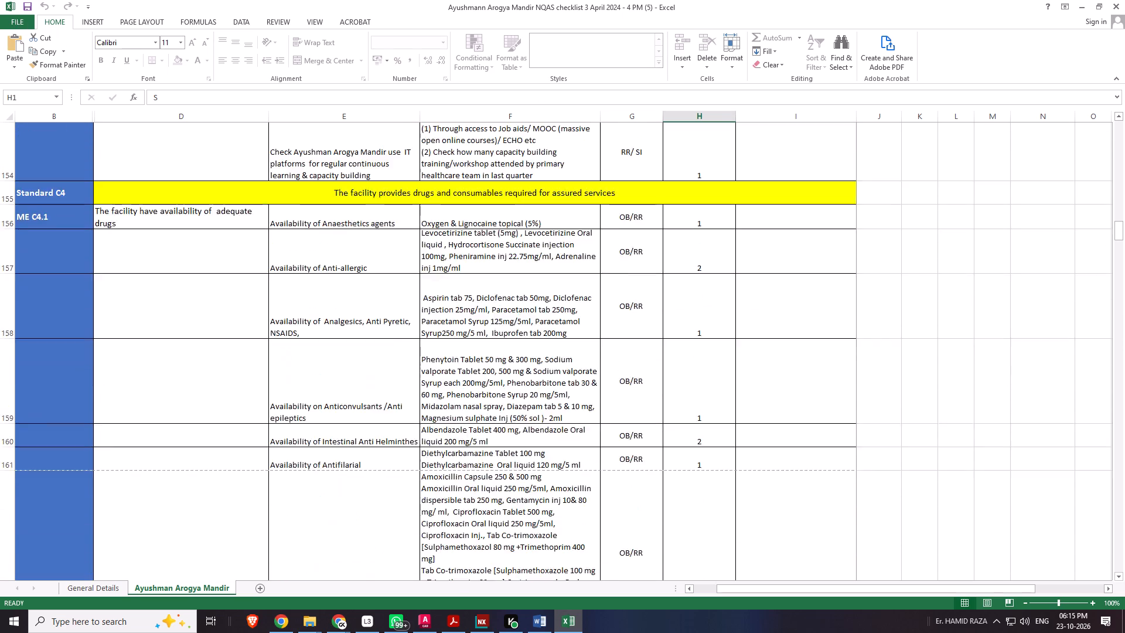
{"action": "scroll", "coordinate": [611, 288], "scroll_direction": "up", "scroll_amount": 20}
{"action": "scroll", "coordinate": [611, 288], "scroll_direction": "up", "scroll_amount": 2}
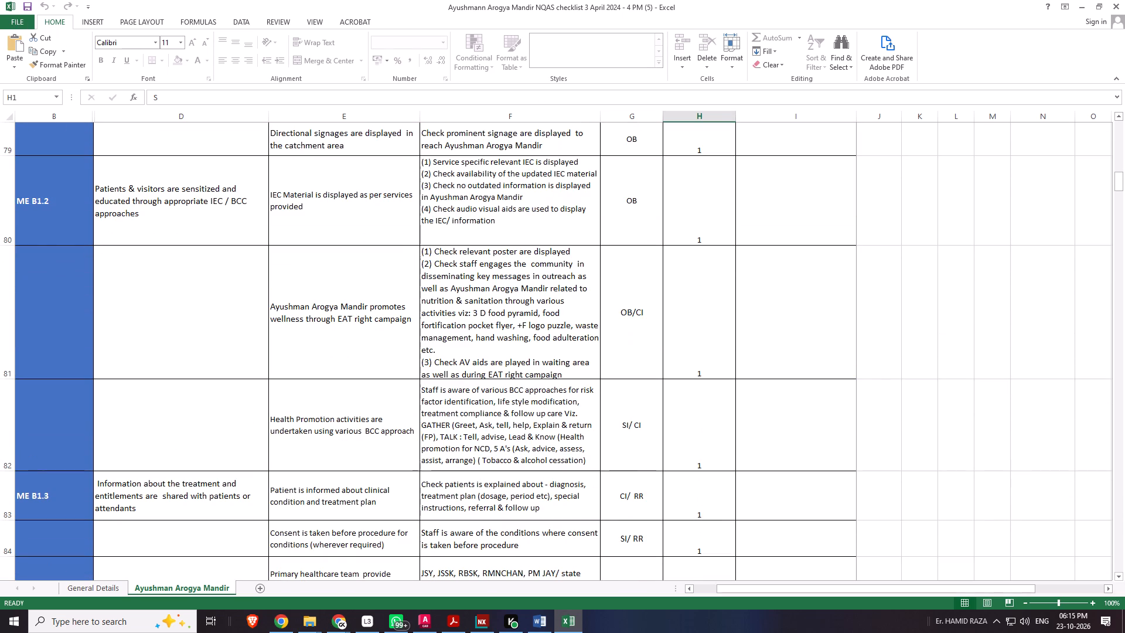
{"action": "scroll", "coordinate": [610, 285], "scroll_direction": "up", "scroll_amount": 20}
{"action": "scroll", "coordinate": [610, 285], "scroll_direction": "up", "scroll_amount": 15}
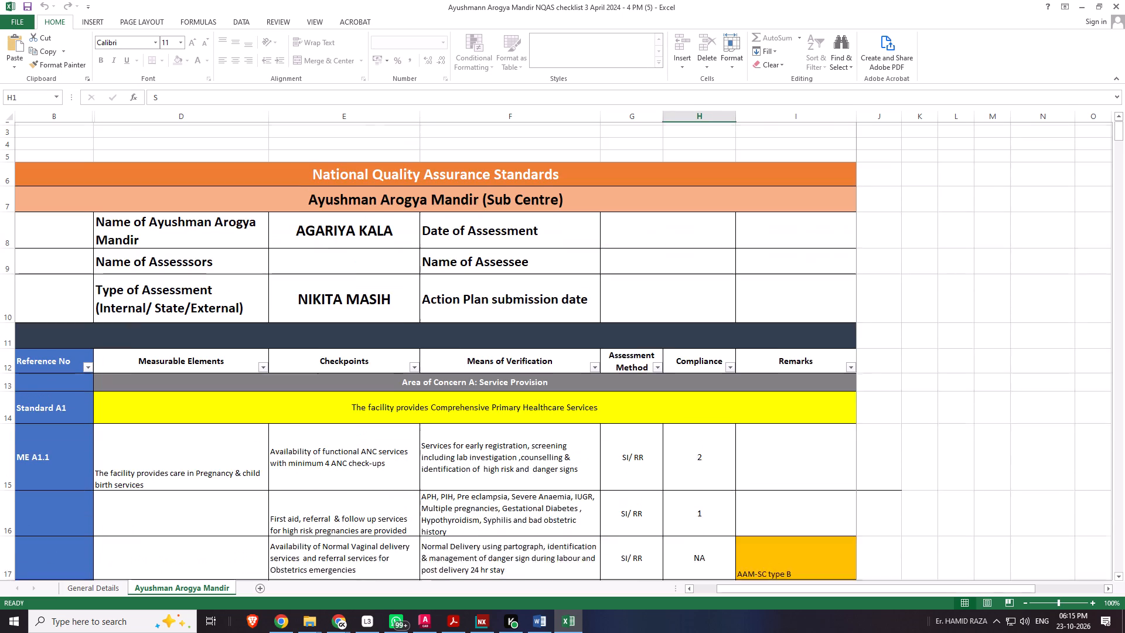
{"action": "scroll", "coordinate": [633, 301], "scroll_direction": "up", "scroll_amount": 5}
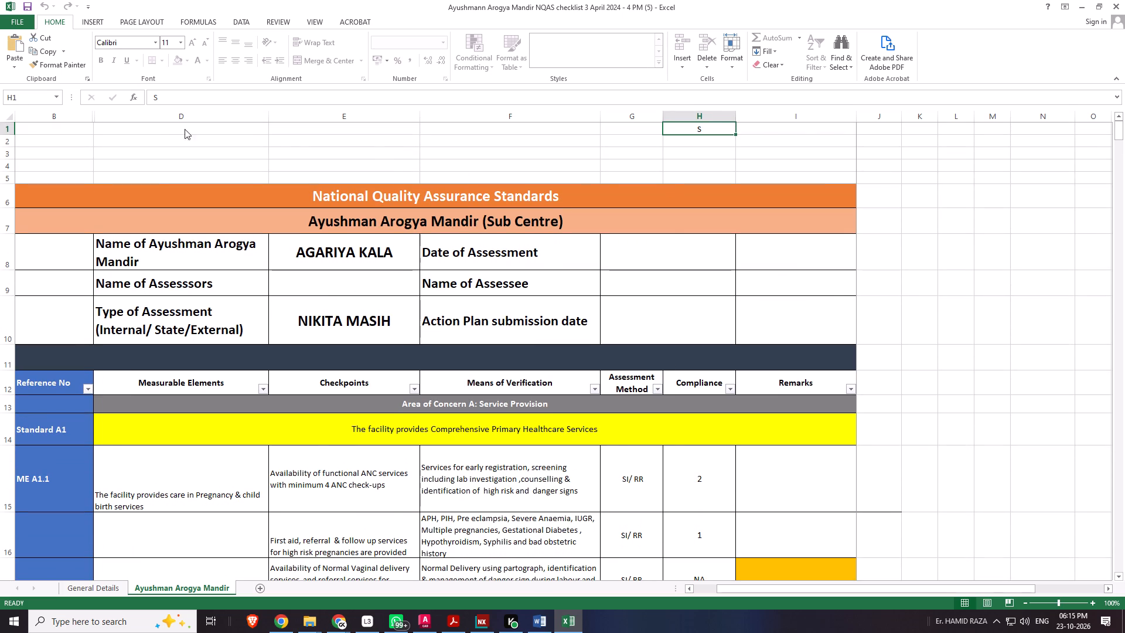
{"action": "left_click", "coordinate": [105, 134]}
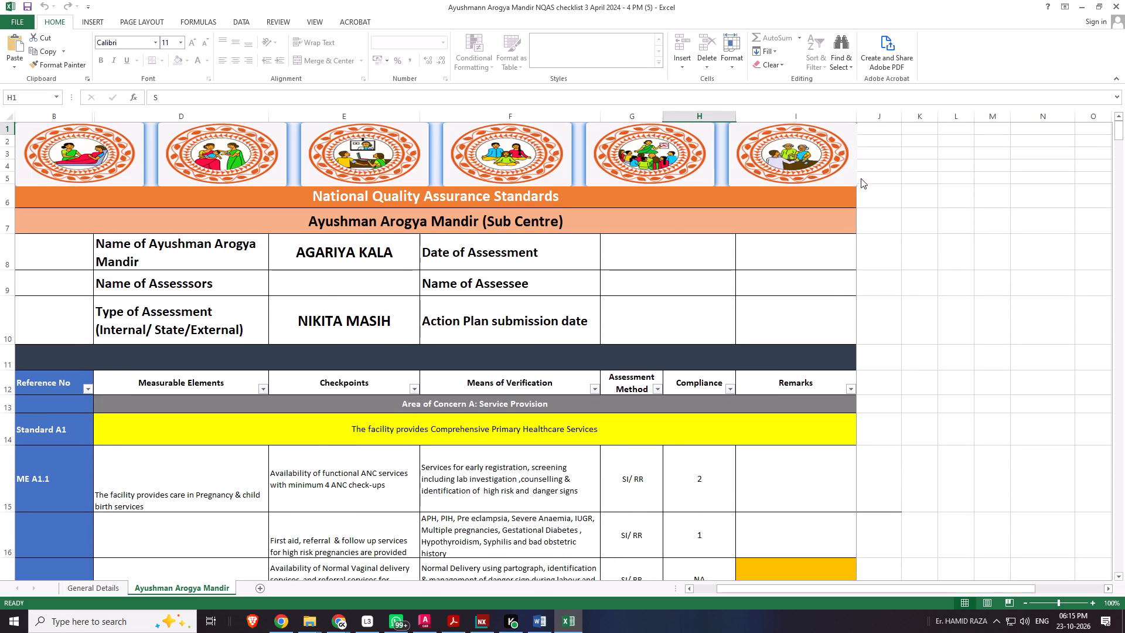
{"action": "left_click", "coordinate": [852, 170]}
{"action": "key", "text": "ctrl+p"}
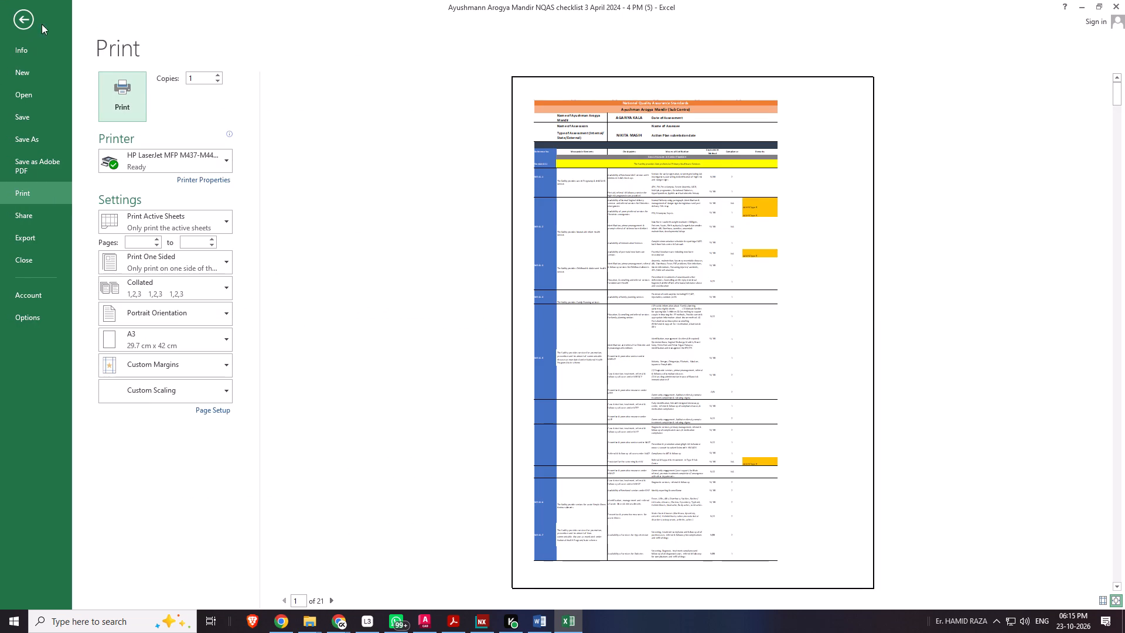
{"action": "left_click", "coordinate": [20, 19]}
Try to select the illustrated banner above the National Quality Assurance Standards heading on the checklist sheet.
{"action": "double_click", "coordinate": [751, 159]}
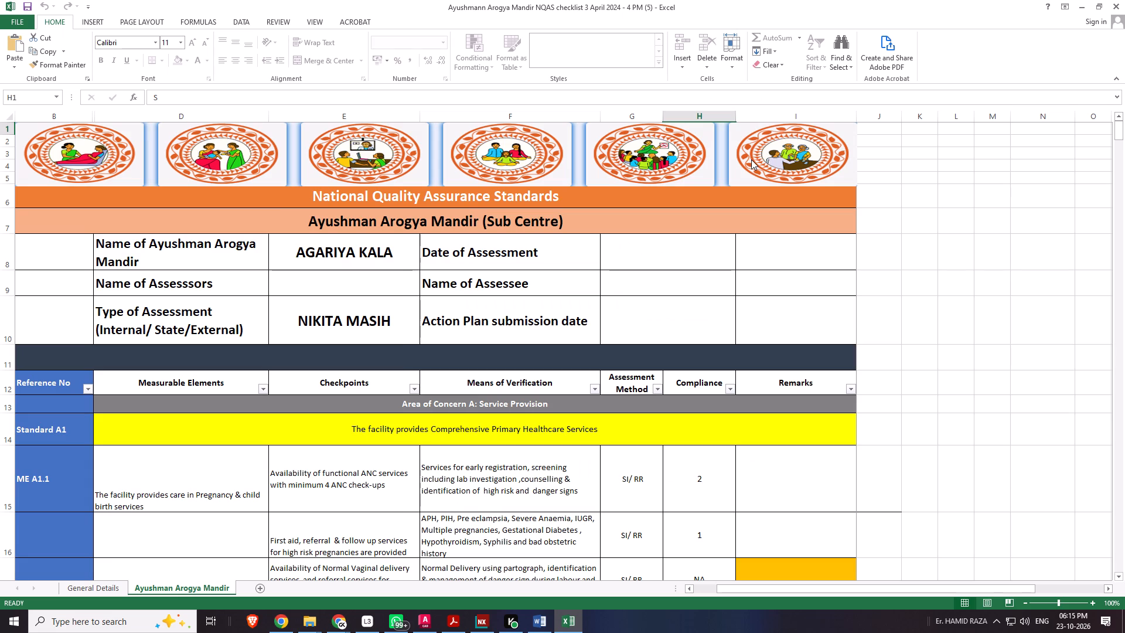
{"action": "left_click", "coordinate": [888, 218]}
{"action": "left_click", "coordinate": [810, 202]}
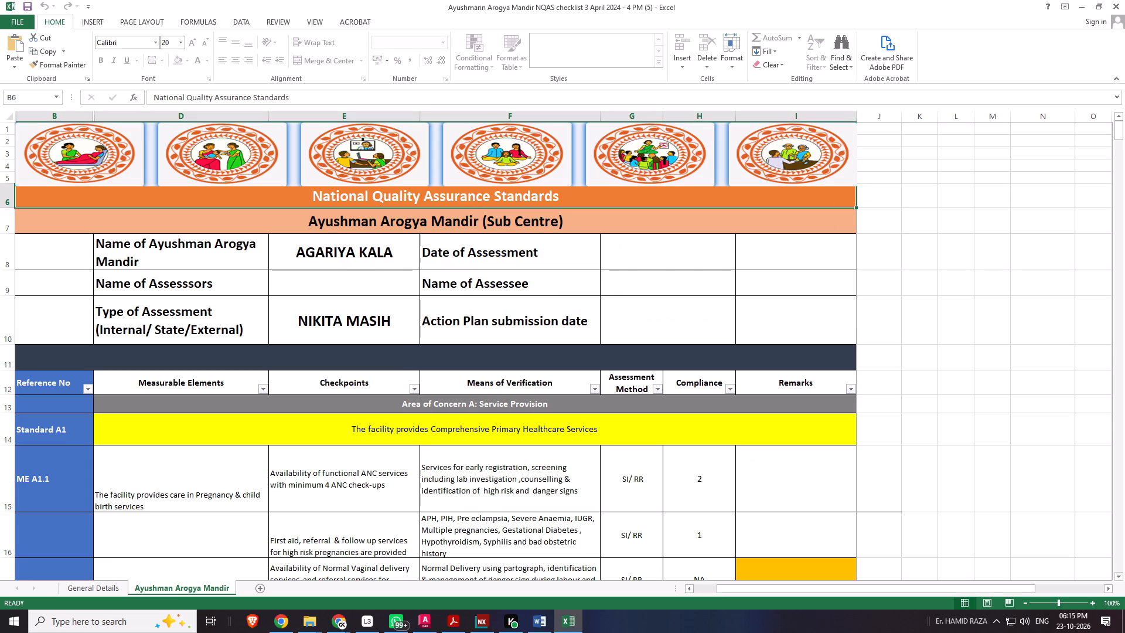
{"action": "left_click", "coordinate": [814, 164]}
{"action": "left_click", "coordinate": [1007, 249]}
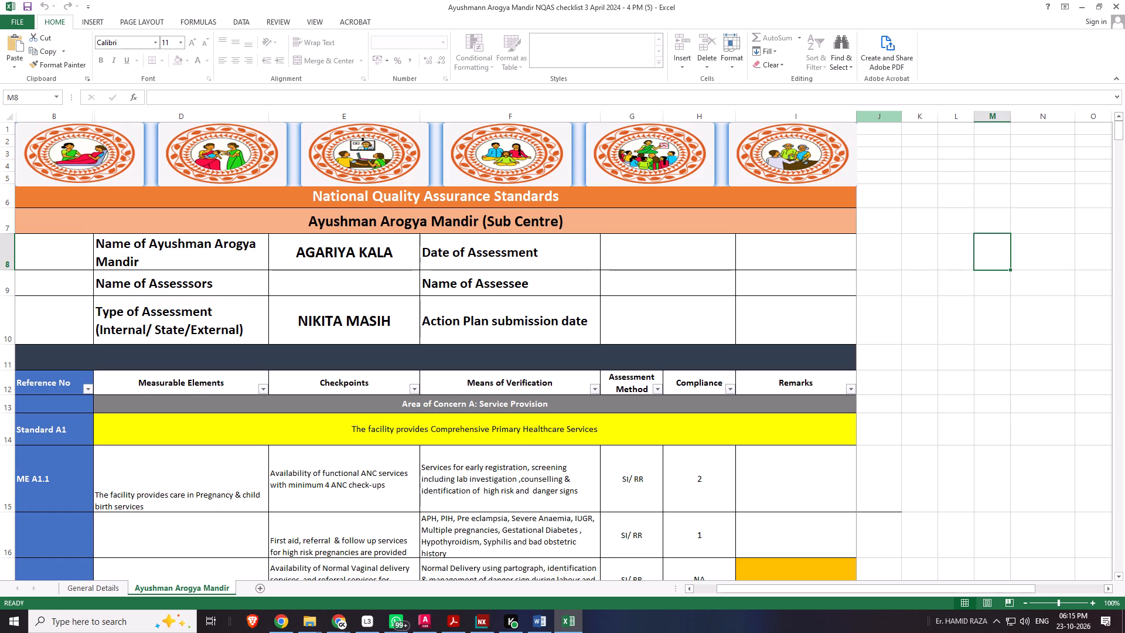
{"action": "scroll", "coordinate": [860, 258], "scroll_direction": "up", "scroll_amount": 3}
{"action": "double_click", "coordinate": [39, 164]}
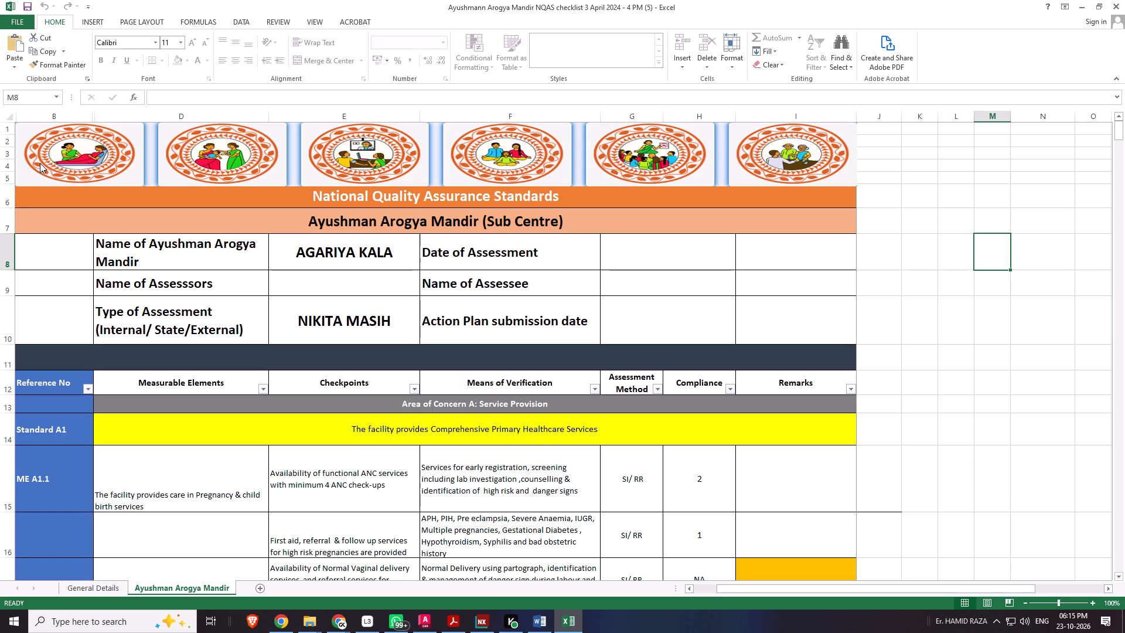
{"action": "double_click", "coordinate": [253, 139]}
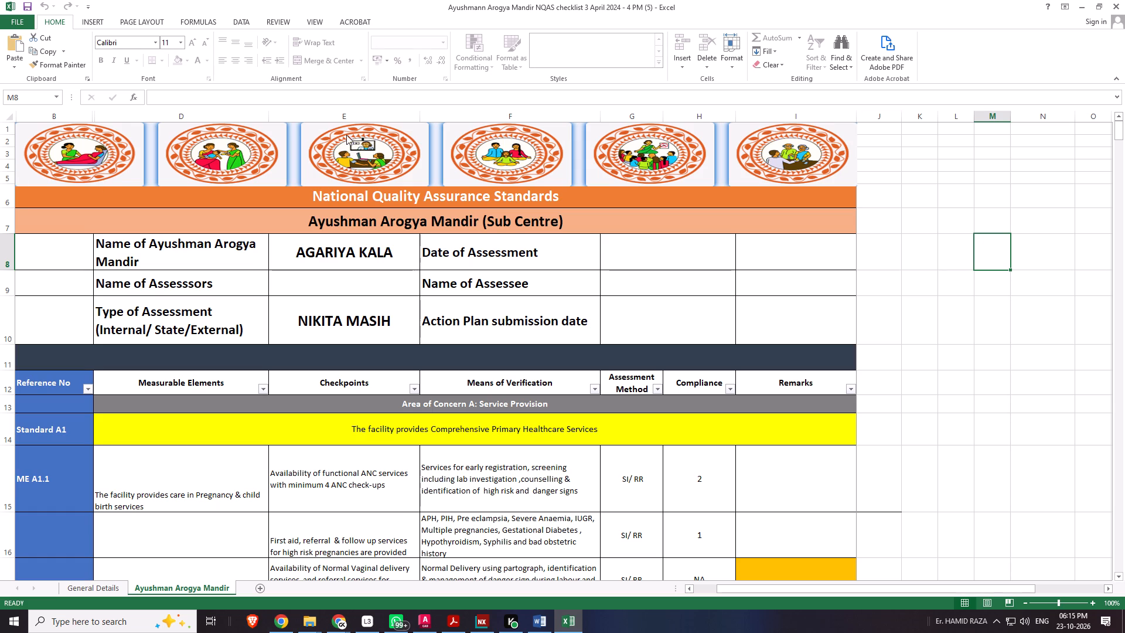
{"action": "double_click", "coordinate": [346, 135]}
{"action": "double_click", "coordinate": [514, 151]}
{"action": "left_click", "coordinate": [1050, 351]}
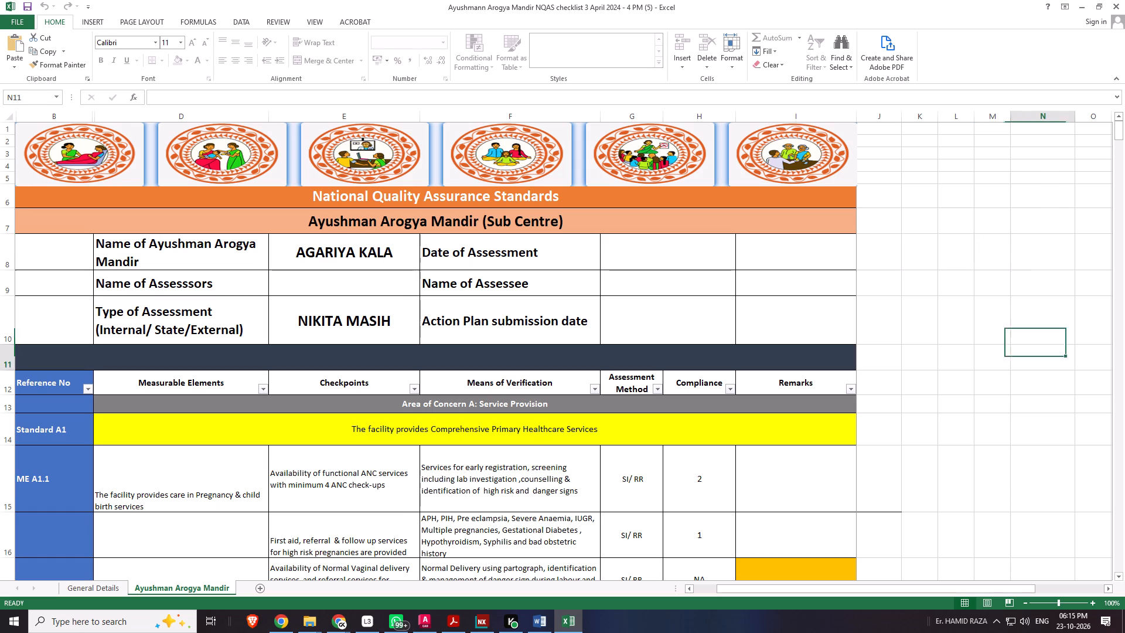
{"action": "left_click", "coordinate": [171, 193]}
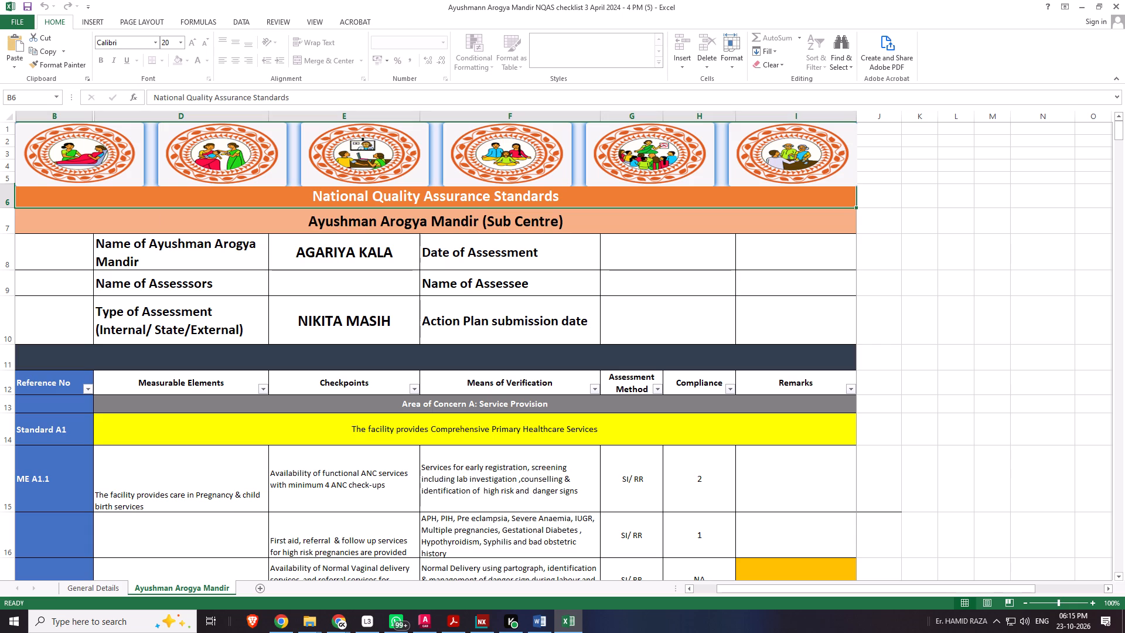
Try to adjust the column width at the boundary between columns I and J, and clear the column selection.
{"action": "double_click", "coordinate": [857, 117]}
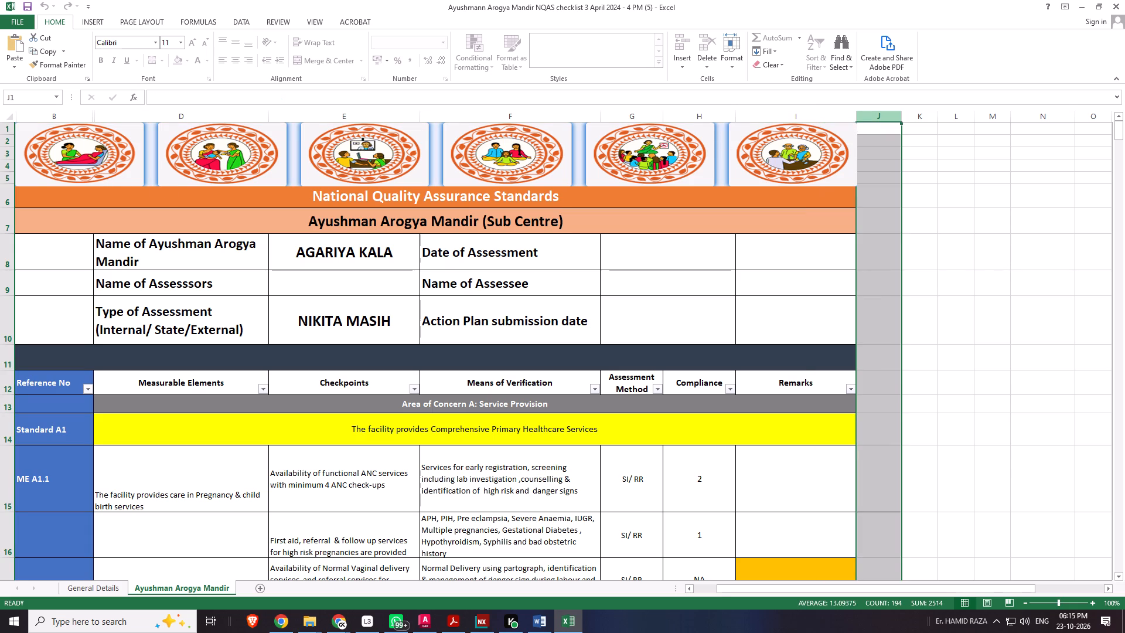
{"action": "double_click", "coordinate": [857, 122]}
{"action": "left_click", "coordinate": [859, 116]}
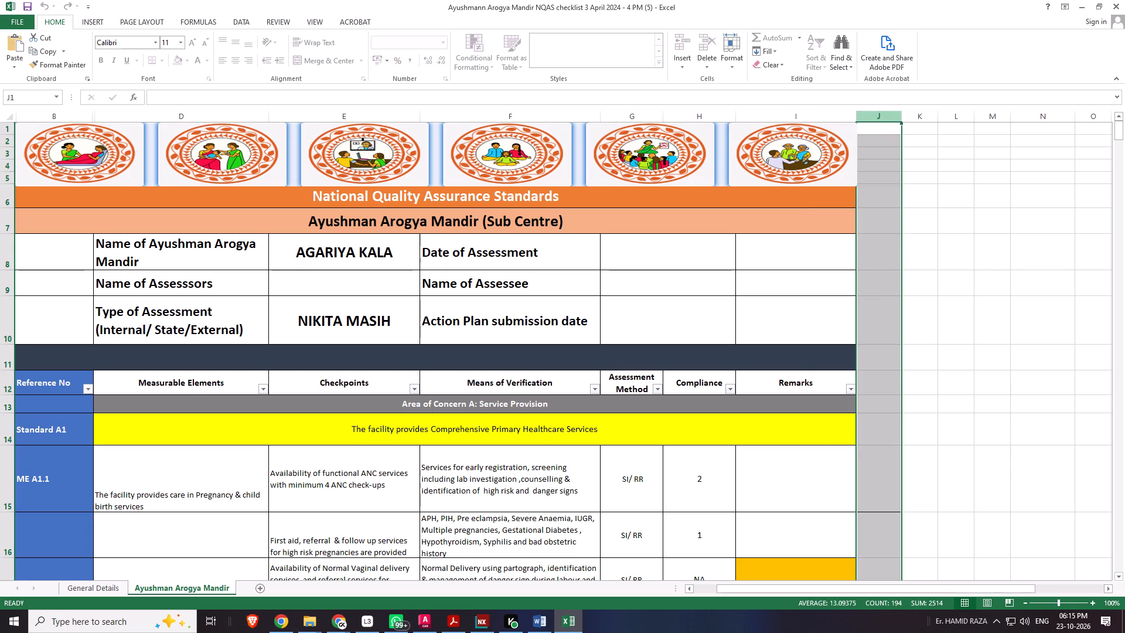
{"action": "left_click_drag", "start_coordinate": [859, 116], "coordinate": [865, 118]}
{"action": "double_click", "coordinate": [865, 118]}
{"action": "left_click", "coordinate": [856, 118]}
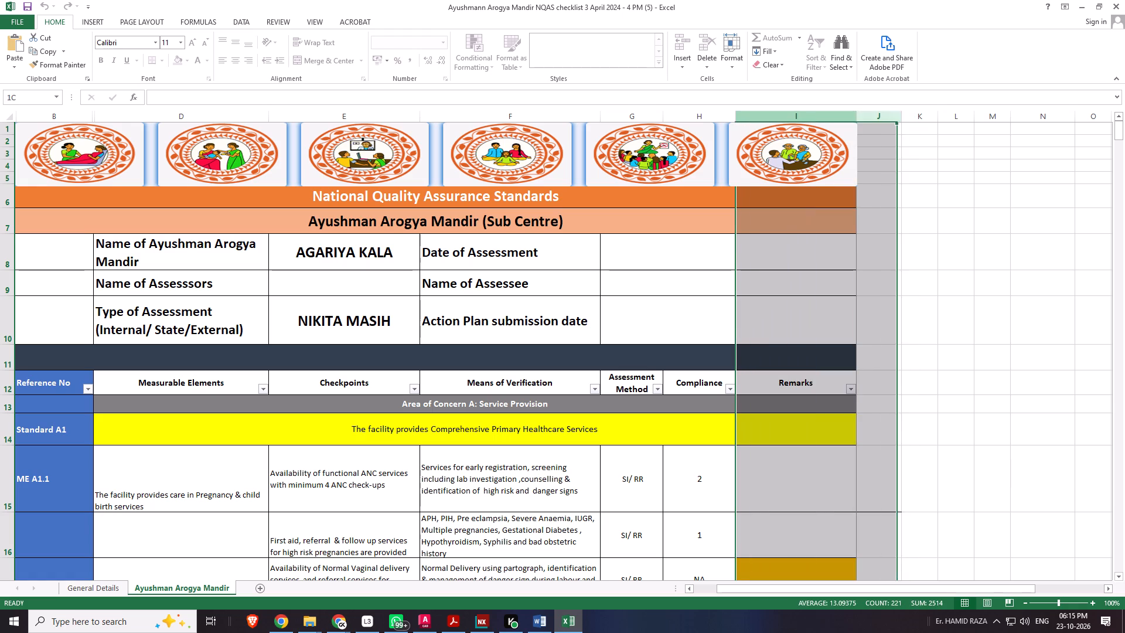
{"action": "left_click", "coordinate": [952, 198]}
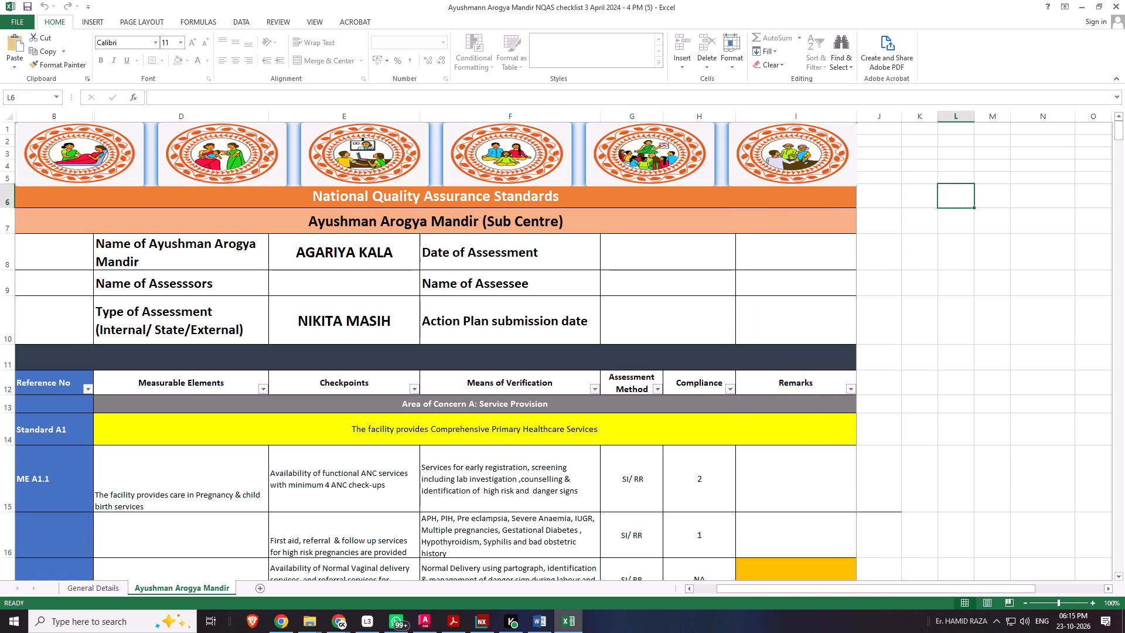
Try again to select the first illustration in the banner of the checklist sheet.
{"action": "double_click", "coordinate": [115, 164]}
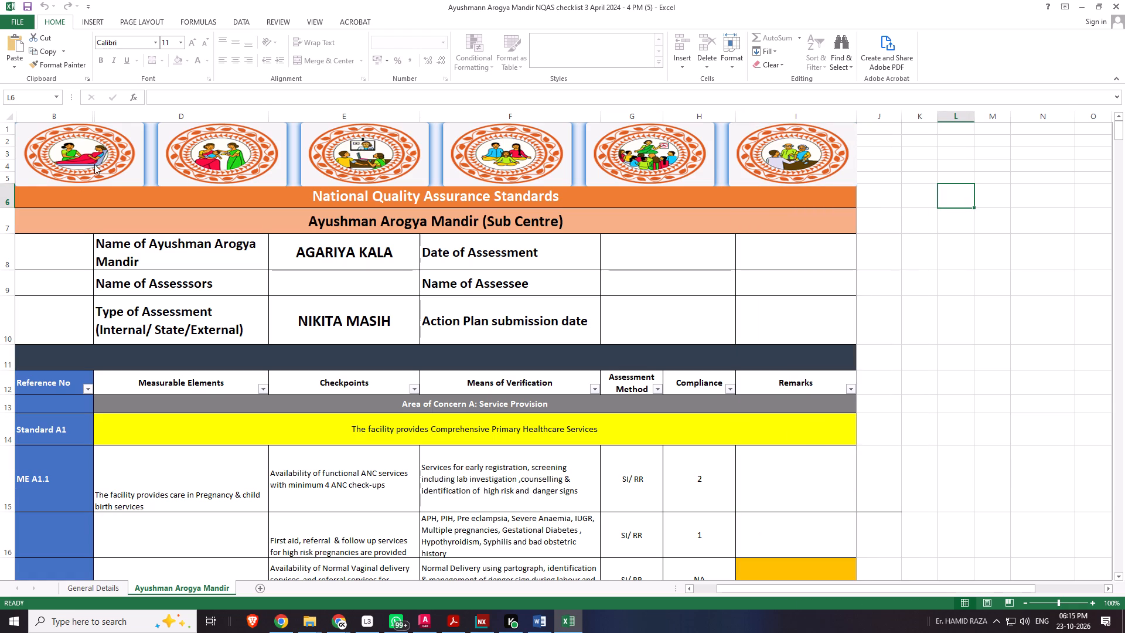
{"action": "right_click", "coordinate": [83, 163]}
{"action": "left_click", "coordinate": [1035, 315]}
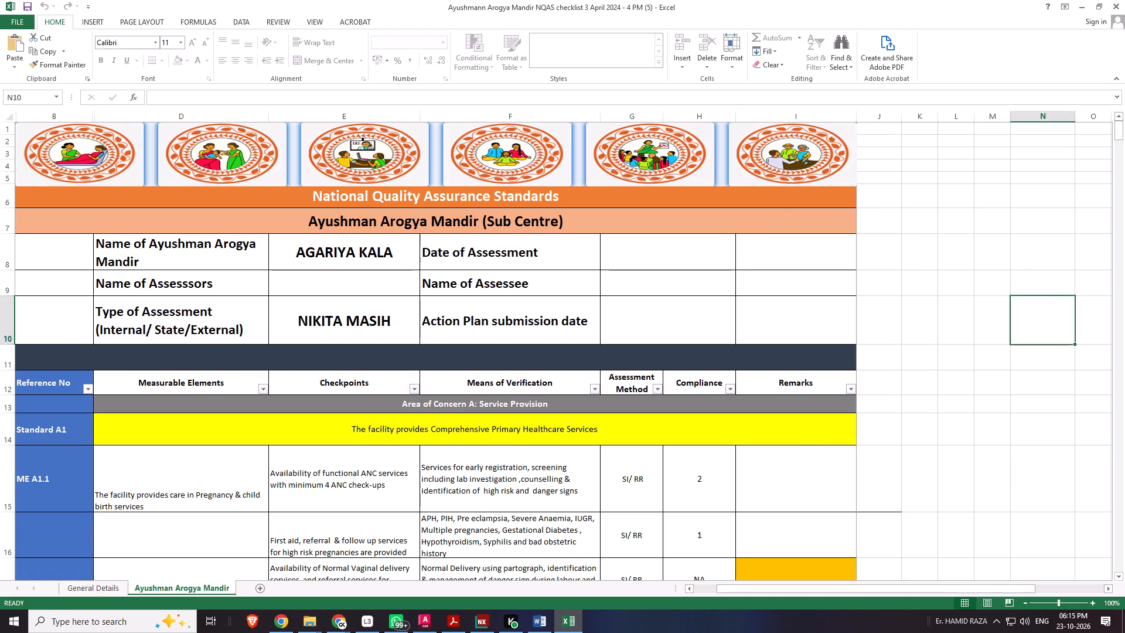
Look over the General Details sheet, covering its header banner, service details and area-wise score card.
{"action": "left_click", "coordinate": [104, 588]}
{"action": "scroll", "coordinate": [496, 349], "scroll_direction": "down", "scroll_amount": 7}
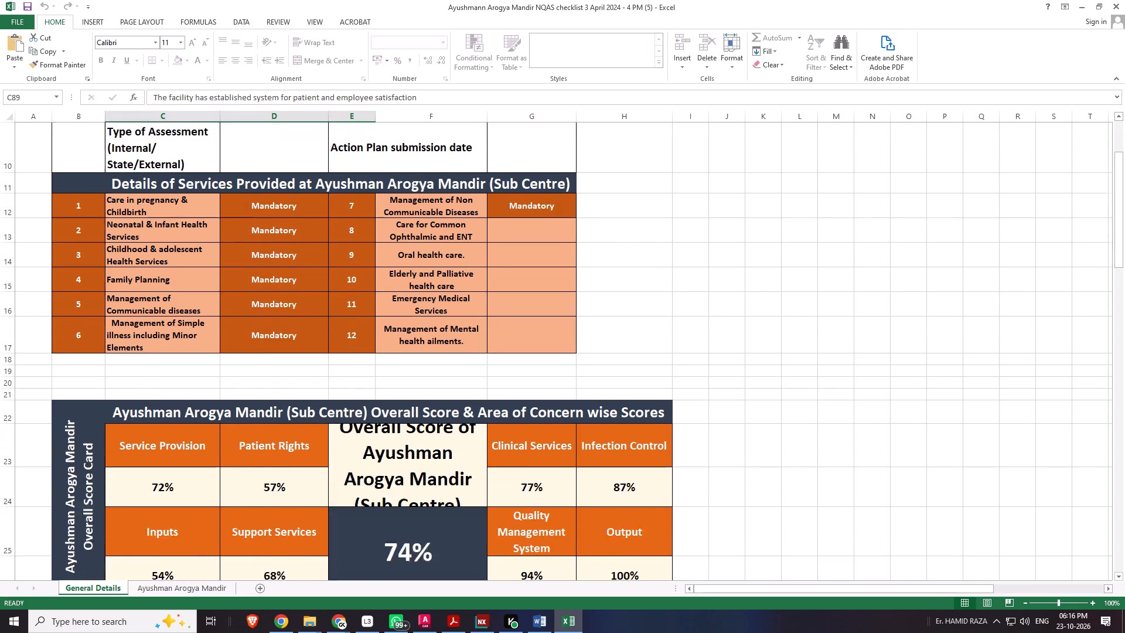
{"action": "scroll", "coordinate": [497, 350], "scroll_direction": "up", "scroll_amount": 19}
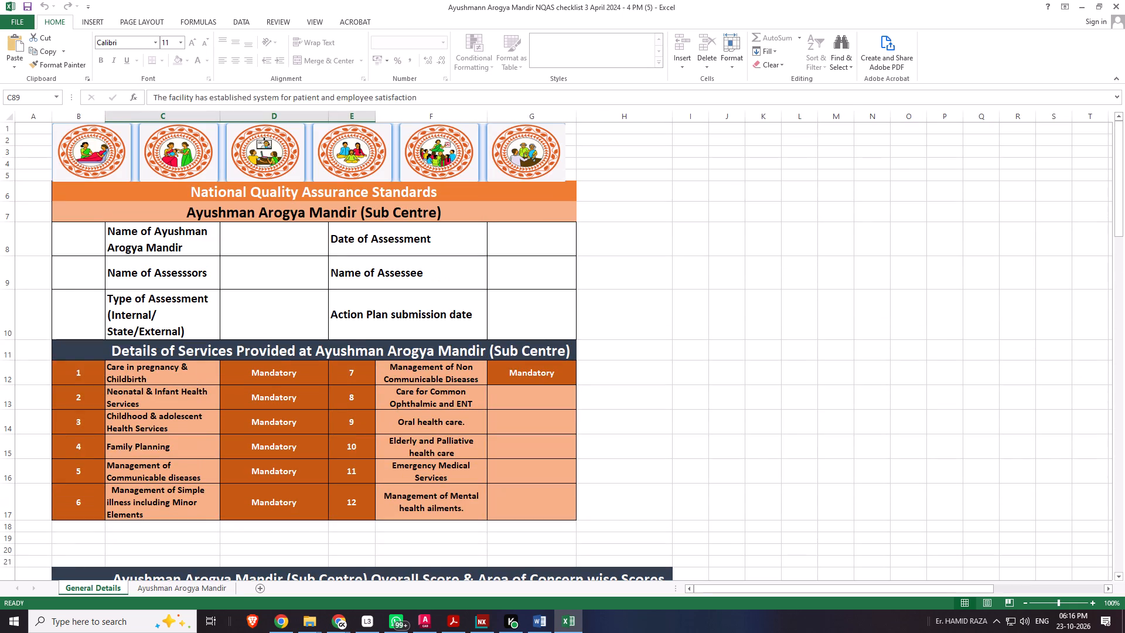
Look through the General Details sheet from the header banner down past the standard-wise scores and back to the Theme Wise Score table.
{"action": "scroll", "coordinate": [513, 295], "scroll_direction": "up", "scroll_amount": 11}
{"action": "scroll", "coordinate": [467, 305], "scroll_direction": "down", "scroll_amount": 14}
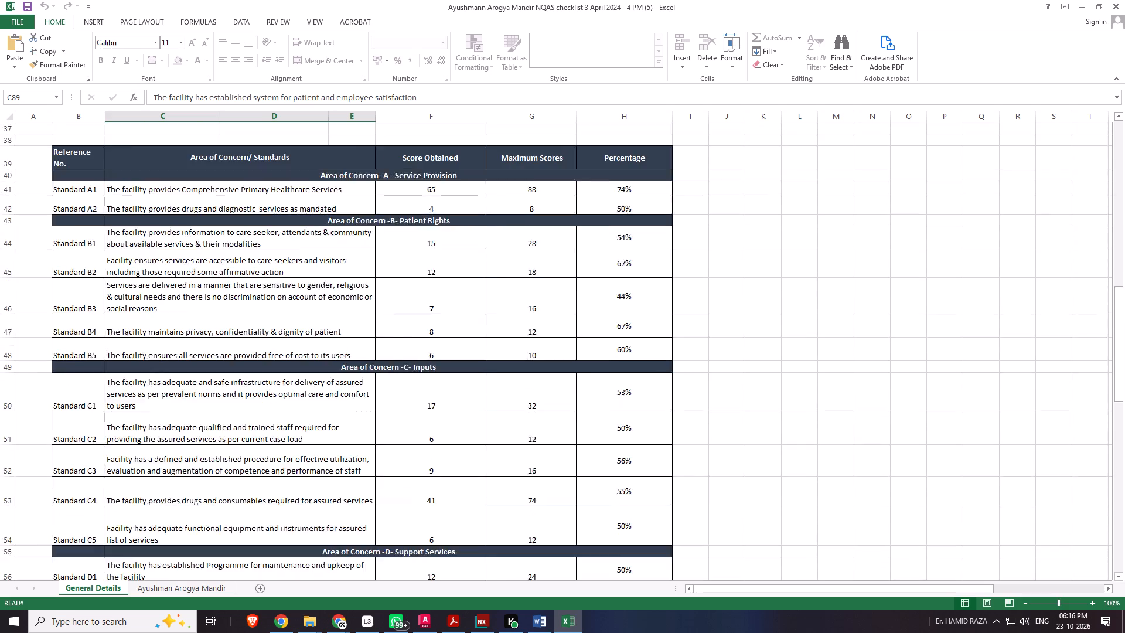
{"action": "scroll", "coordinate": [466, 307], "scroll_direction": "down", "scroll_amount": 16}
{"action": "scroll", "coordinate": [466, 308], "scroll_direction": "down", "scroll_amount": 7}
{"action": "scroll", "coordinate": [466, 308], "scroll_direction": "up", "scroll_amount": 5}
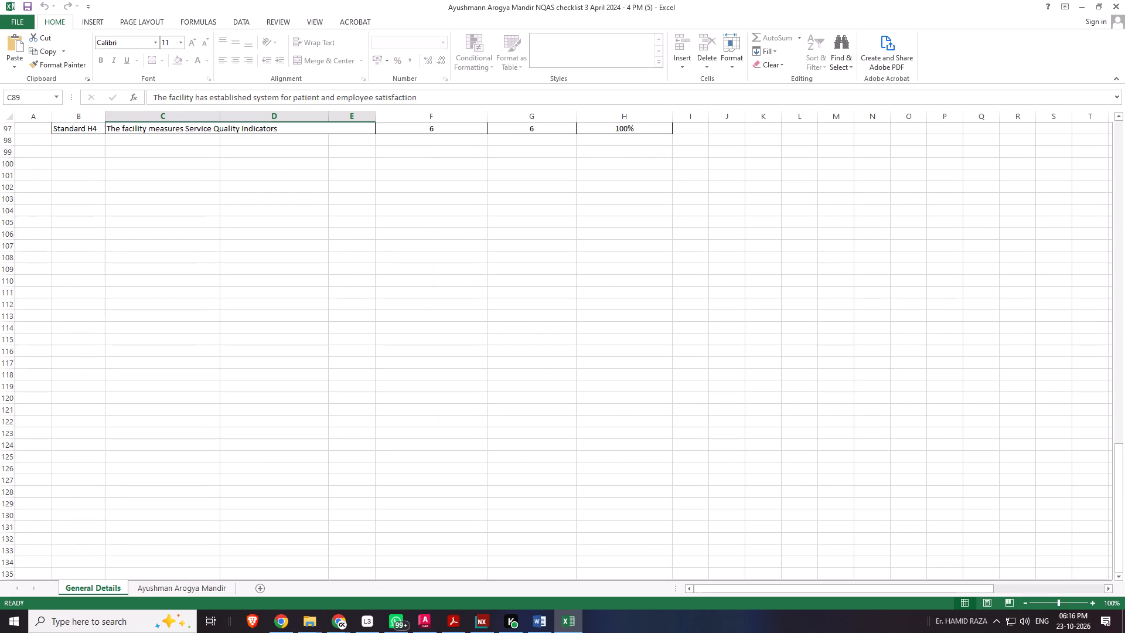
{"action": "scroll", "coordinate": [466, 308], "scroll_direction": "up", "scroll_amount": 16}
{"action": "scroll", "coordinate": [466, 307], "scroll_direction": "up", "scroll_amount": 6}
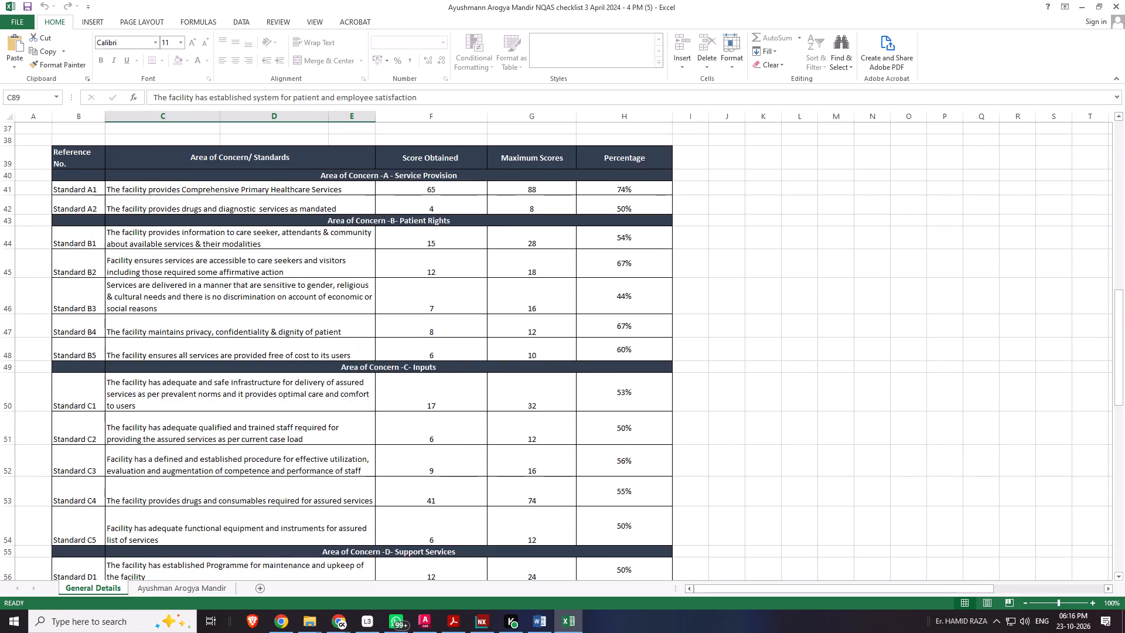
{"action": "scroll", "coordinate": [466, 307], "scroll_direction": "up", "scroll_amount": 2}
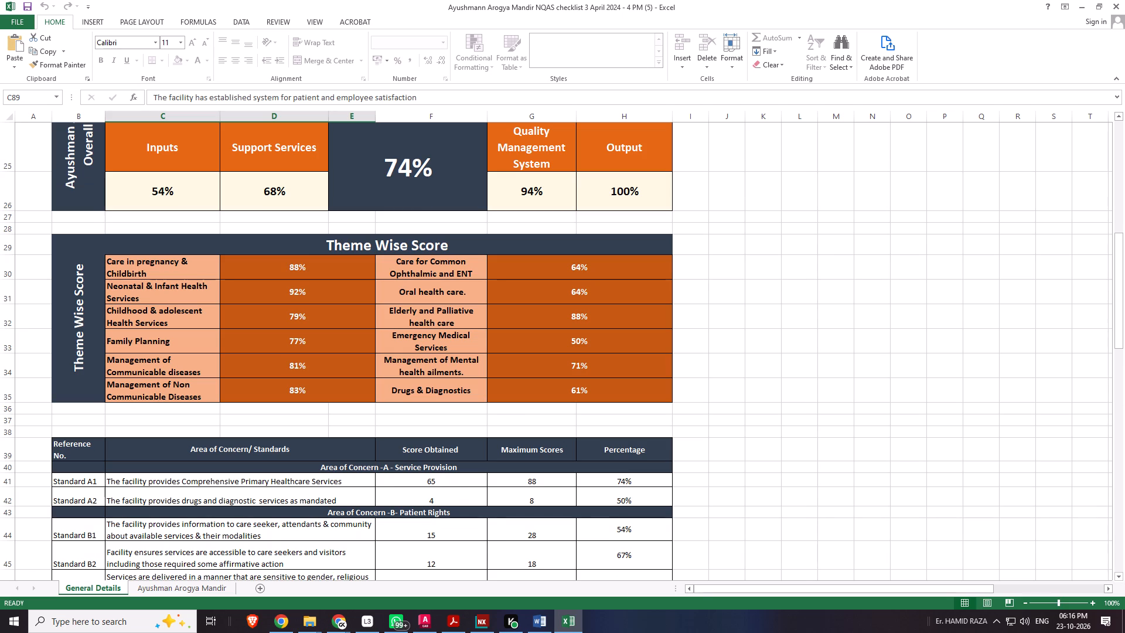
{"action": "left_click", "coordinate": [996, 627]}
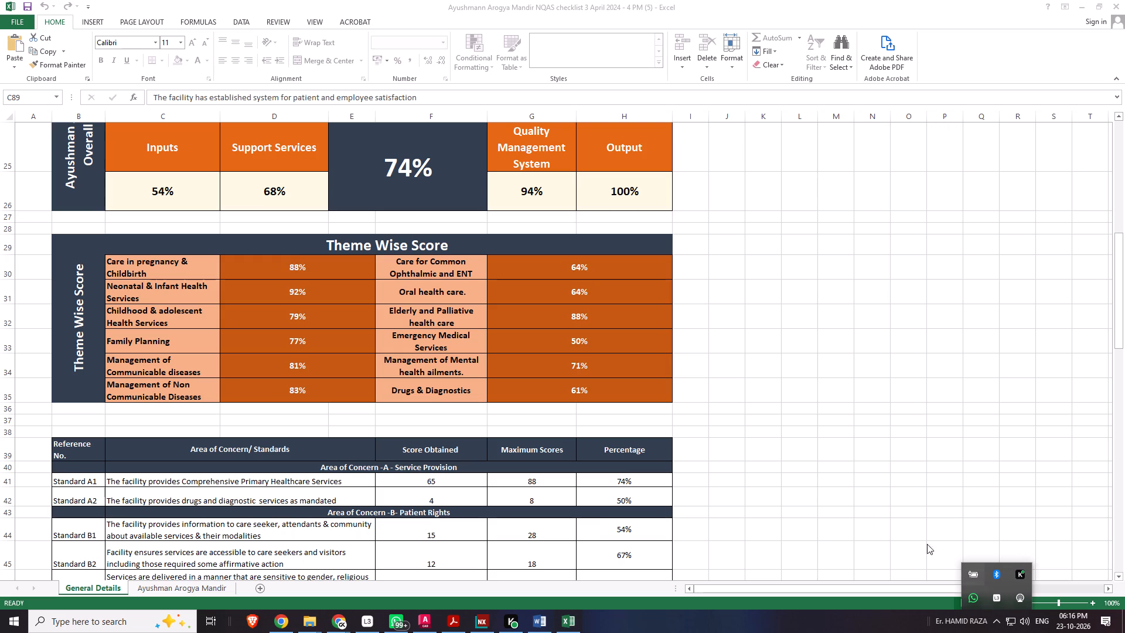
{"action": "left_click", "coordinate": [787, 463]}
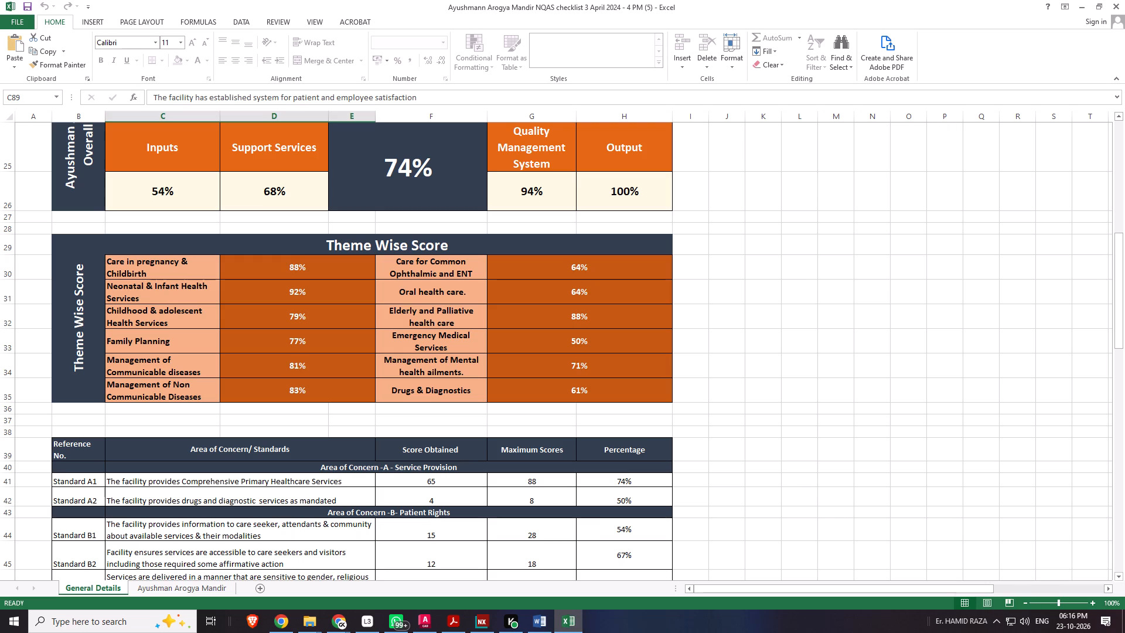
Review the General Details sheet's services table, overall score card and Theme Wise Score table, and return to the header banner.
{"action": "scroll", "coordinate": [747, 404], "scroll_direction": "up", "scroll_amount": 17}
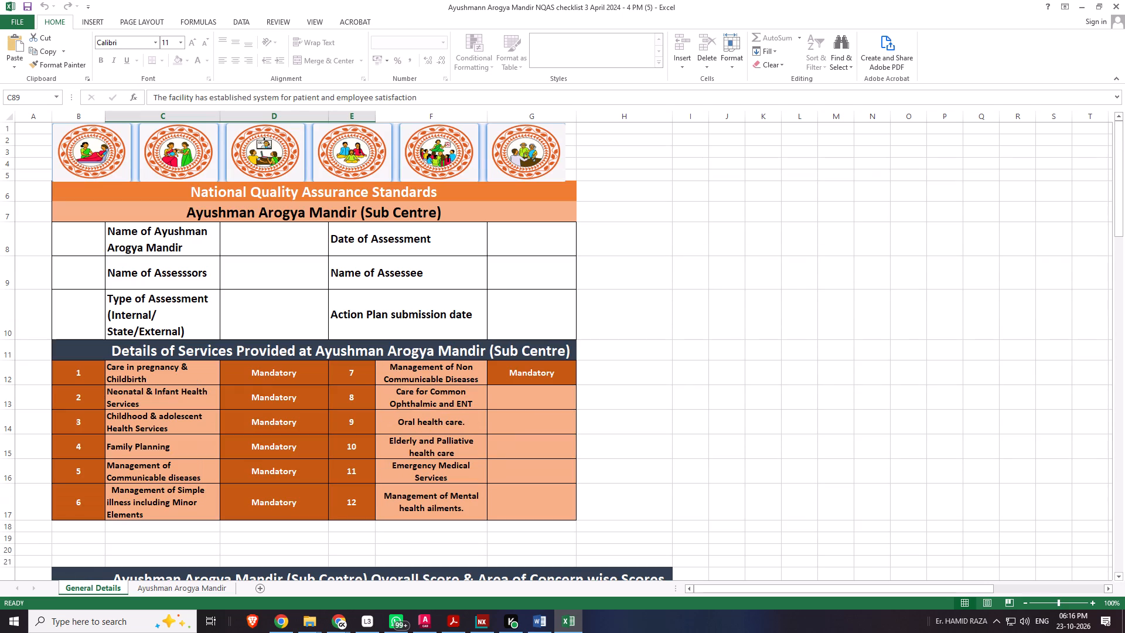
{"action": "scroll", "coordinate": [745, 387], "scroll_direction": "down", "scroll_amount": 2}
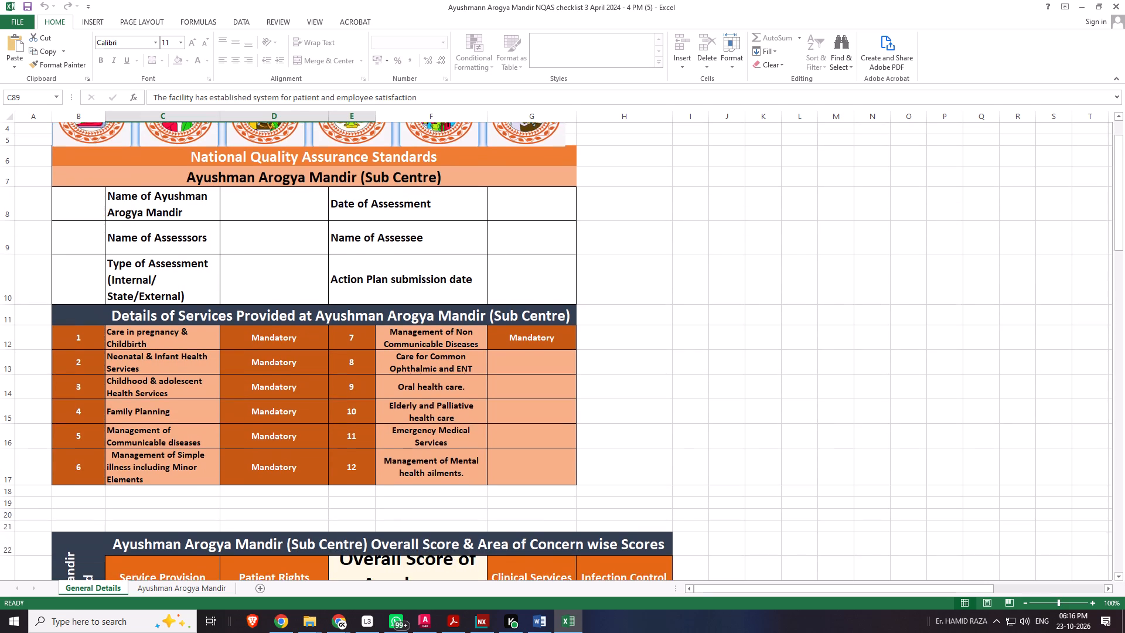
{"action": "scroll", "coordinate": [745, 387], "scroll_direction": "down", "scroll_amount": 5}
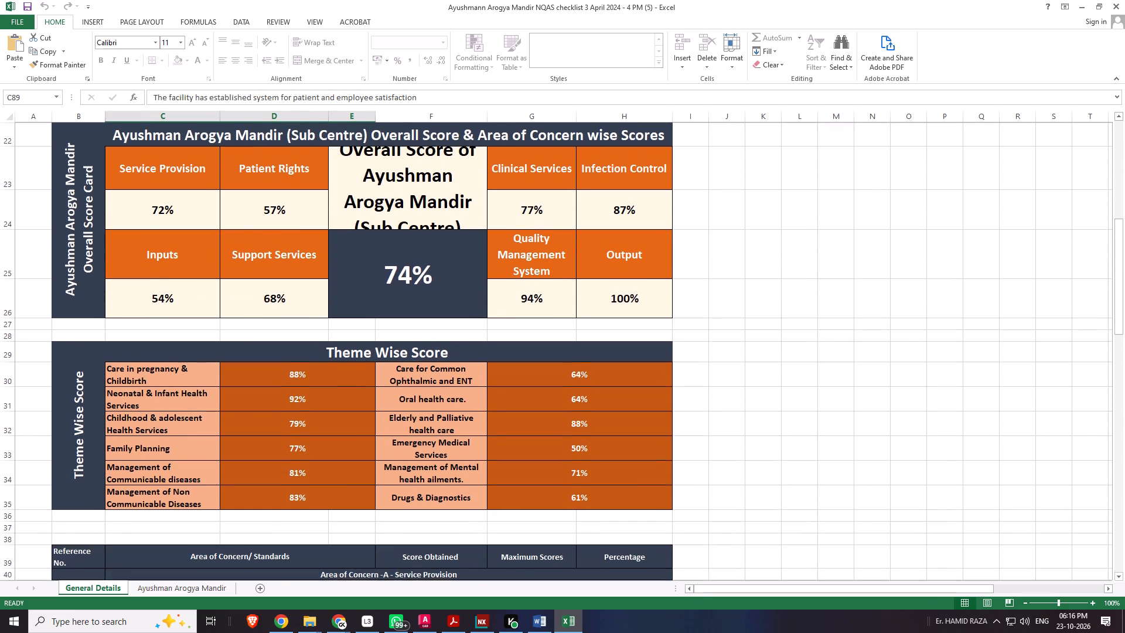
{"action": "scroll", "coordinate": [745, 387], "scroll_direction": "up", "scroll_amount": 1}
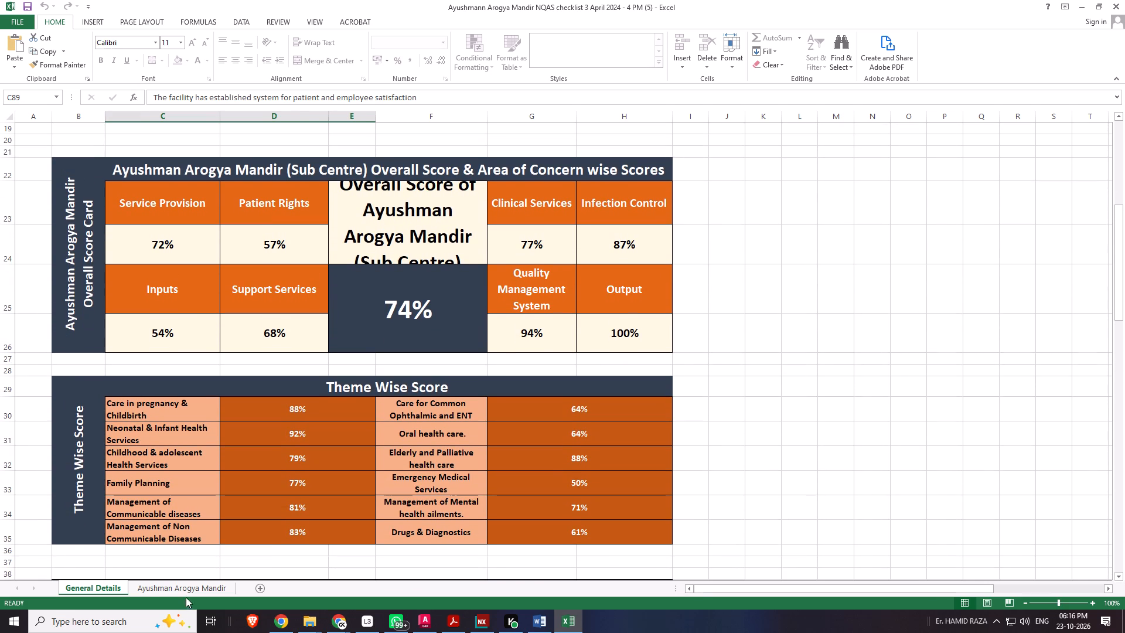
{"action": "scroll", "coordinate": [734, 406], "scroll_direction": "up", "scroll_amount": 10}
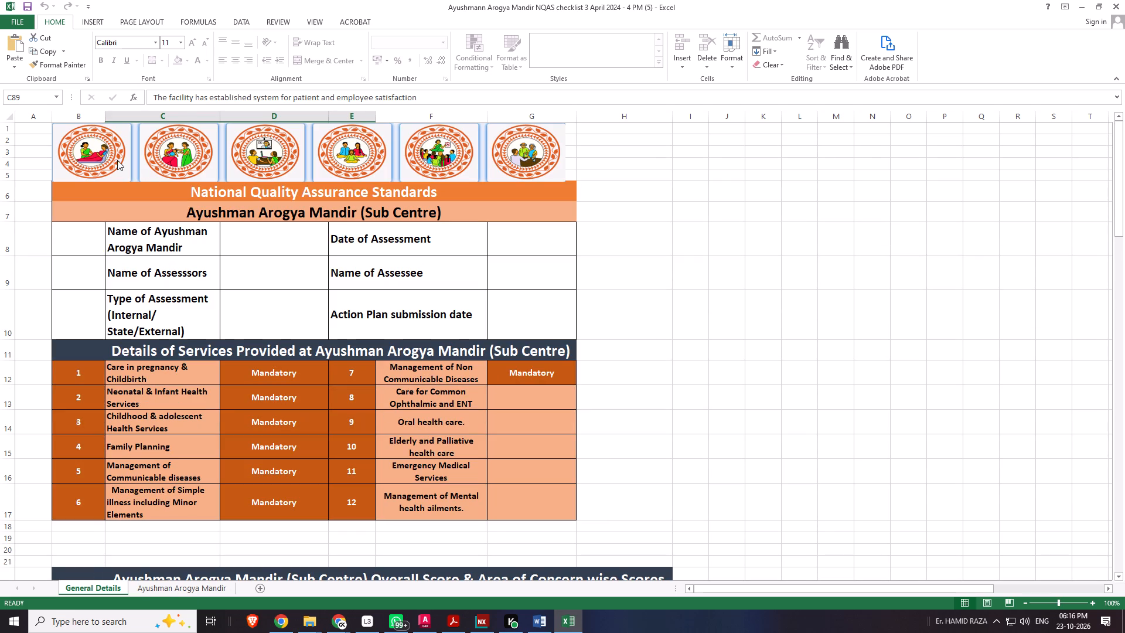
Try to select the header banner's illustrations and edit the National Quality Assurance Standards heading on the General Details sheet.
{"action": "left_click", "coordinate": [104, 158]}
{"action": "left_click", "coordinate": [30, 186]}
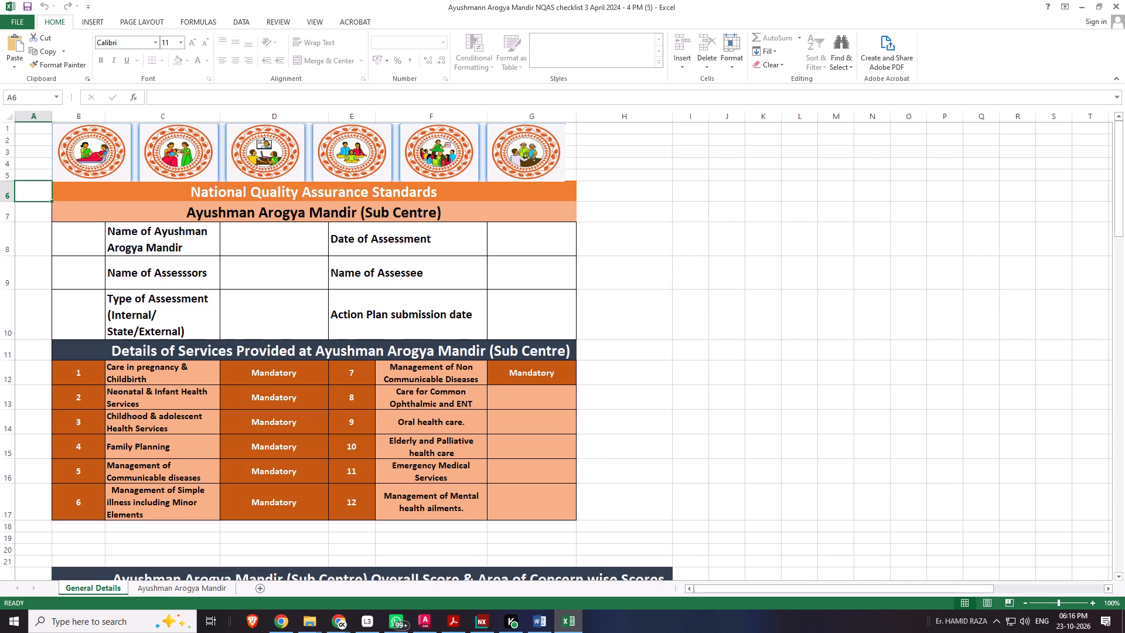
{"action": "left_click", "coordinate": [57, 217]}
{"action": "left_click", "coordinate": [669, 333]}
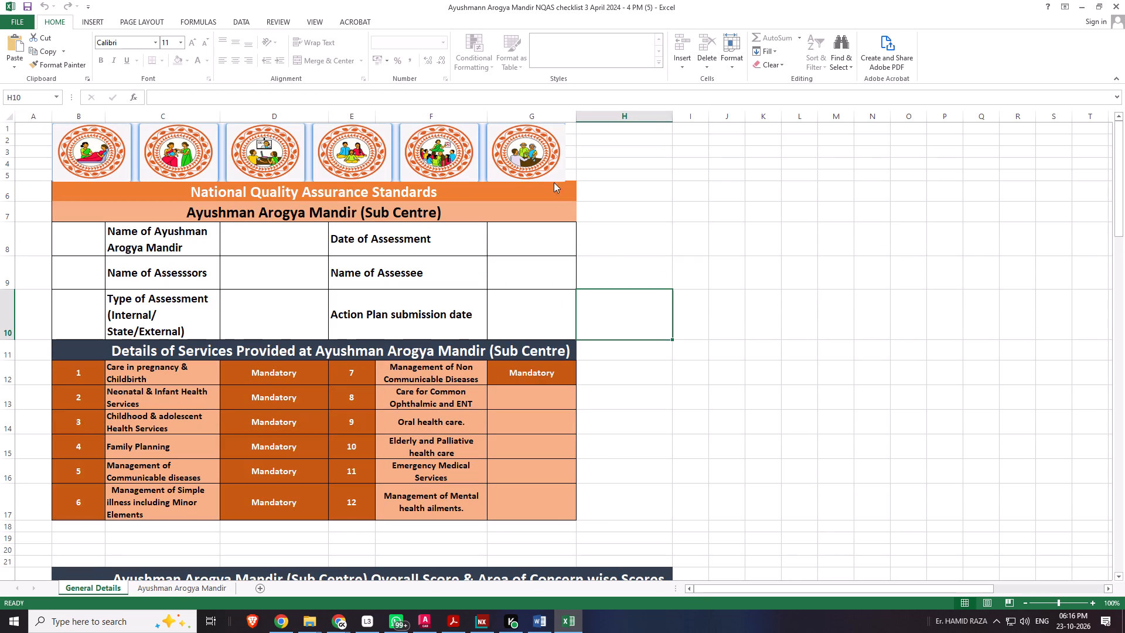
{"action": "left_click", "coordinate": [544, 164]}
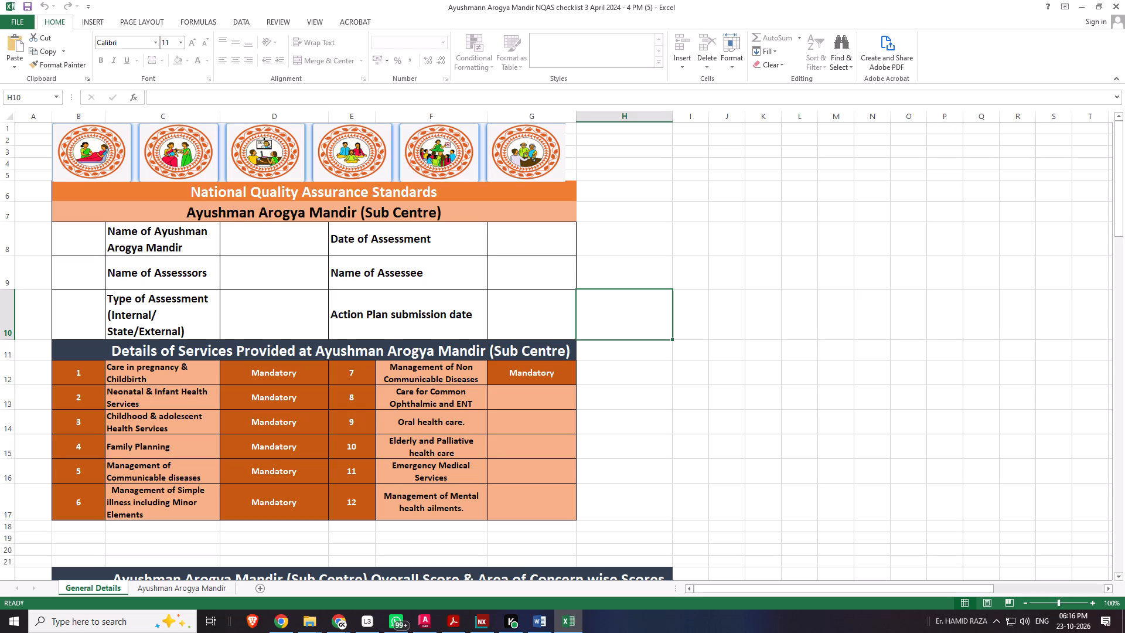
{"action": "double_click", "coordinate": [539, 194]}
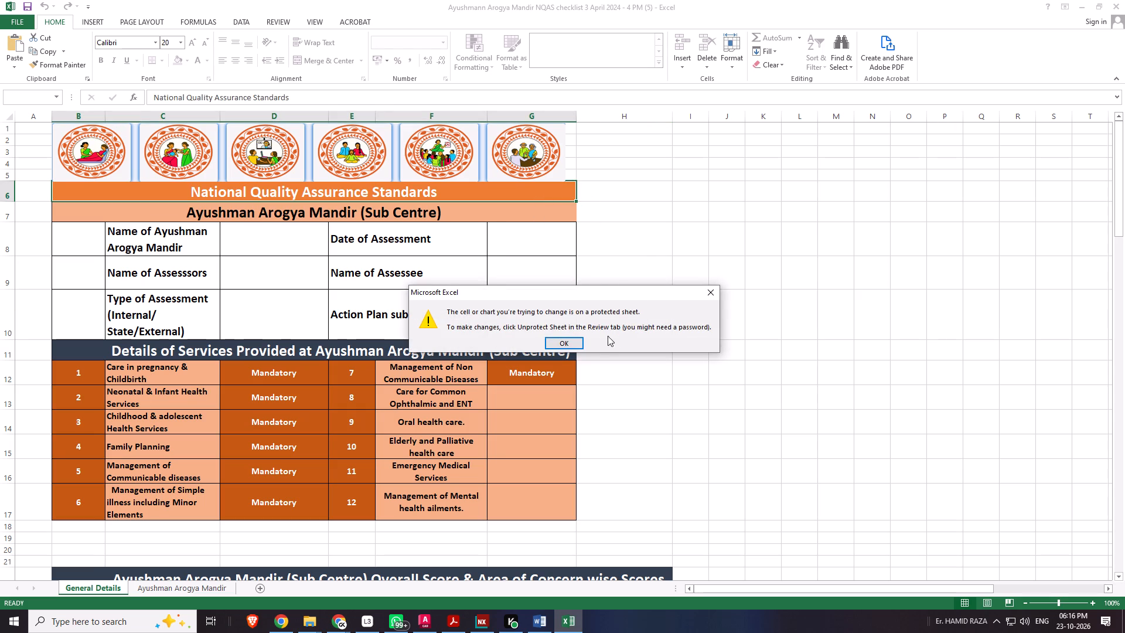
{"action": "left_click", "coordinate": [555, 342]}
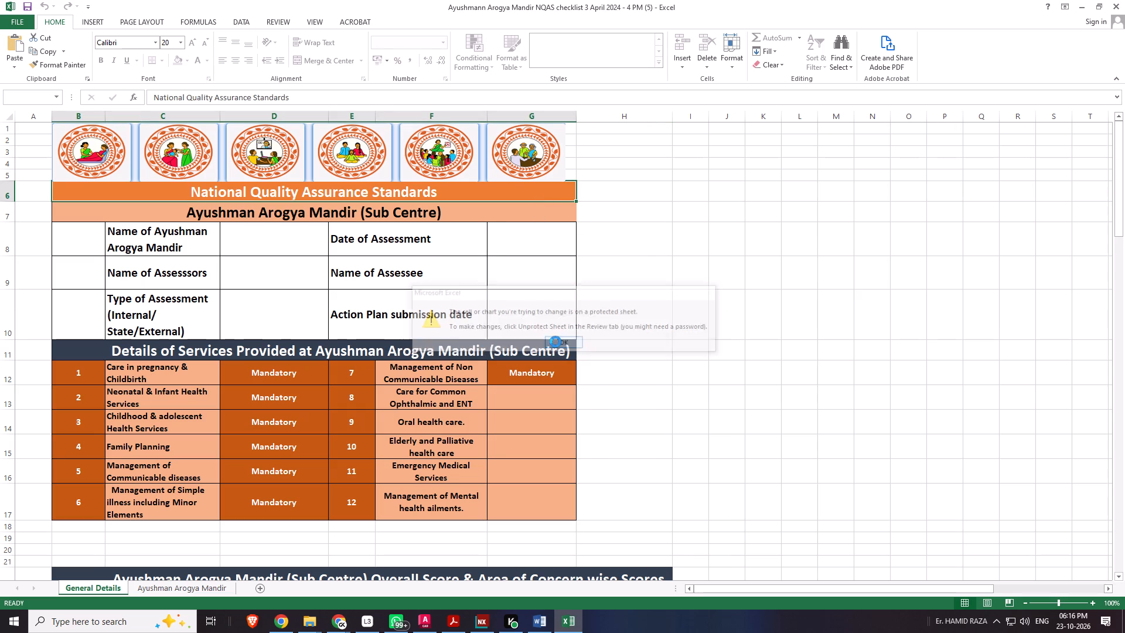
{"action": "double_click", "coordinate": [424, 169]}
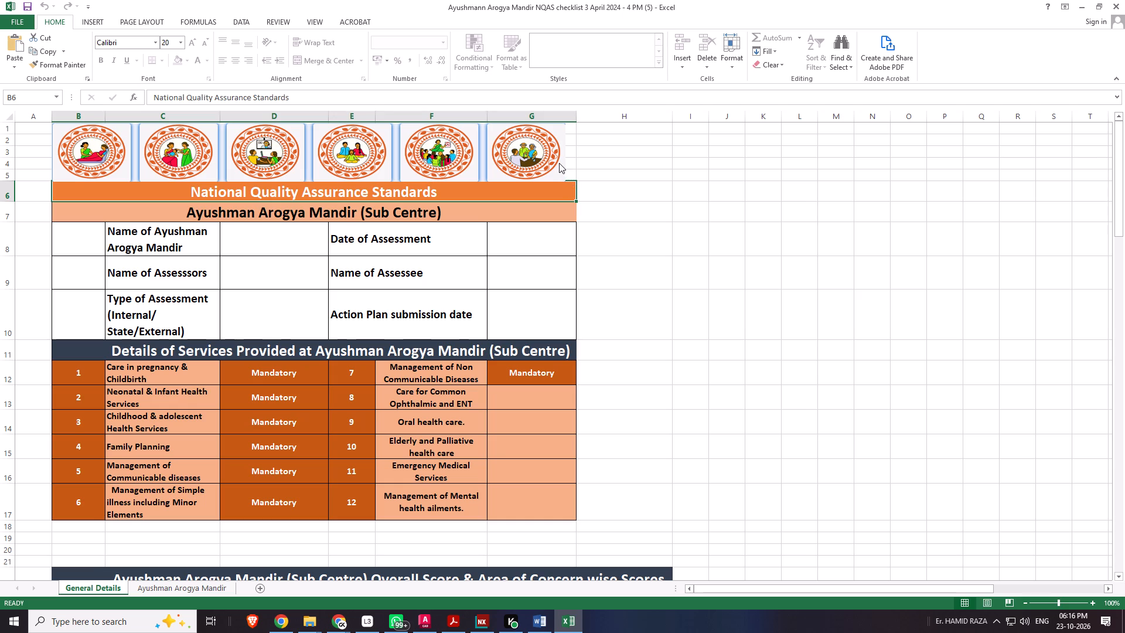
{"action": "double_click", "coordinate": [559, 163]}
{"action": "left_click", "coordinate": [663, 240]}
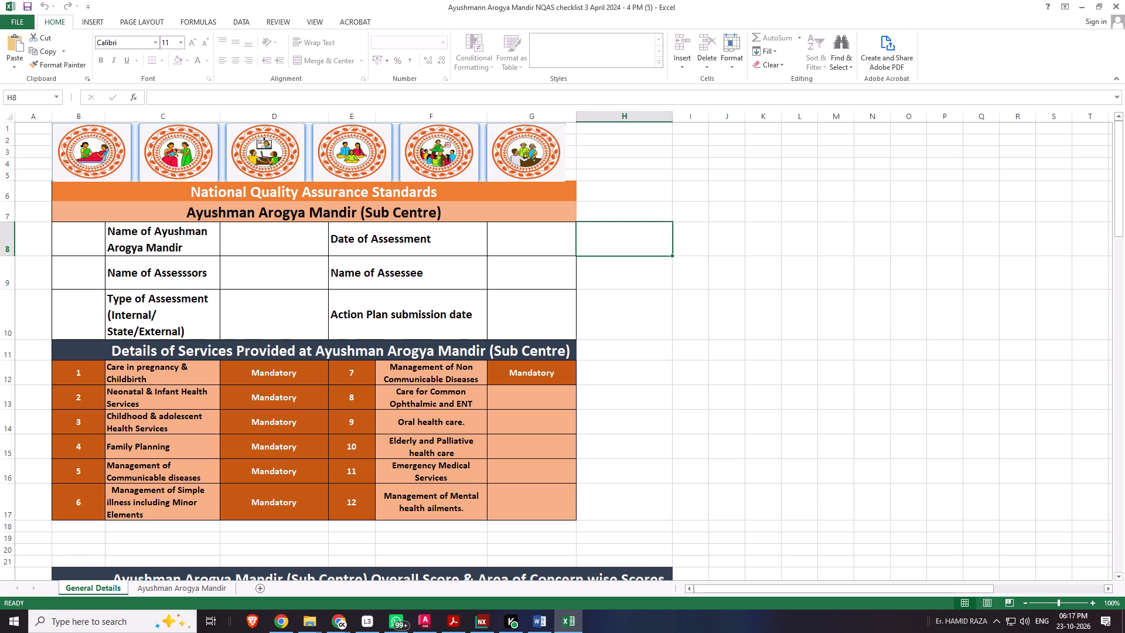
Open the print preview of the General Details sheet, check its pages, and set the paper size to A3.
{"action": "key", "text": "ctrl+p"}
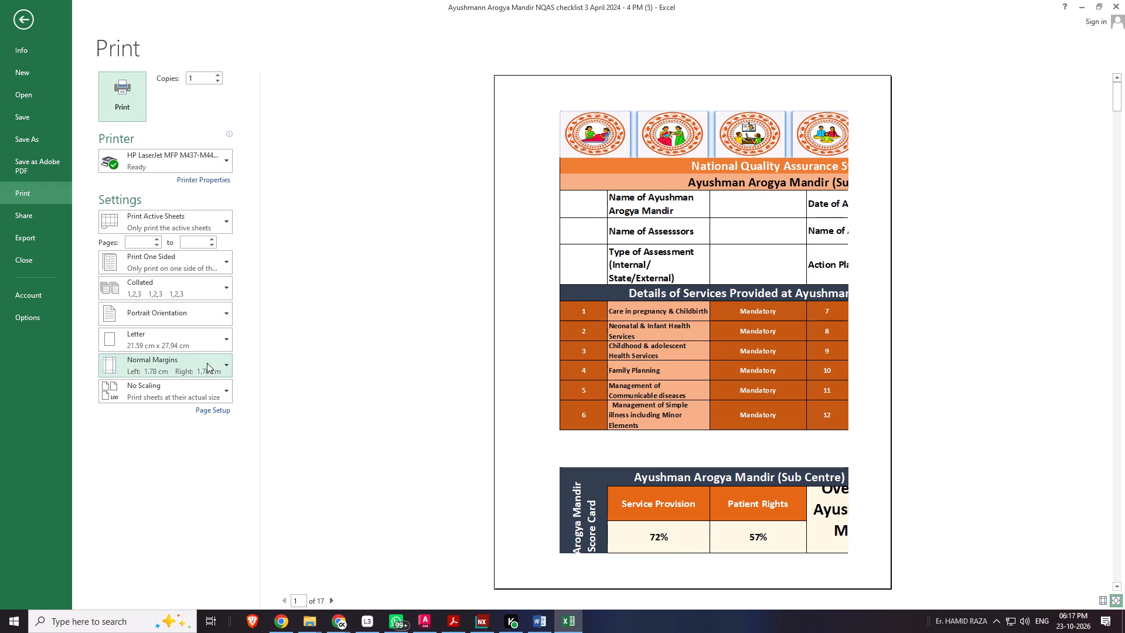
{"action": "scroll", "coordinate": [690, 342], "scroll_direction": "down", "scroll_amount": 2}
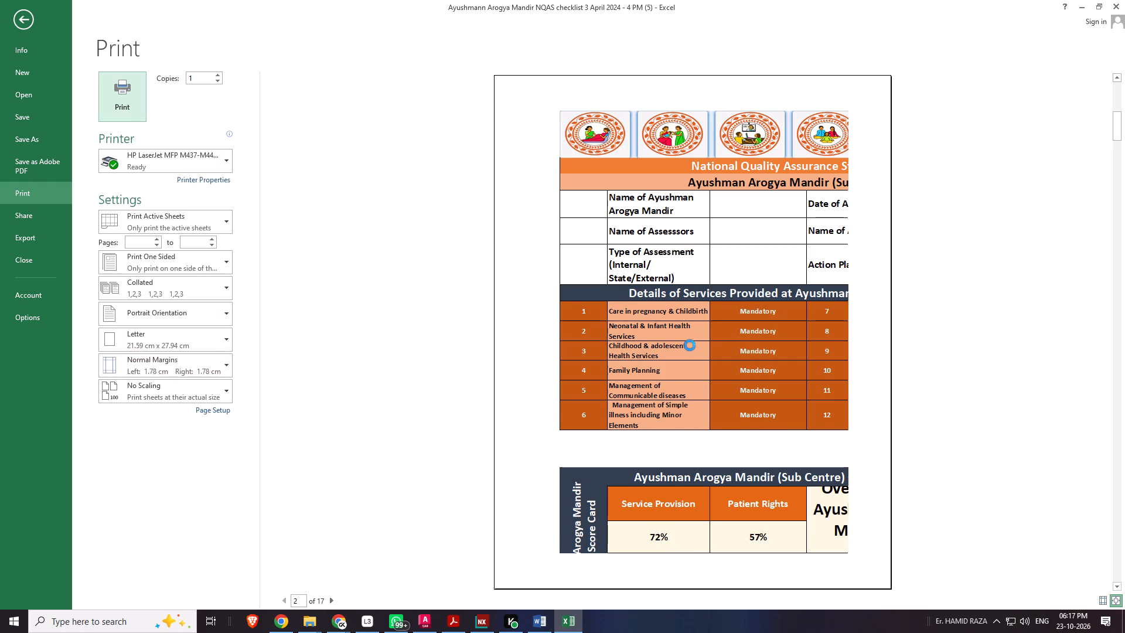
{"action": "scroll", "coordinate": [690, 345], "scroll_direction": "down", "scroll_amount": 1}
{"action": "scroll", "coordinate": [749, 332], "scroll_direction": "down", "scroll_amount": 2}
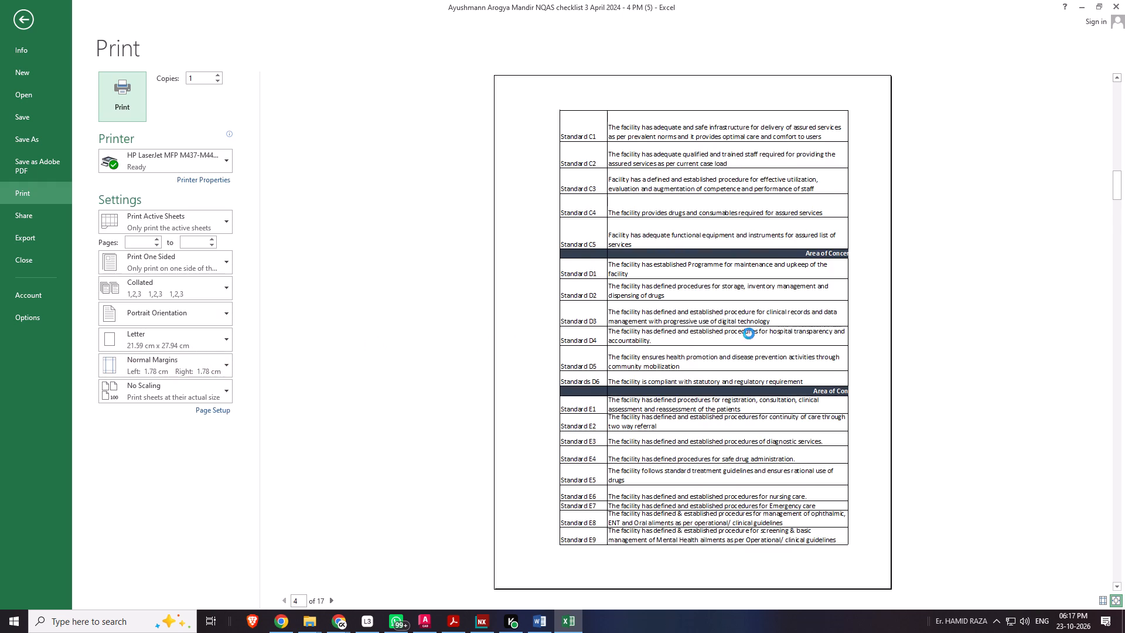
{"action": "scroll", "coordinate": [749, 335], "scroll_direction": "down", "scroll_amount": 3}
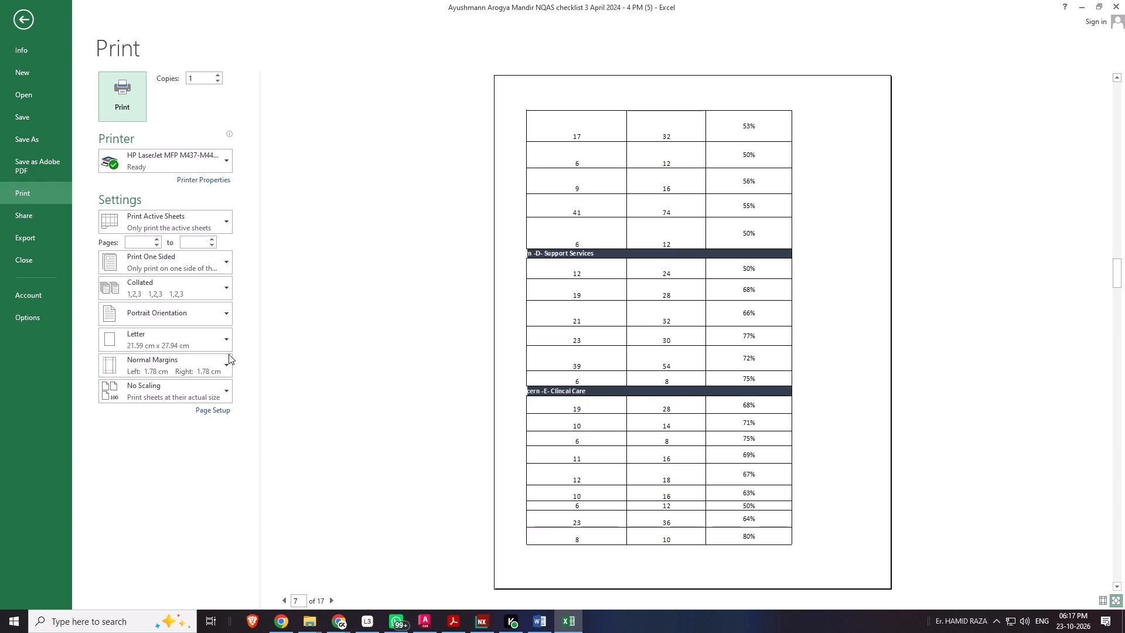
{"action": "left_click", "coordinate": [213, 346]}
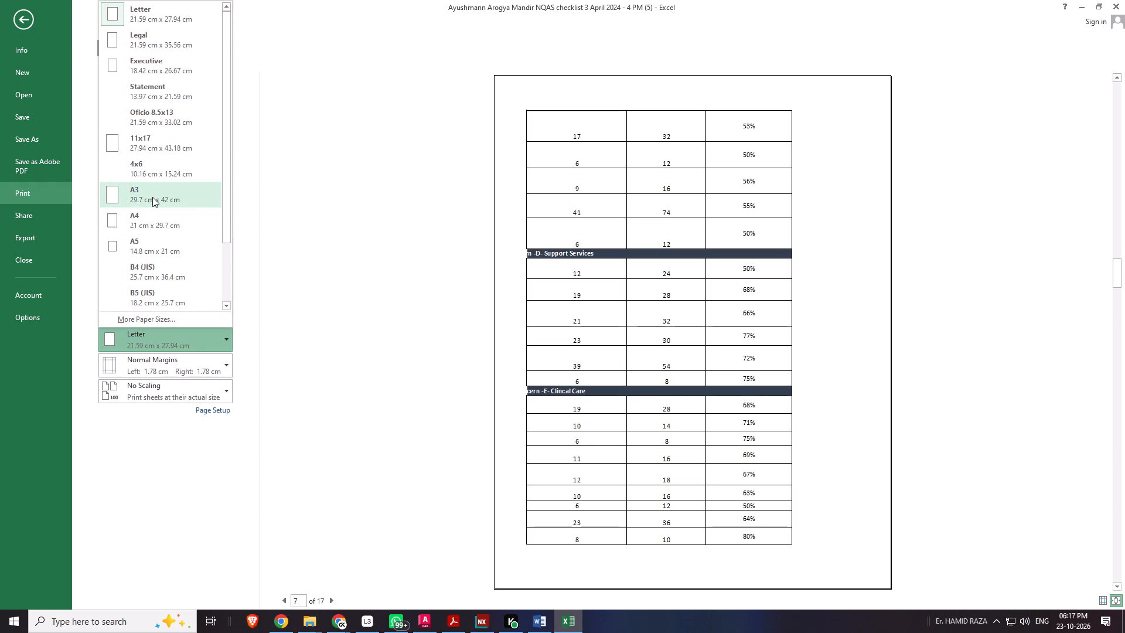
{"action": "left_click", "coordinate": [151, 193]}
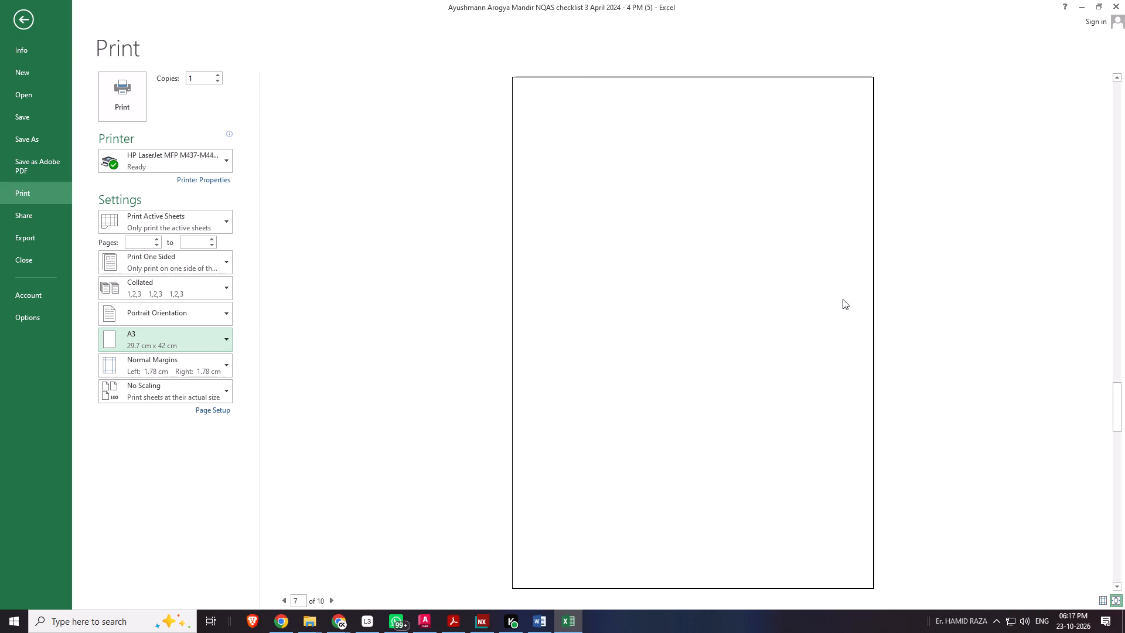
On the first preview page, show the margin guides and narrow the left margin to 0.66 cm and the right margin to 0.69 cm.
{"action": "scroll", "coordinate": [787, 327], "scroll_direction": "up", "scroll_amount": 7}
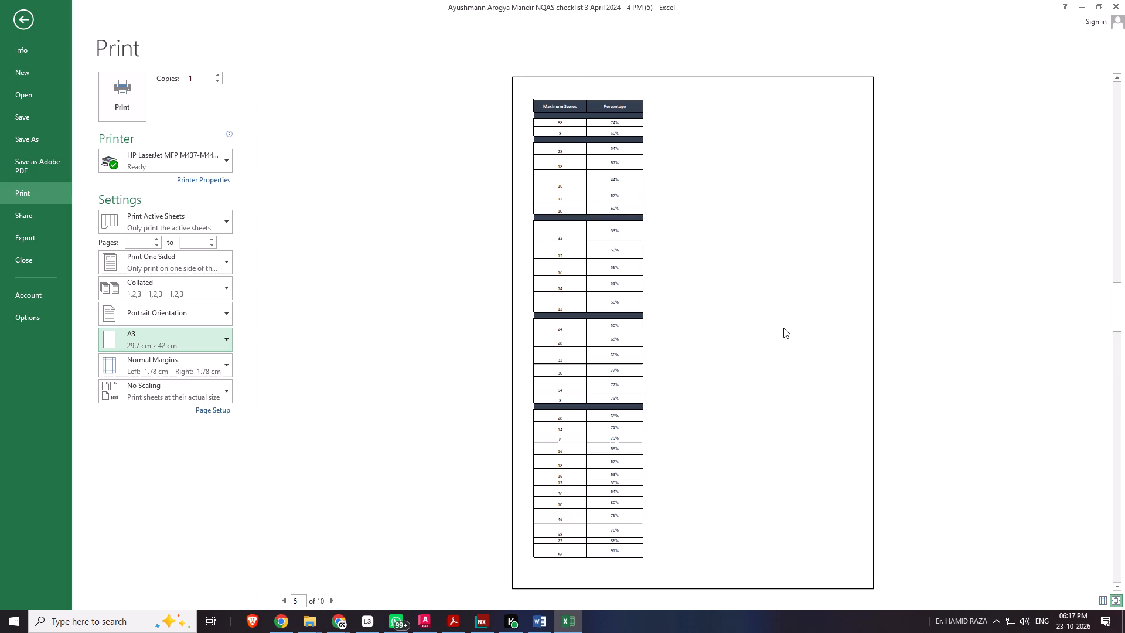
{"action": "scroll", "coordinate": [783, 328], "scroll_direction": "up", "scroll_amount": 15}
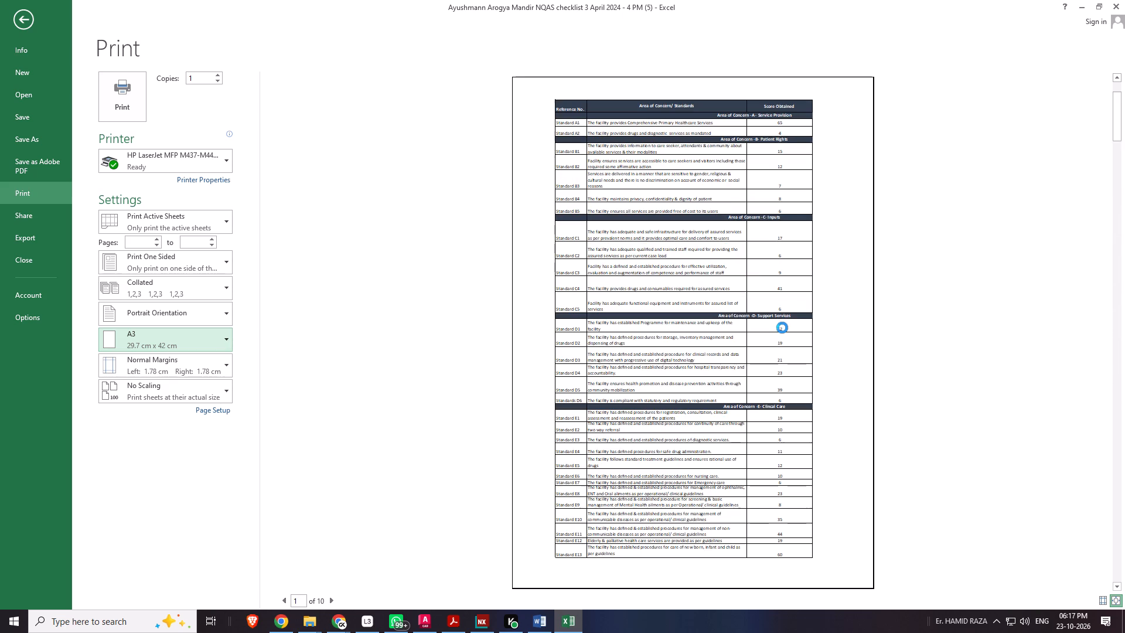
{"action": "scroll", "coordinate": [782, 328], "scroll_direction": "up", "scroll_amount": 14}
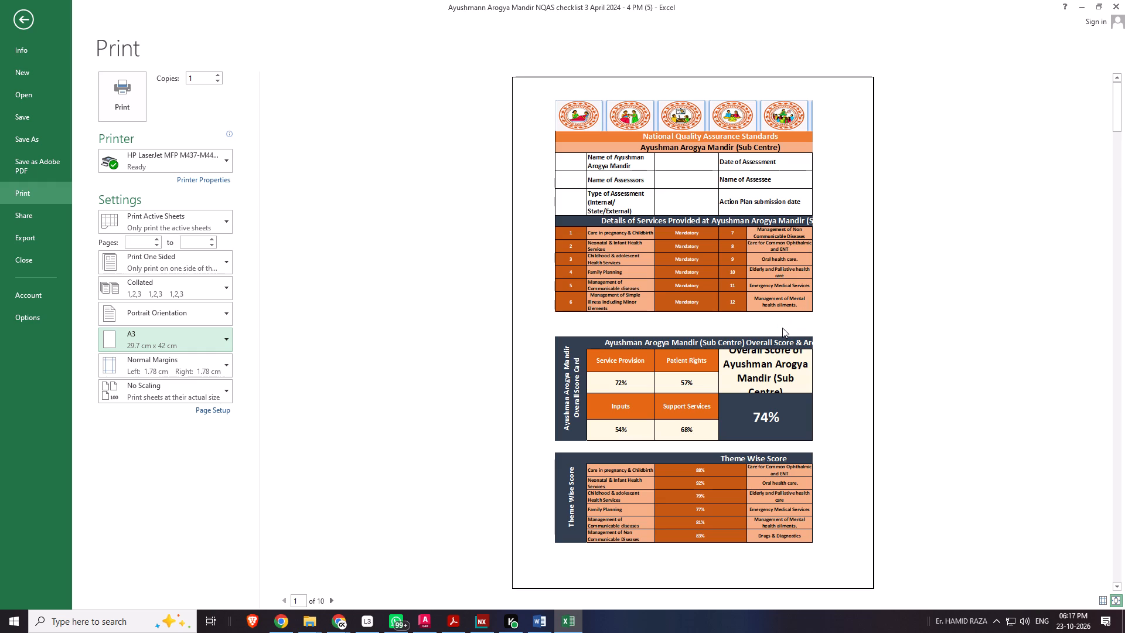
{"action": "left_click", "coordinate": [1100, 601]}
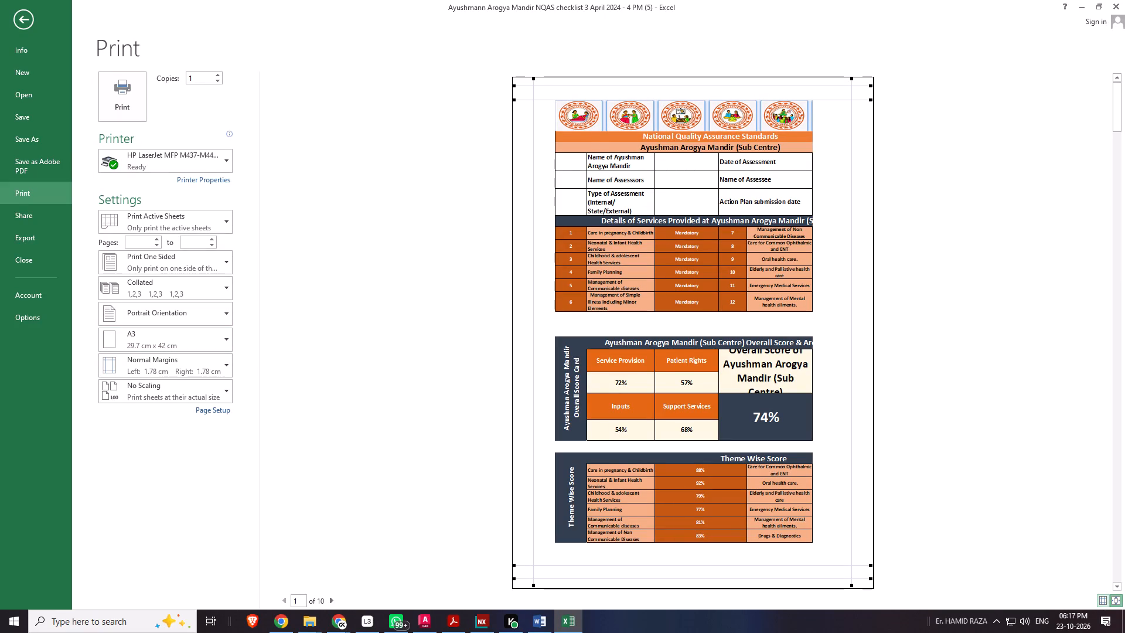
{"action": "left_click_drag", "start_coordinate": [533, 83], "coordinate": [519, 84]}
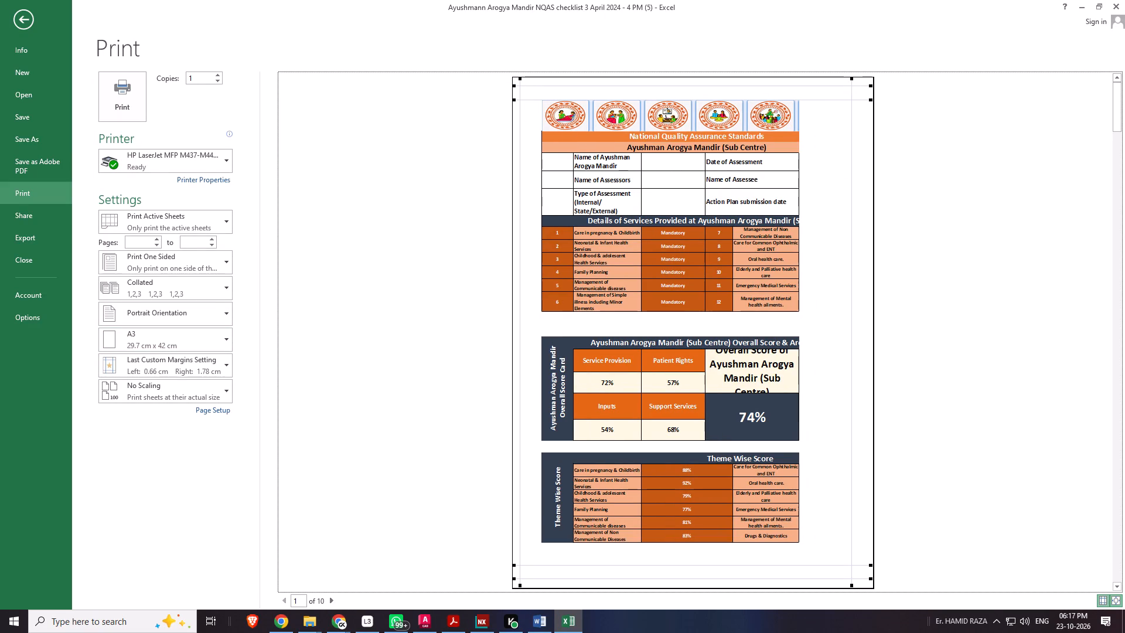
{"action": "left_click_drag", "start_coordinate": [851, 84], "coordinate": [865, 84]}
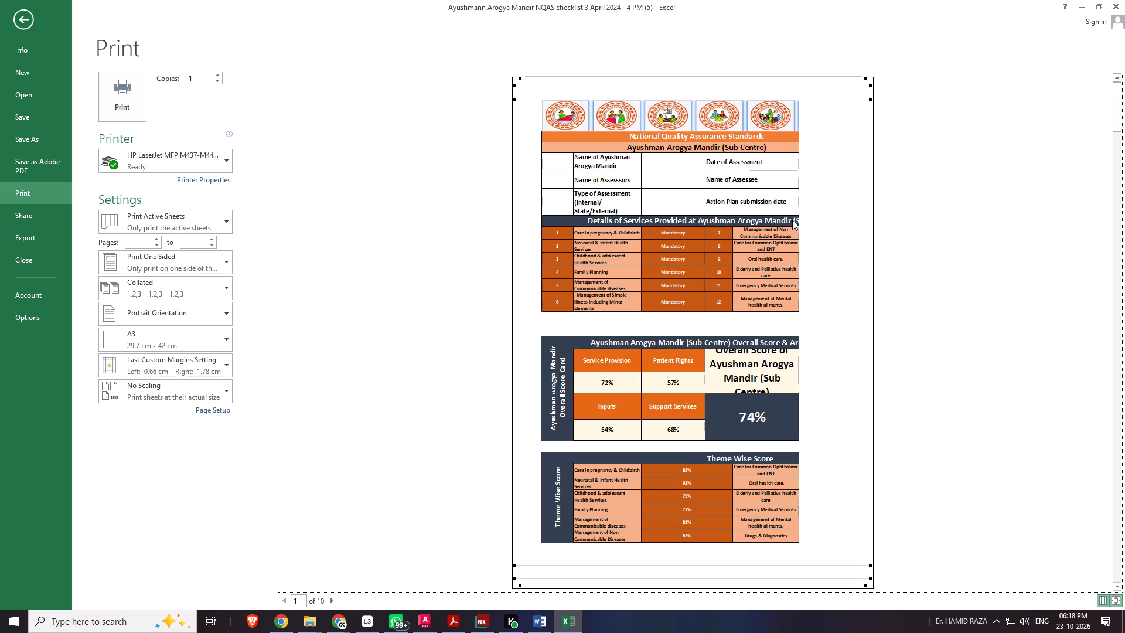
Check how the General Details content spreads over the A3 preview pages with the narrowed margins, and return to the sheet.
{"action": "scroll", "coordinate": [786, 230], "scroll_direction": "down", "scroll_amount": 2}
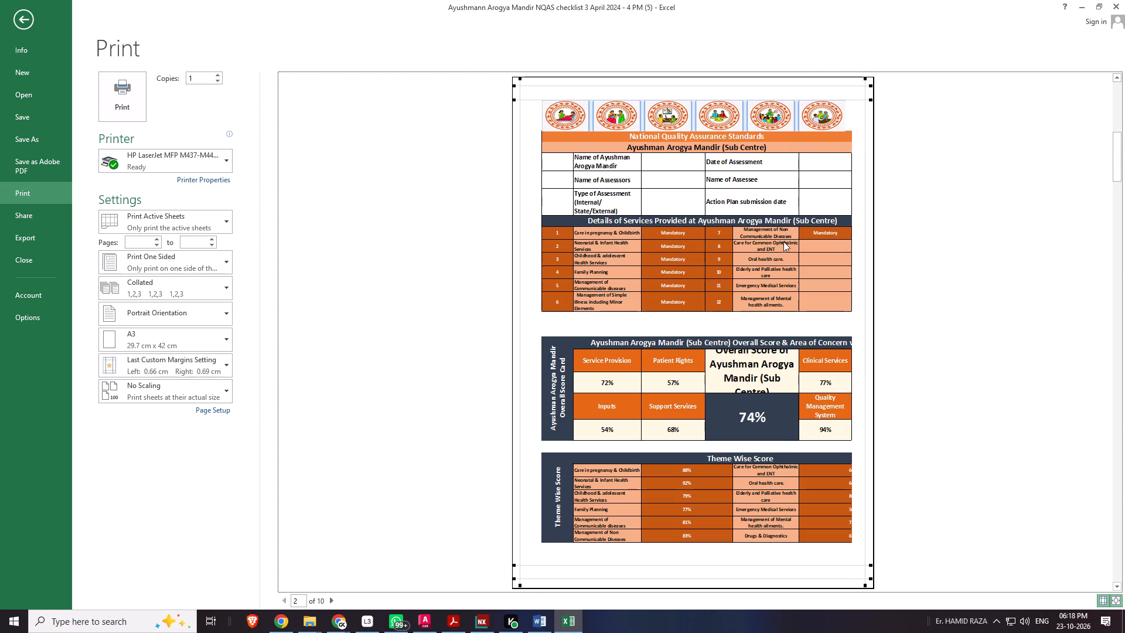
{"action": "scroll", "coordinate": [783, 242], "scroll_direction": "down", "scroll_amount": 3}
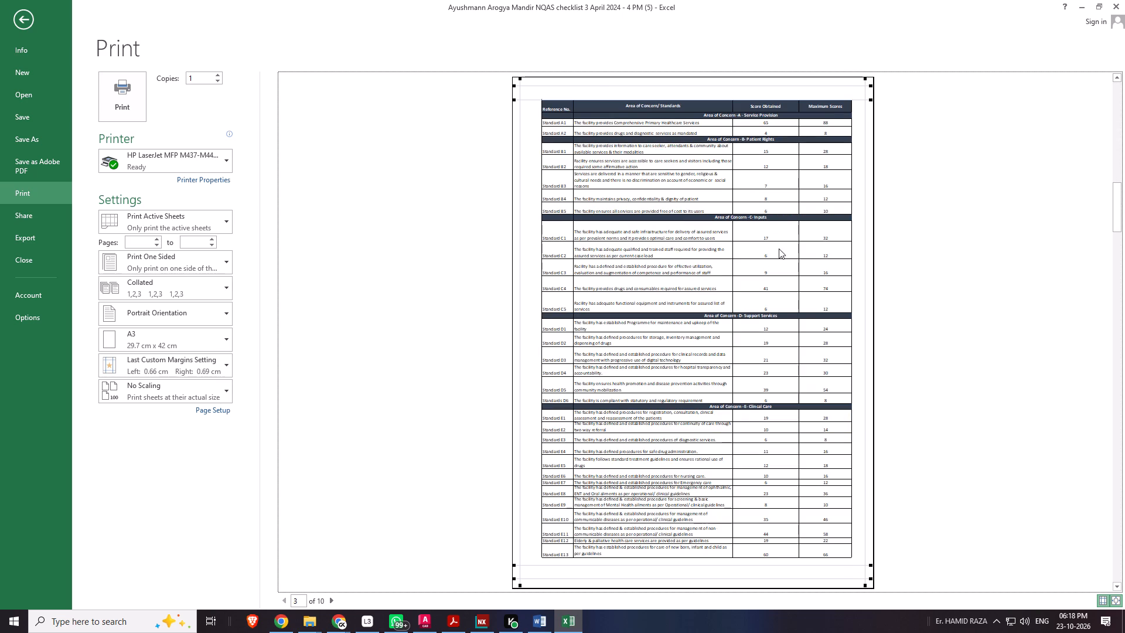
{"action": "scroll", "coordinate": [779, 249], "scroll_direction": "down", "scroll_amount": 1}
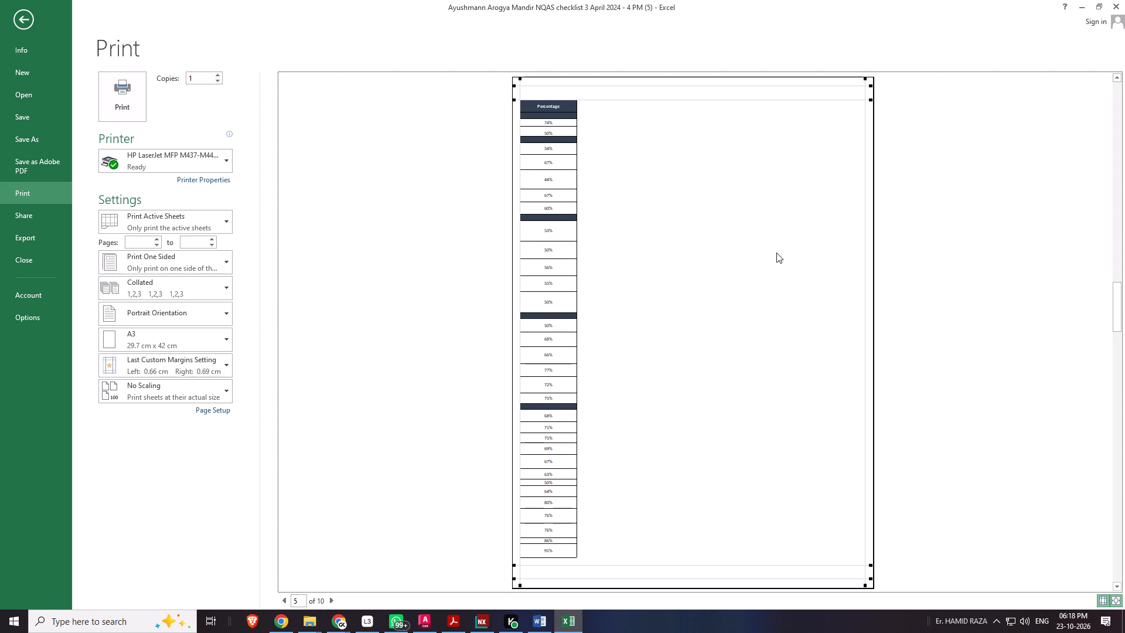
{"action": "scroll", "coordinate": [776, 253], "scroll_direction": "up", "scroll_amount": 1}
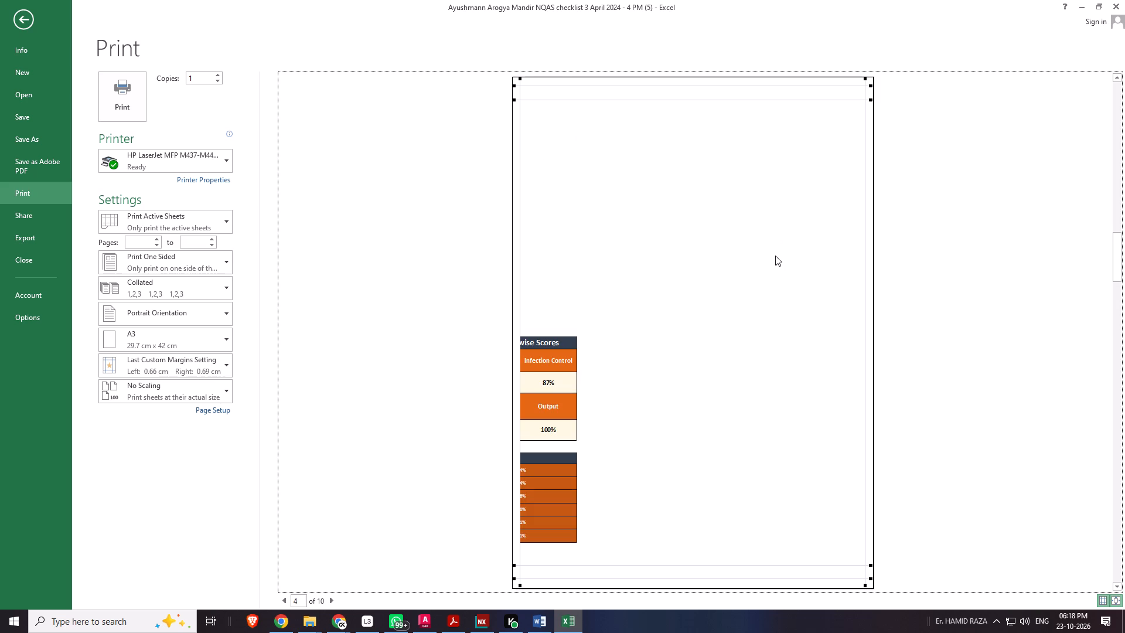
{"action": "scroll", "coordinate": [774, 257], "scroll_direction": "down", "scroll_amount": 1}
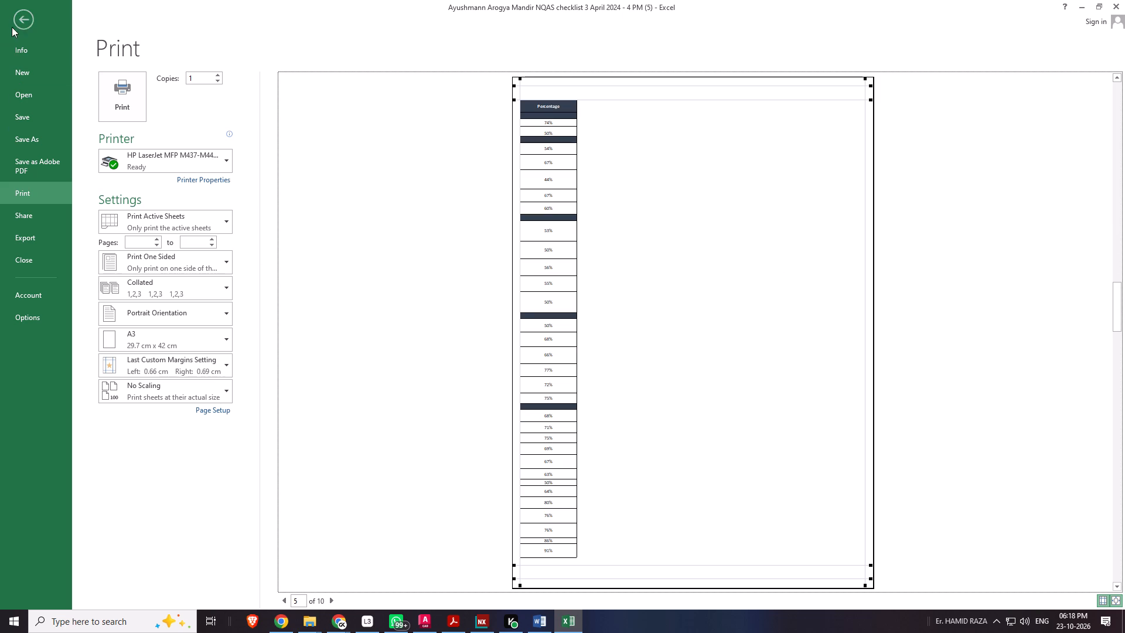
{"action": "left_click", "coordinate": [25, 17]}
{"action": "scroll", "coordinate": [651, 320], "scroll_direction": "down", "scroll_amount": 4}
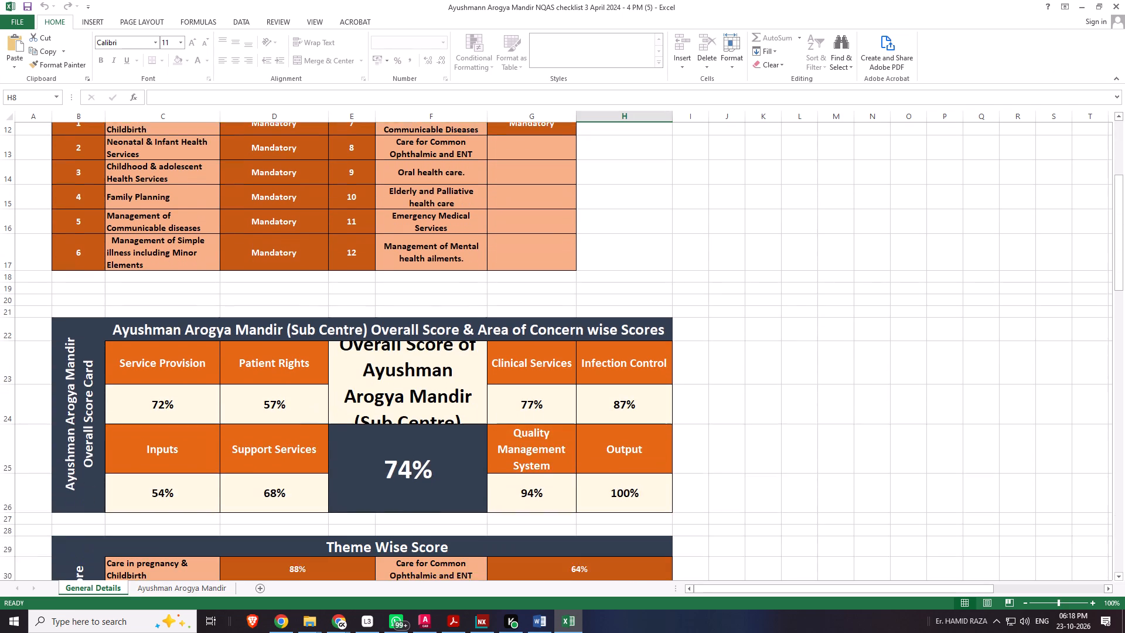
{"action": "scroll", "coordinate": [211, 316], "scroll_direction": "up", "scroll_amount": 12}
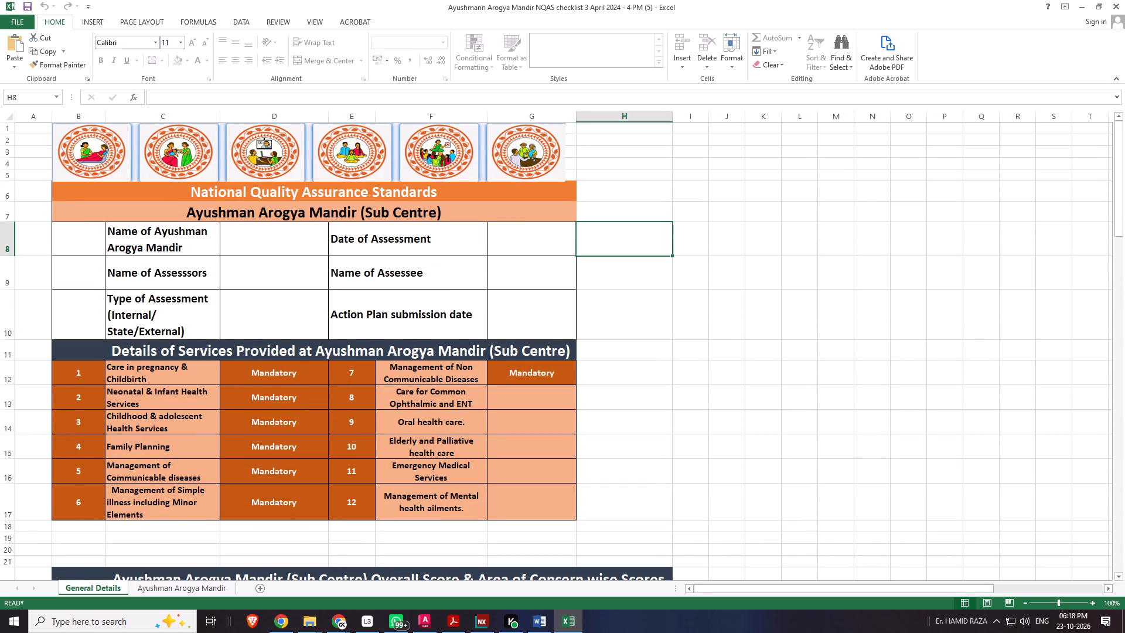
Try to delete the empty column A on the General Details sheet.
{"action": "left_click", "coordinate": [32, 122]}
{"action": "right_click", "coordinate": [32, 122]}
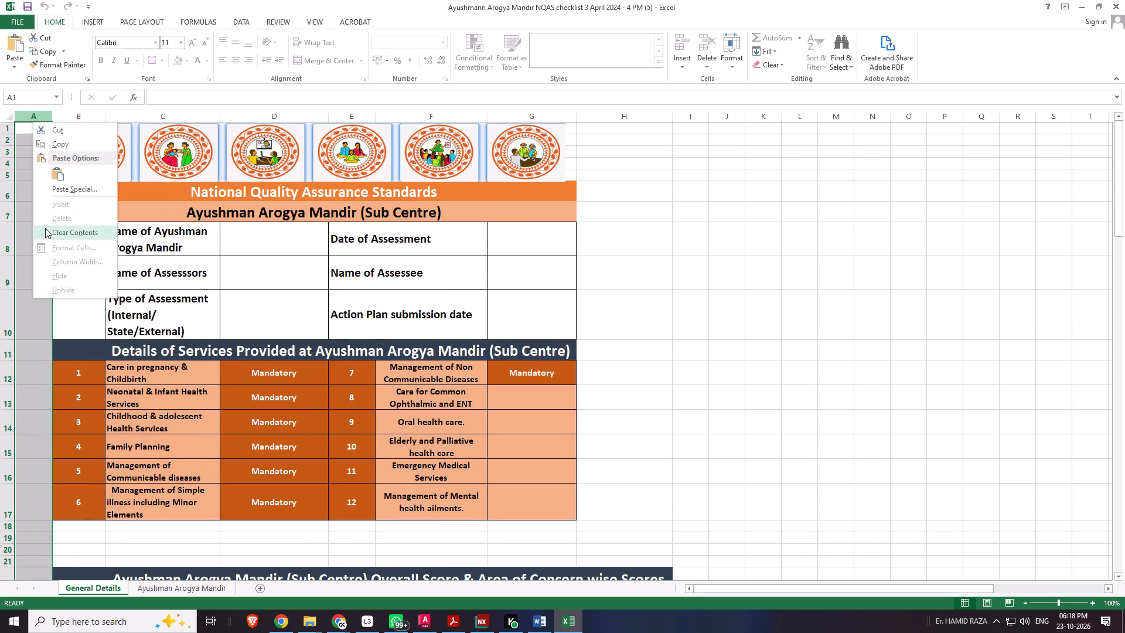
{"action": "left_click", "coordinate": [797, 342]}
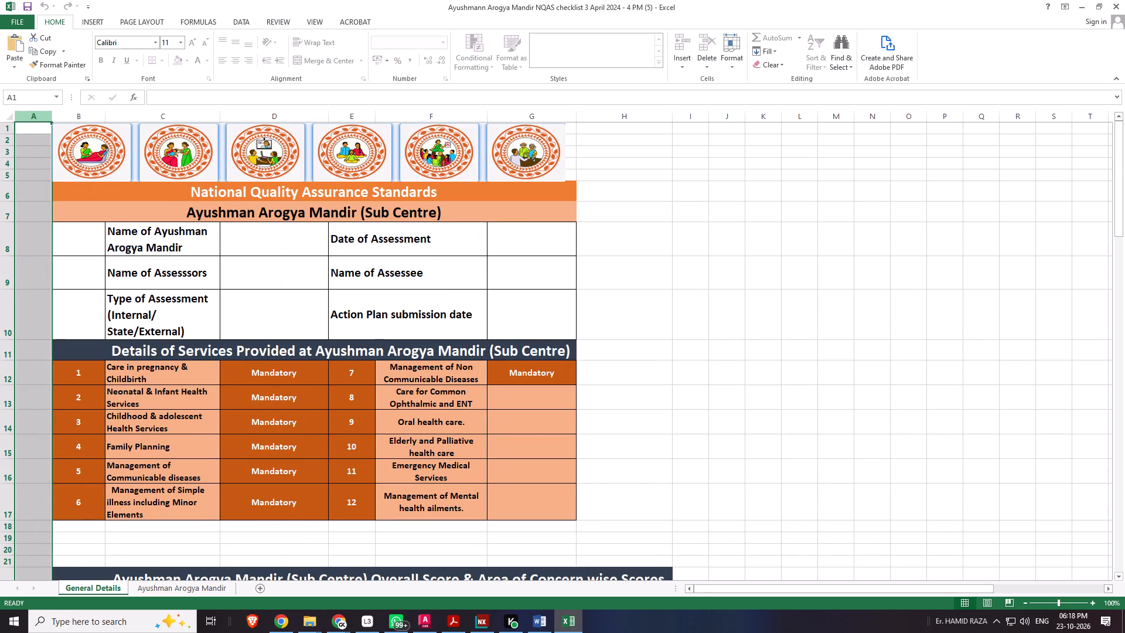
Review the General Details sheet down to the Area of Concern H Outcome rows and return to the header banner.
{"action": "left_click", "coordinate": [37, 253]}
{"action": "scroll", "coordinate": [35, 245], "scroll_direction": "down", "scroll_amount": 14}
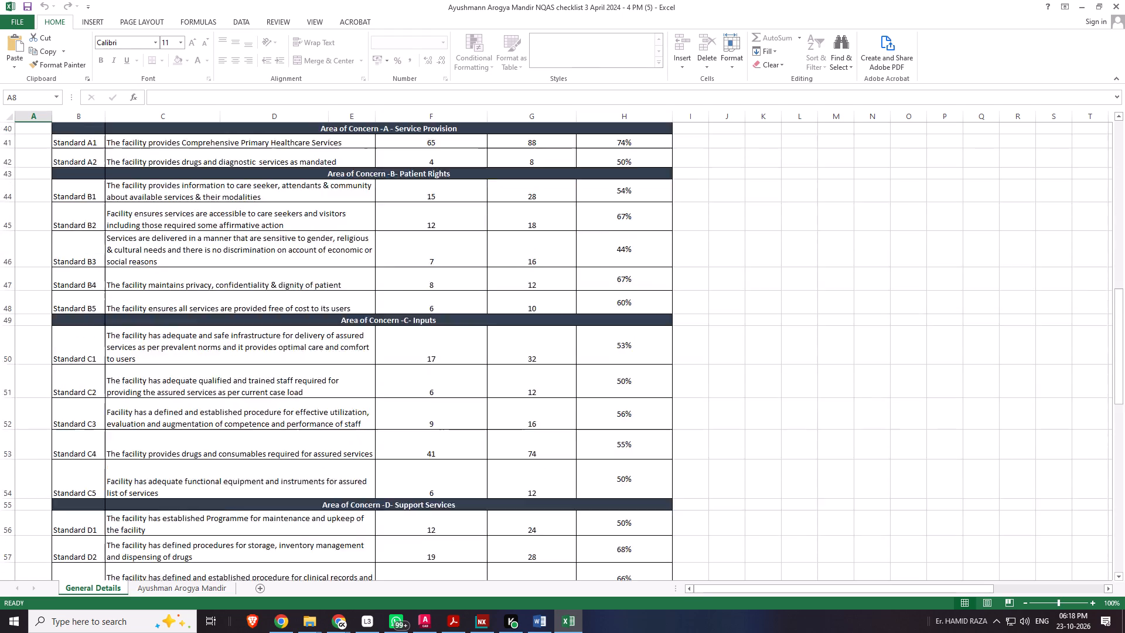
{"action": "scroll", "coordinate": [35, 250], "scroll_direction": "down", "scroll_amount": 14}
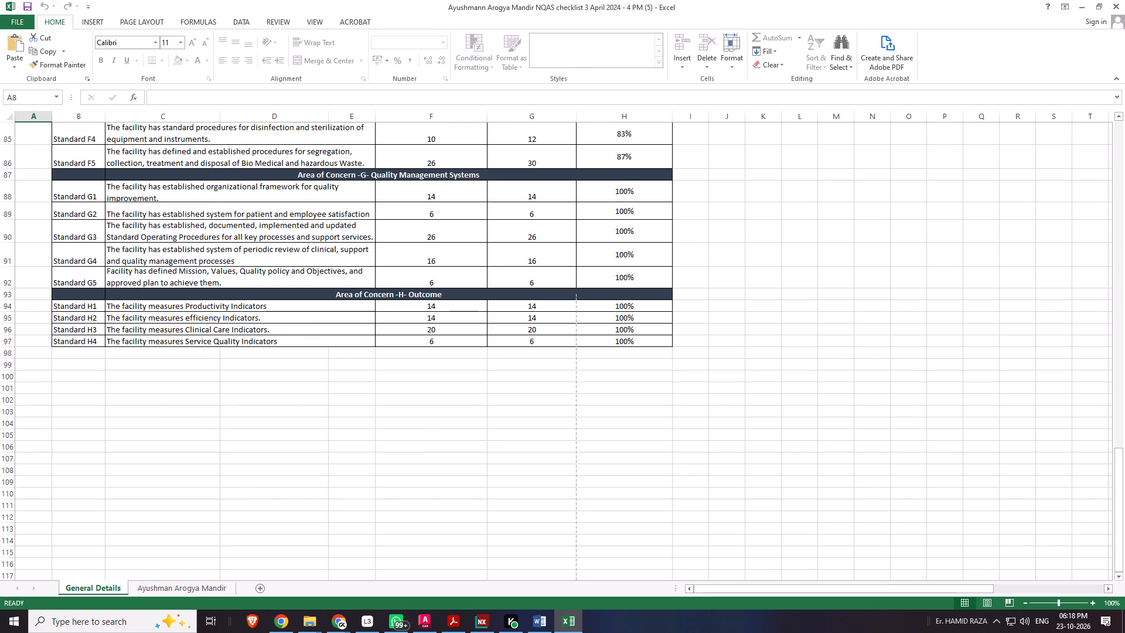
{"action": "scroll", "coordinate": [496, 311], "scroll_direction": "up", "scroll_amount": 20}
{"action": "scroll", "coordinate": [496, 311], "scroll_direction": "up", "scroll_amount": 10}
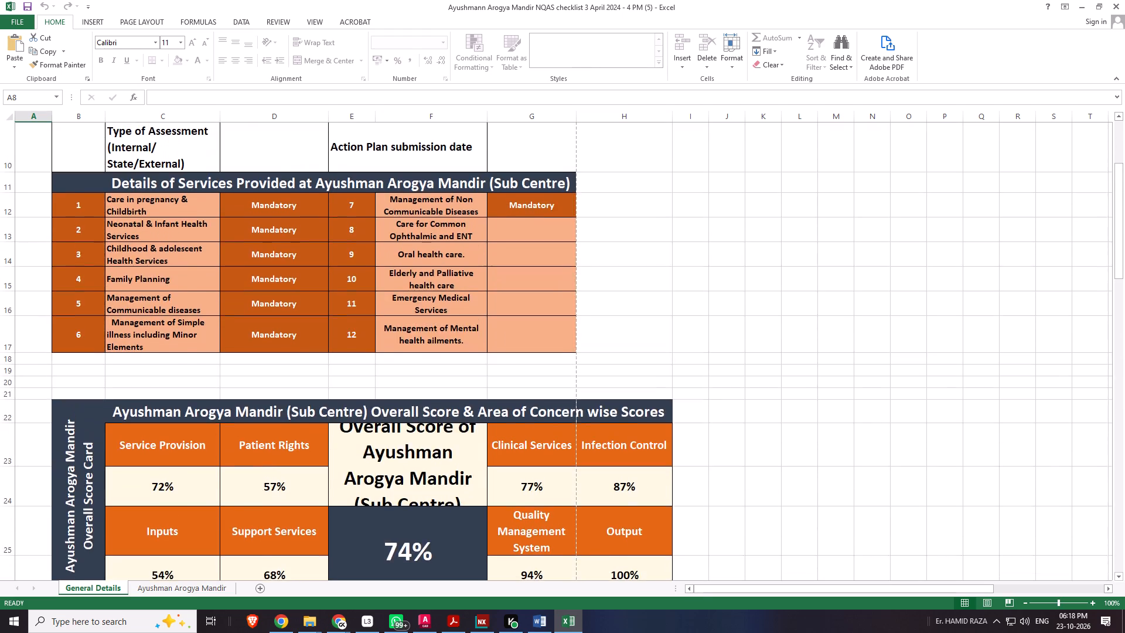
{"action": "scroll", "coordinate": [687, 342], "scroll_direction": "up", "scroll_amount": 8}
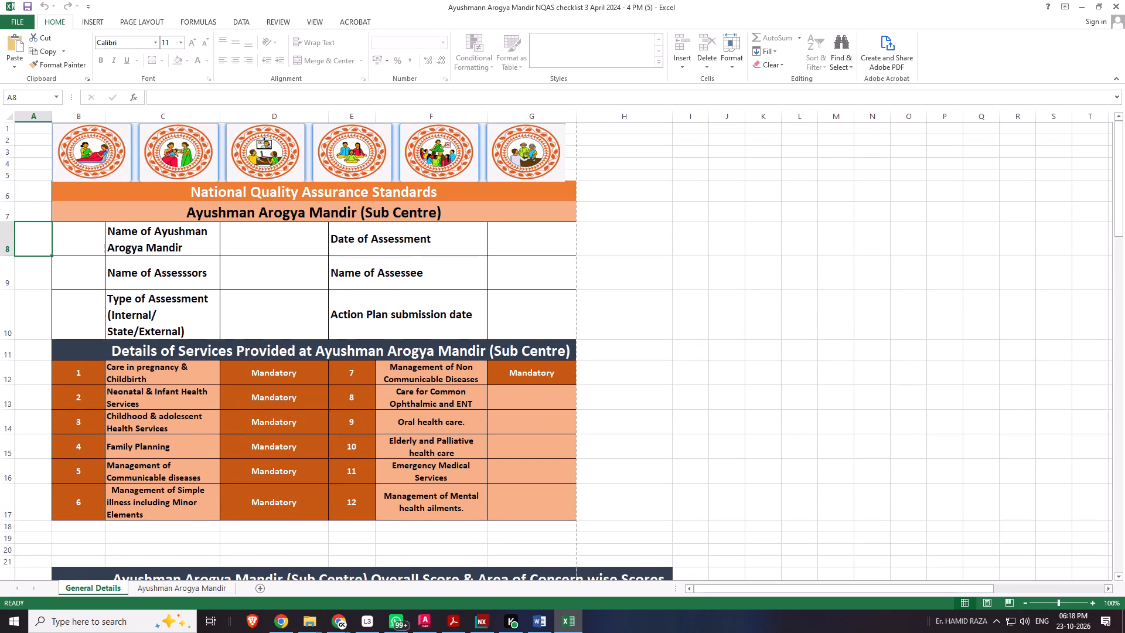
Reopen the print preview of the General Details sheet, check its pages for cut-off columns and stray banner pages, and close it.
{"action": "key", "text": "ctrl+p"}
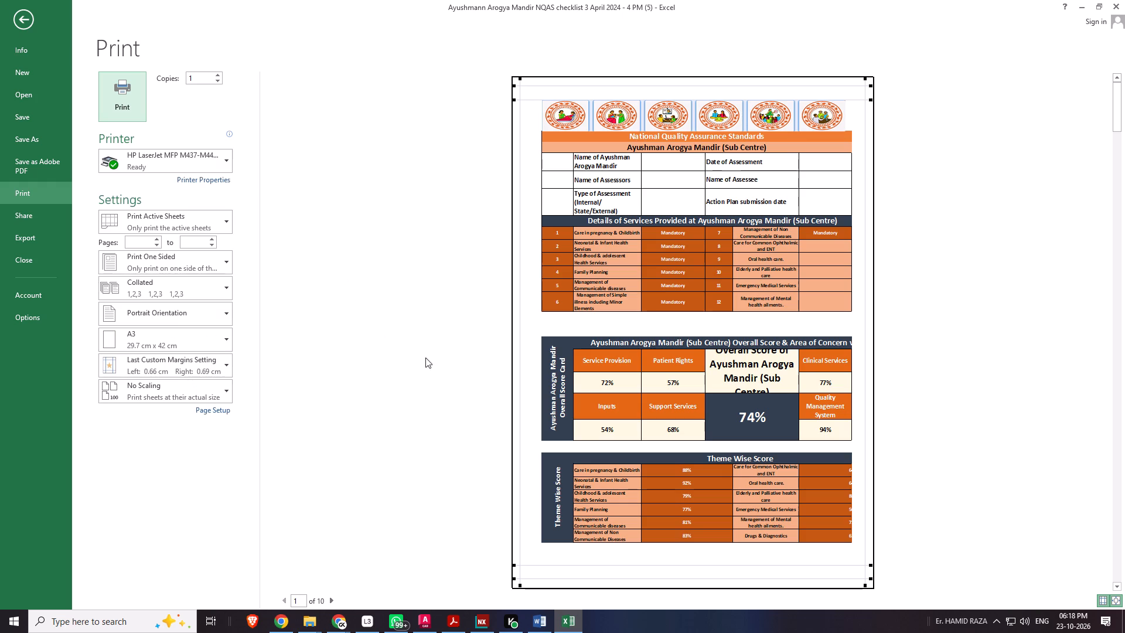
{"action": "scroll", "coordinate": [642, 422], "scroll_direction": "down", "scroll_amount": 3}
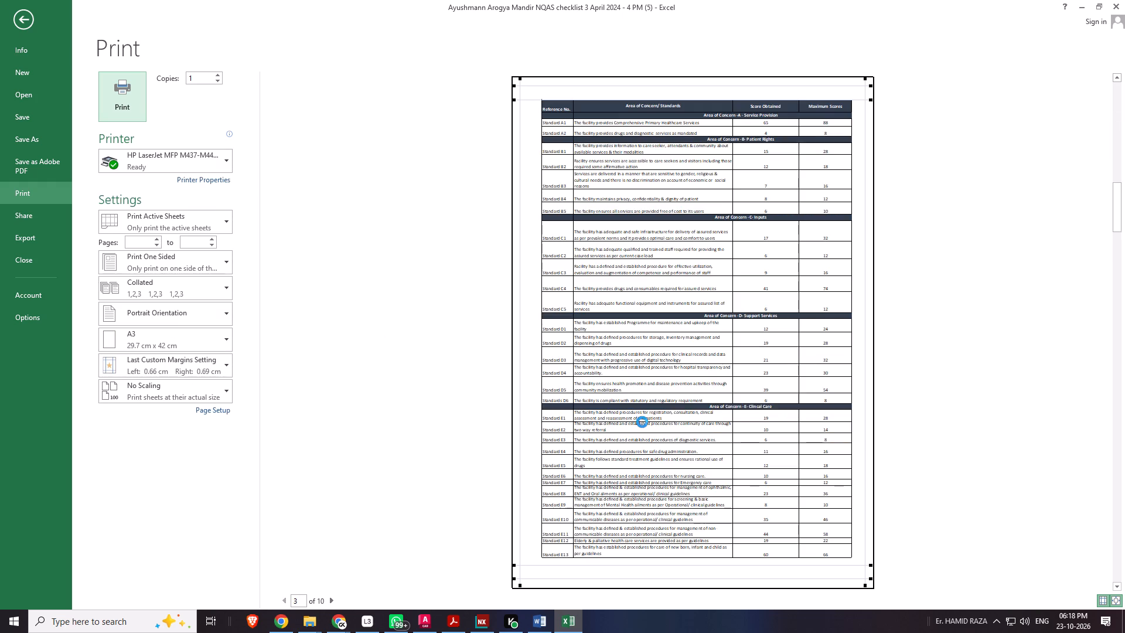
{"action": "scroll", "coordinate": [642, 422], "scroll_direction": "down", "scroll_amount": 7}
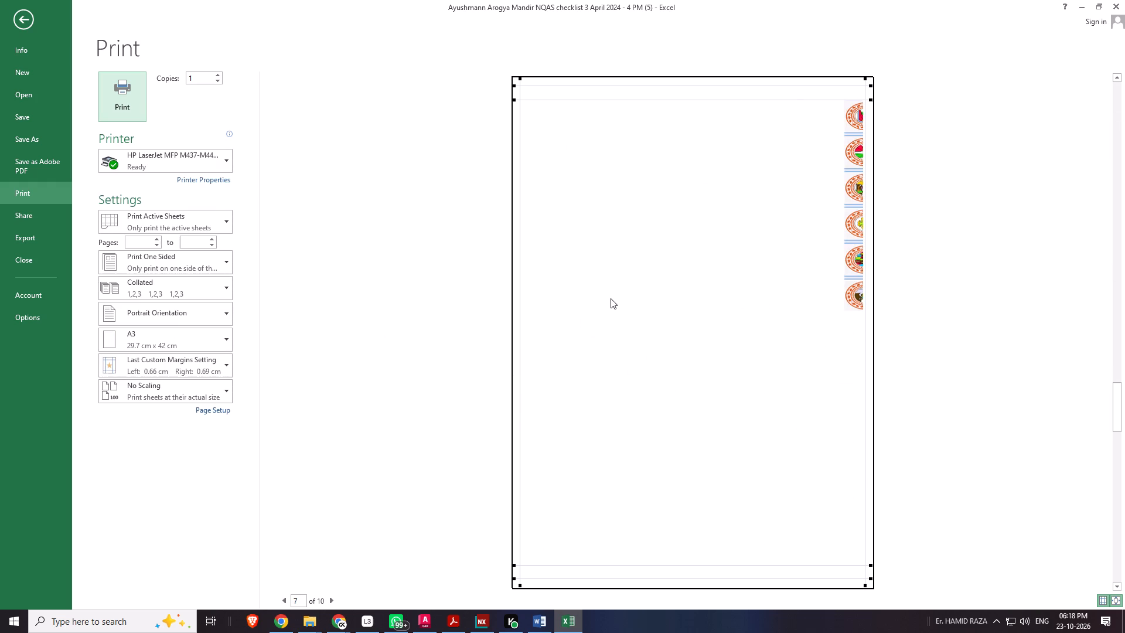
{"action": "scroll", "coordinate": [604, 294], "scroll_direction": "down", "scroll_amount": 3}
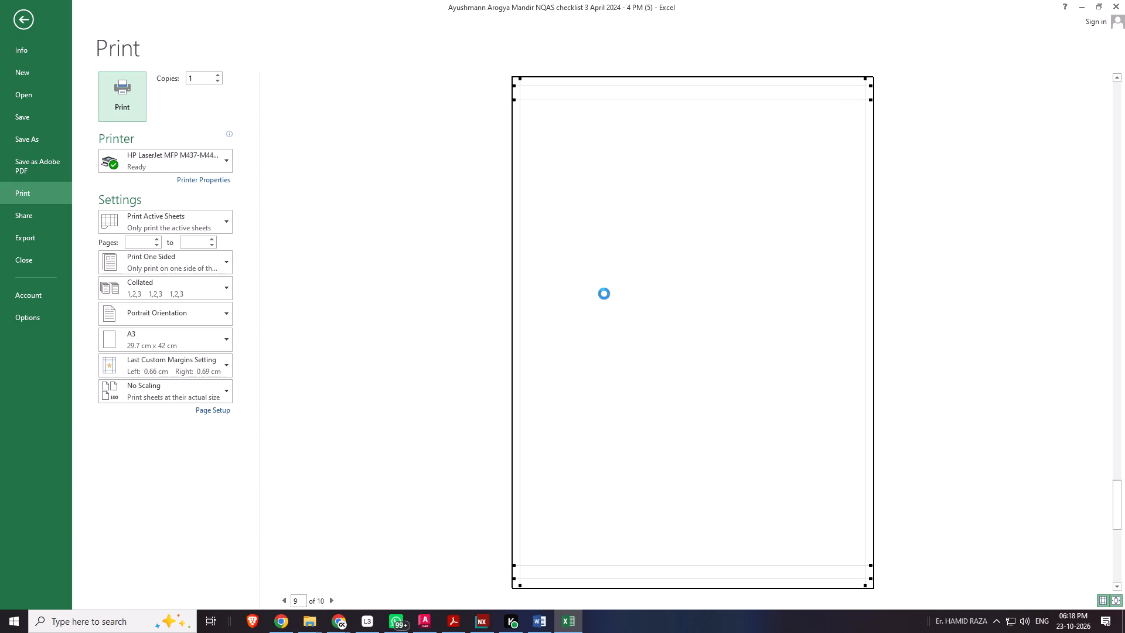
{"action": "left_click", "coordinate": [25, 20]}
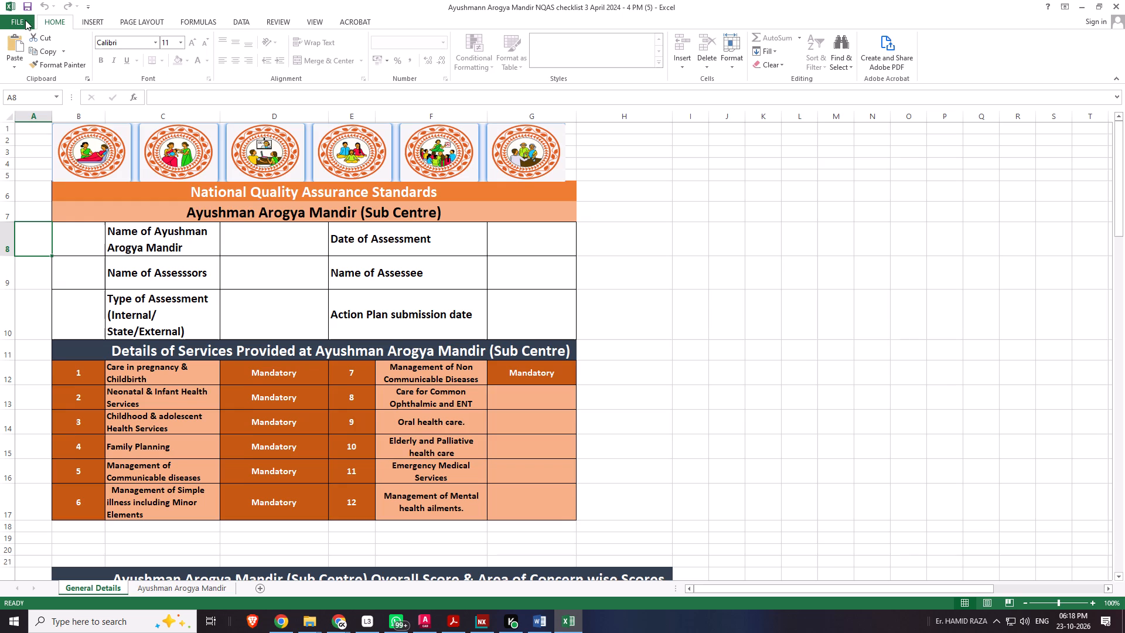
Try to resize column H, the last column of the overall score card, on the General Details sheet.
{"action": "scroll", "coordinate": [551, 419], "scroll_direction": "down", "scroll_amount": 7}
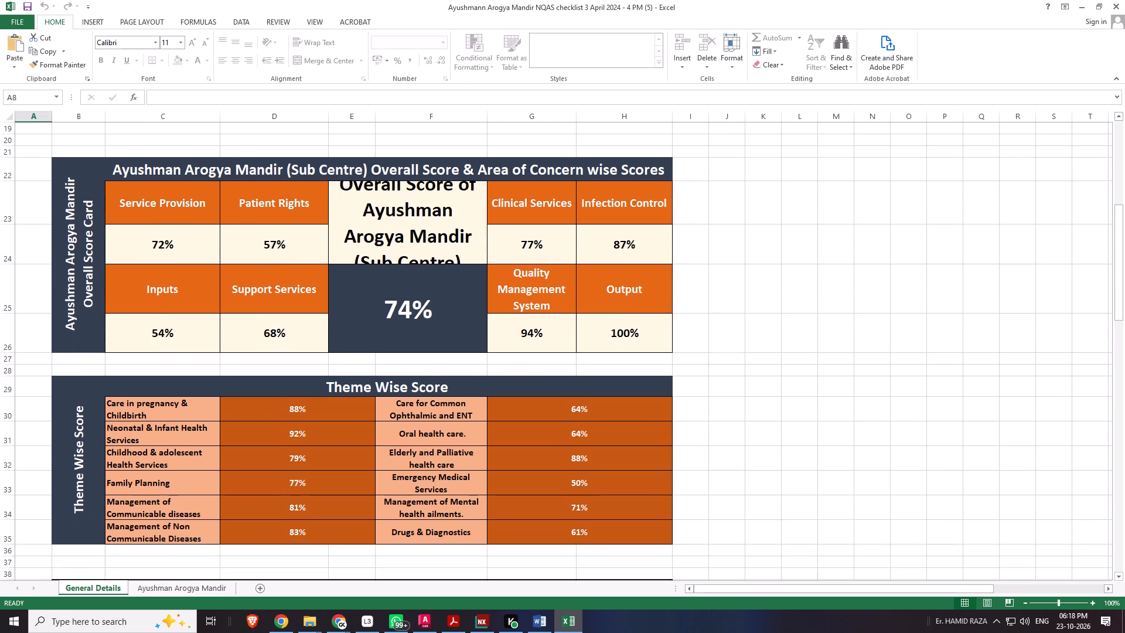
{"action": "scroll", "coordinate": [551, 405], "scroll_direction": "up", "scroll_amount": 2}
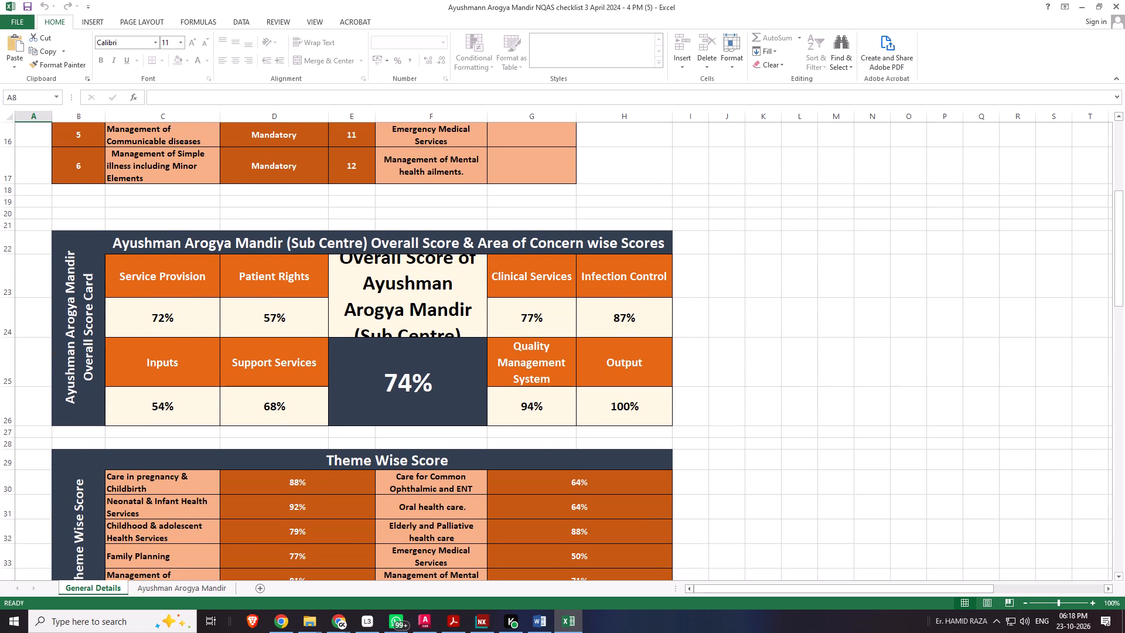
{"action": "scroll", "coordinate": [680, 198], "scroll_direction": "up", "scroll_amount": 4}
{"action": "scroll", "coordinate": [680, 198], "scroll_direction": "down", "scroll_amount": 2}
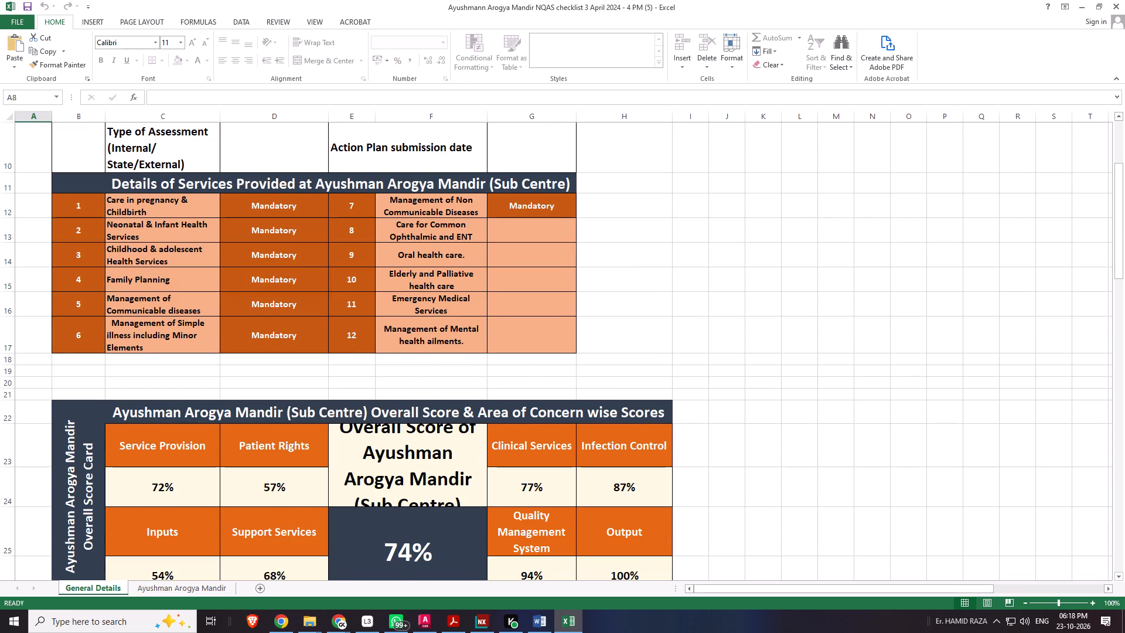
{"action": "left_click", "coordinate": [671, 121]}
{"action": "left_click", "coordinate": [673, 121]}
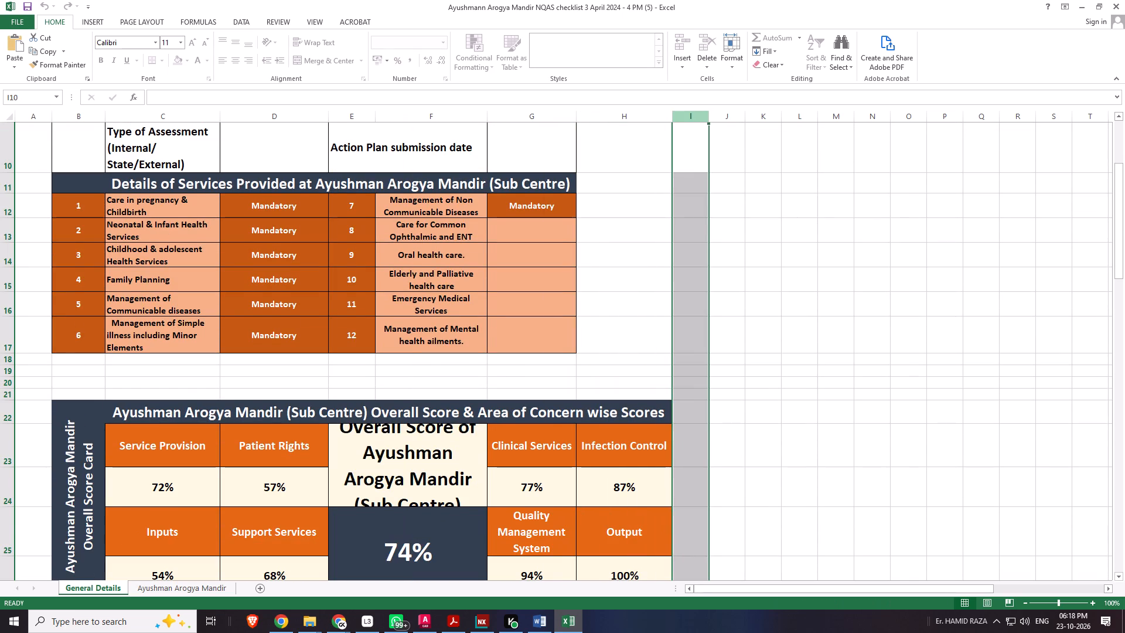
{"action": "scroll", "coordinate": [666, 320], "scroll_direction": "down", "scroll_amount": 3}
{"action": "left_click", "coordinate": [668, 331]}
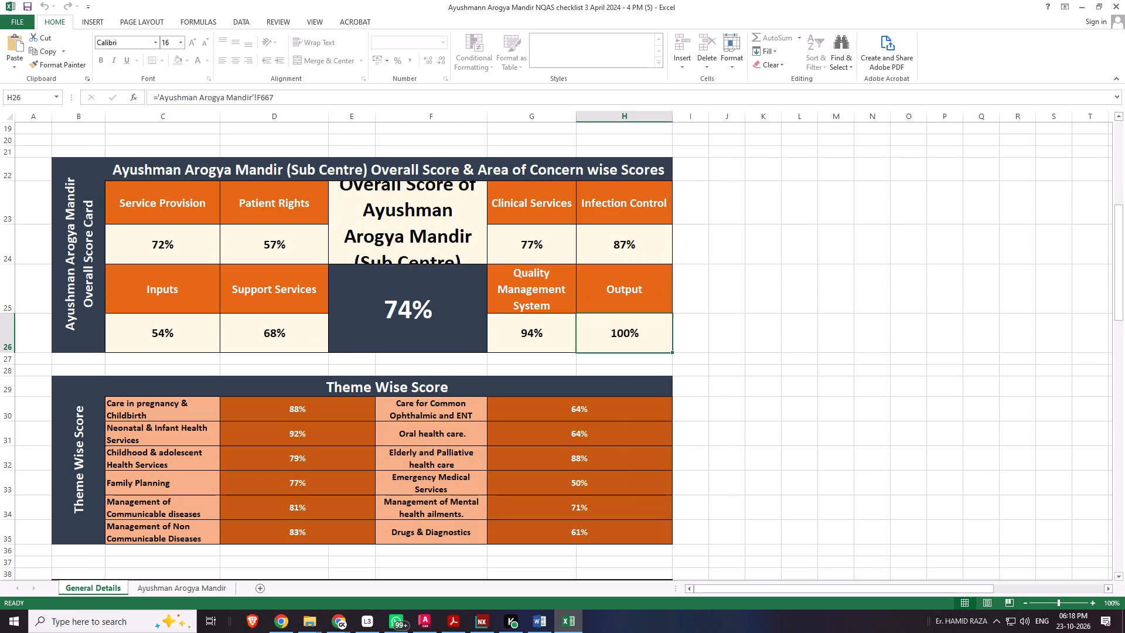
Unprotect the General Details and Ayushman Arogya Mandir sheets and return to the worksheet.
{"action": "left_click", "coordinate": [22, 21]}
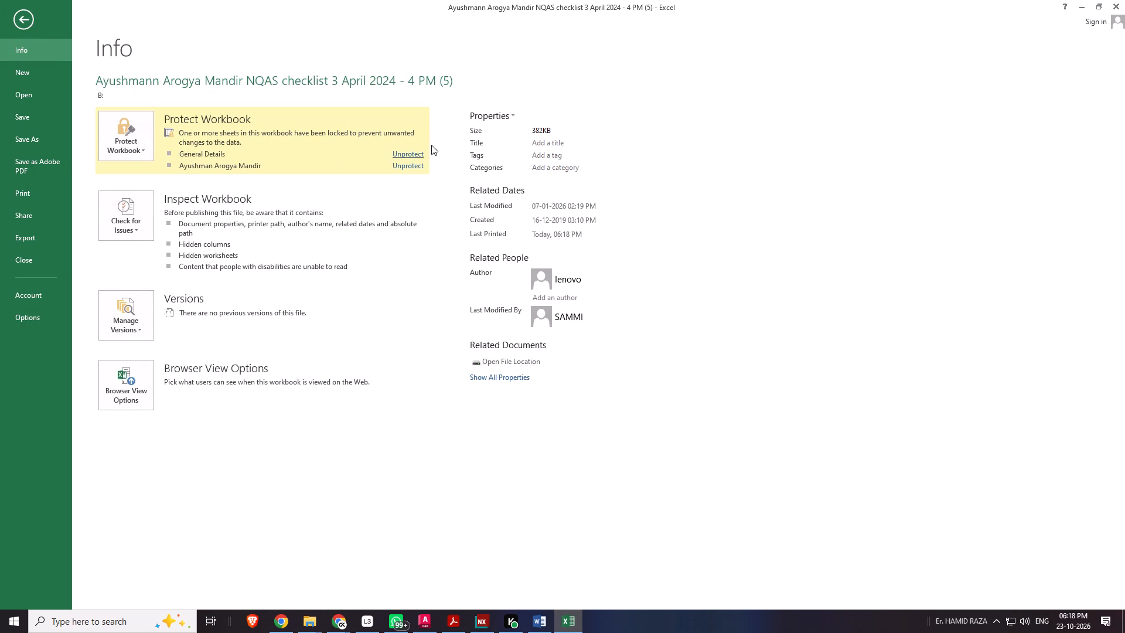
{"action": "left_click", "coordinate": [414, 155]}
{"action": "left_click", "coordinate": [414, 155]}
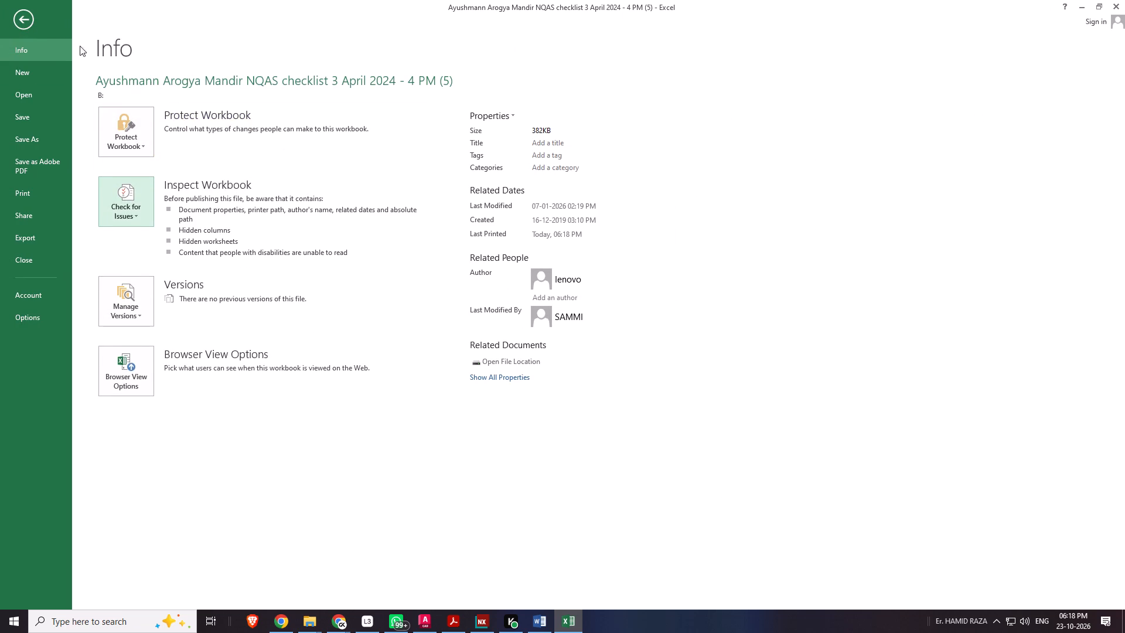
{"action": "left_click", "coordinate": [24, 16]}
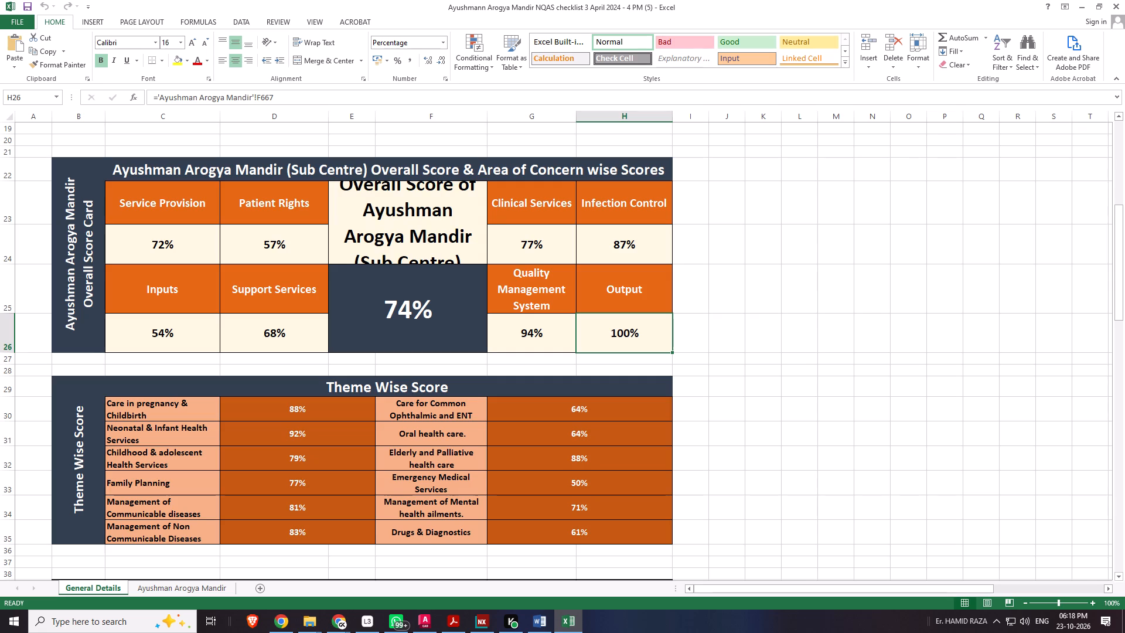
Slightly narrow column H, which holds the Infection Control and Output scores, on the General Details sheet.
{"action": "left_click_drag", "start_coordinate": [672, 118], "coordinate": [667, 118]}
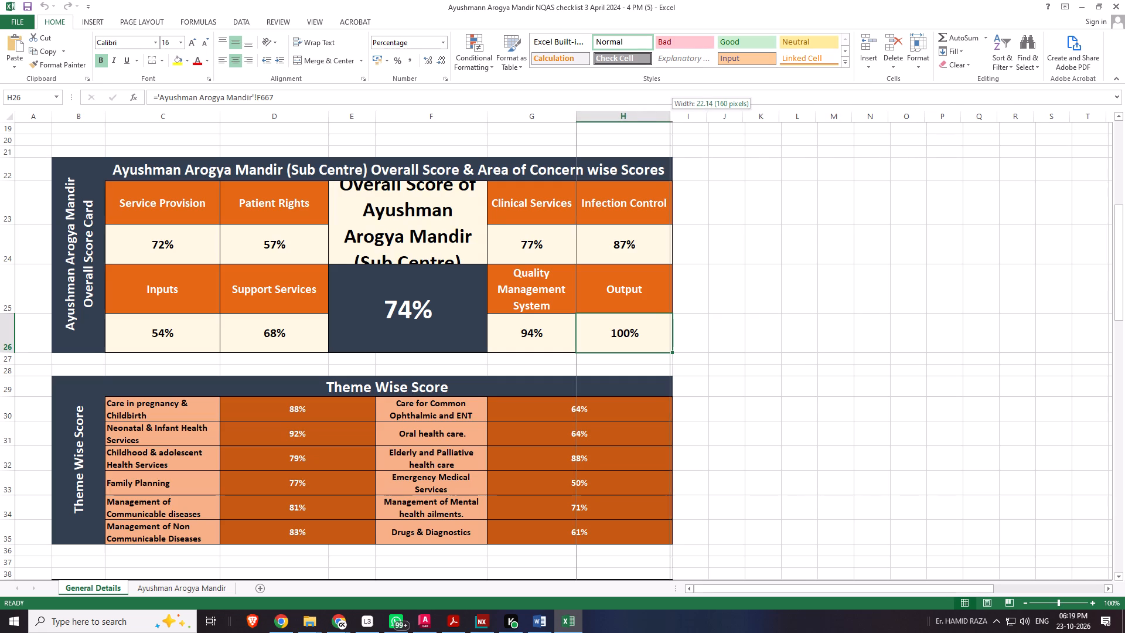
{"action": "left_click_drag", "start_coordinate": [667, 118], "coordinate": [665, 120]}
{"action": "scroll", "coordinate": [706, 261], "scroll_direction": "up", "scroll_amount": 3}
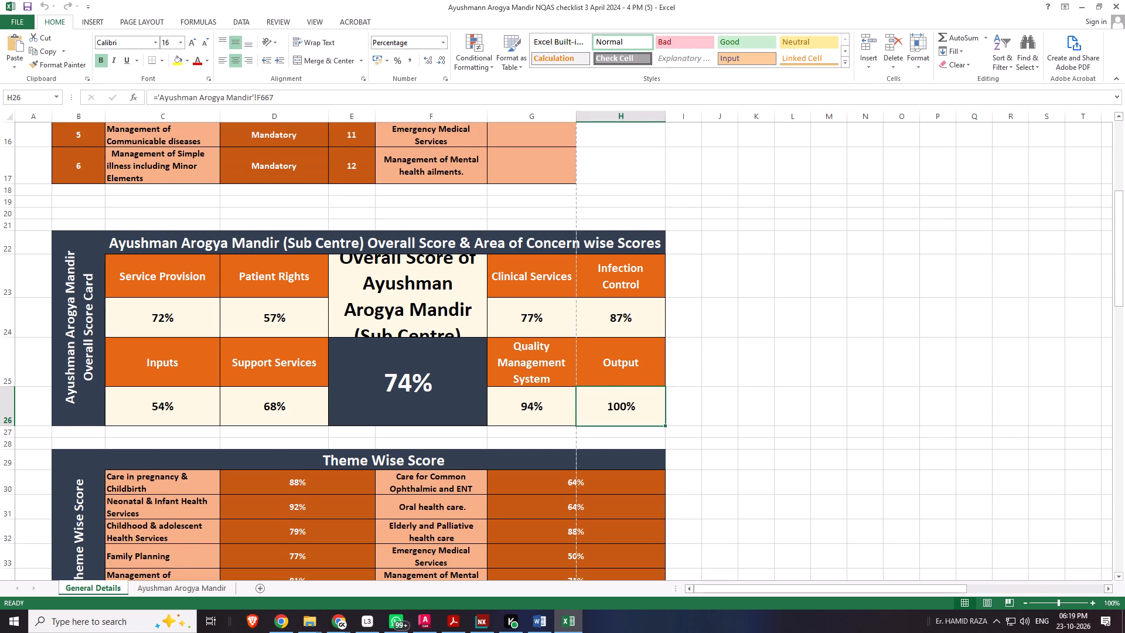
{"action": "scroll", "coordinate": [706, 261], "scroll_direction": "down", "scroll_amount": 1}
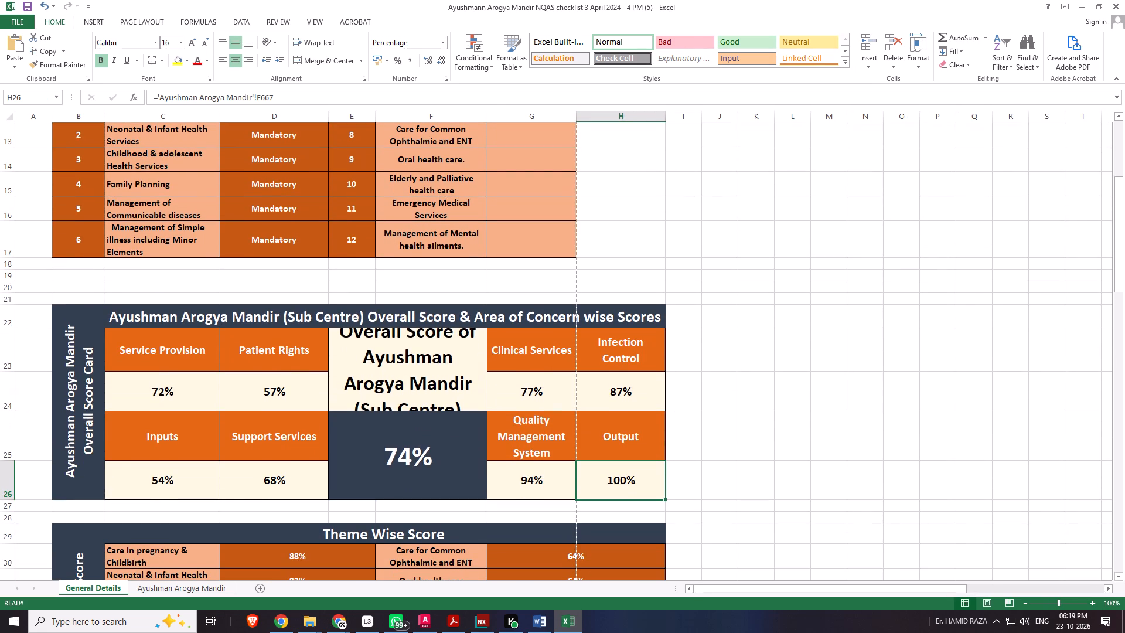
Delete the empty column A before the General Details tables and check the score tables against the page break line.
{"action": "left_click", "coordinate": [30, 115]}
{"action": "right_click", "coordinate": [30, 115]}
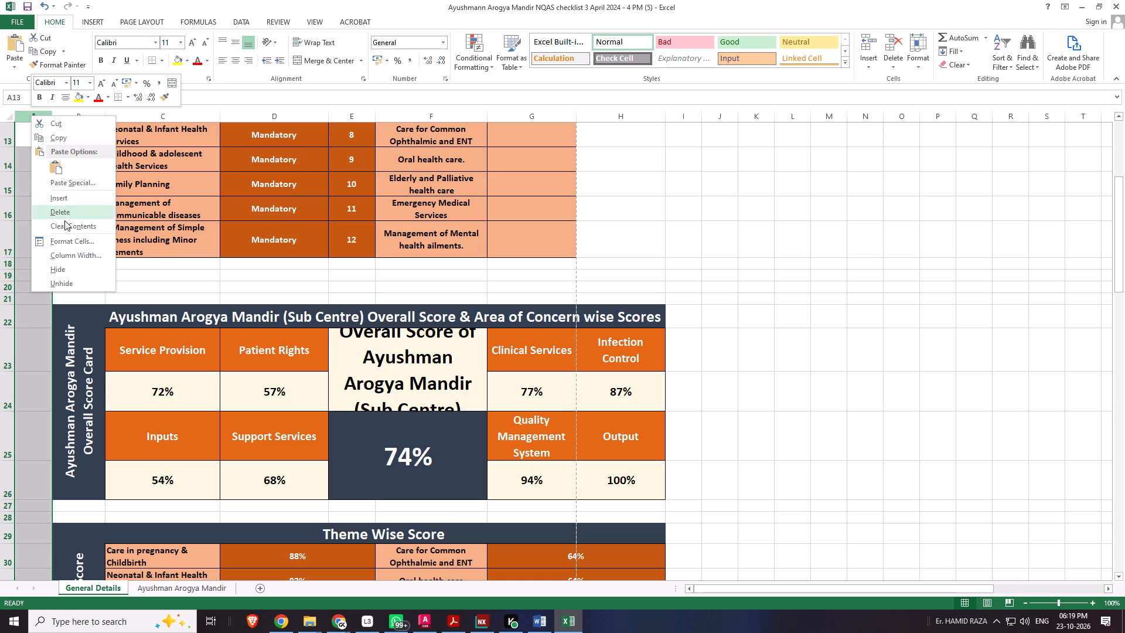
{"action": "left_click", "coordinate": [63, 213]}
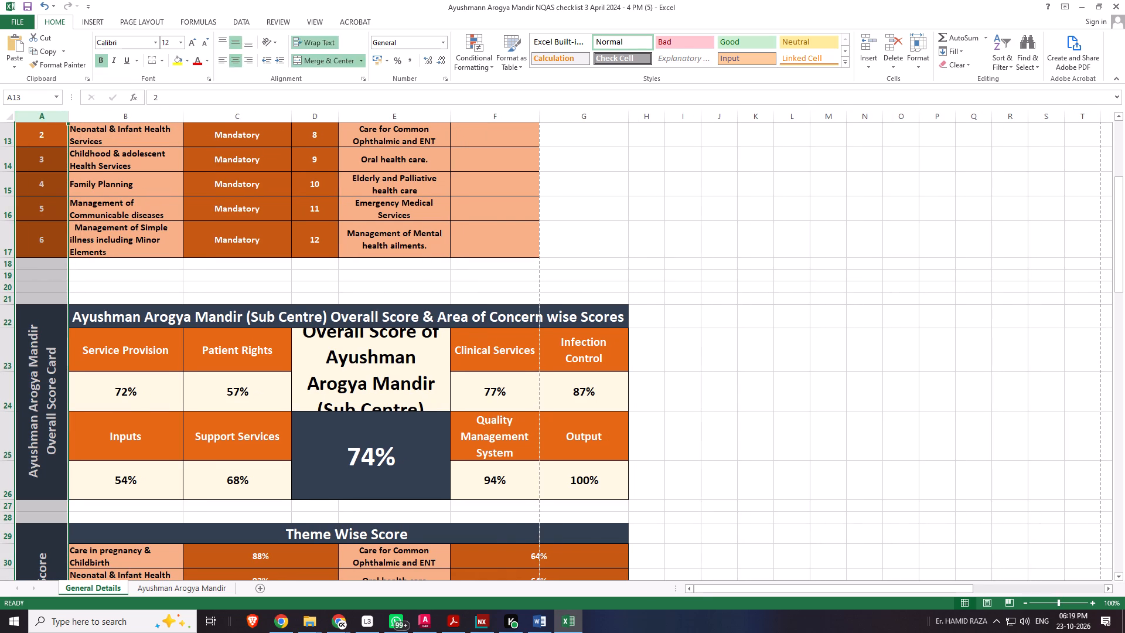
{"action": "left_click", "coordinate": [679, 325]}
{"action": "scroll", "coordinate": [692, 367], "scroll_direction": "down", "scroll_amount": 2}
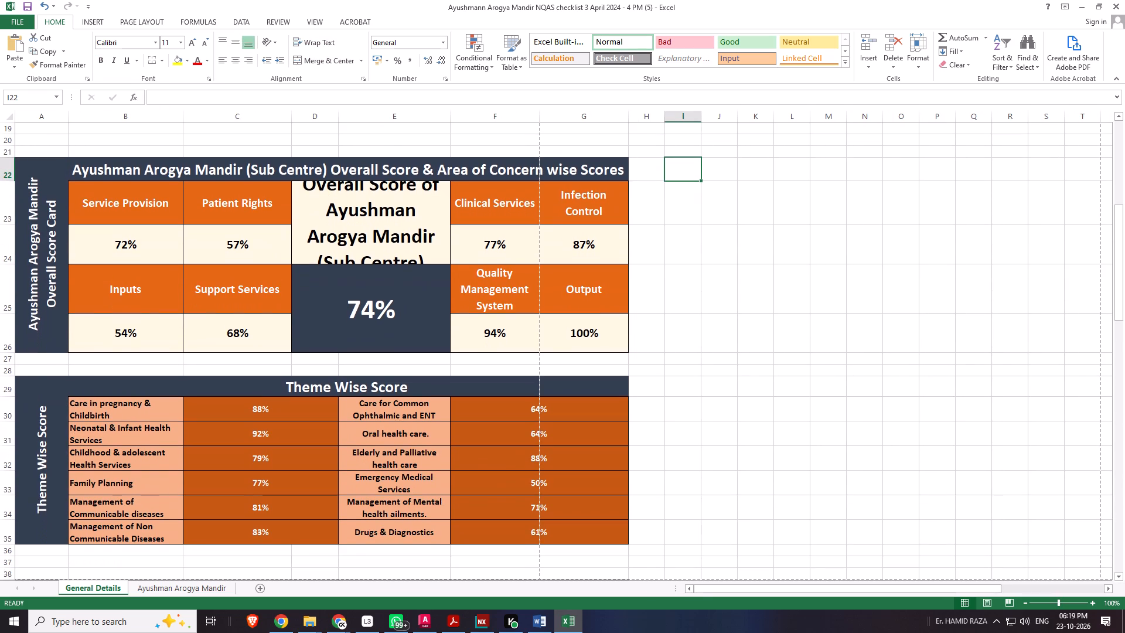
{"action": "scroll", "coordinate": [176, 166], "scroll_direction": "up", "scroll_amount": 2}
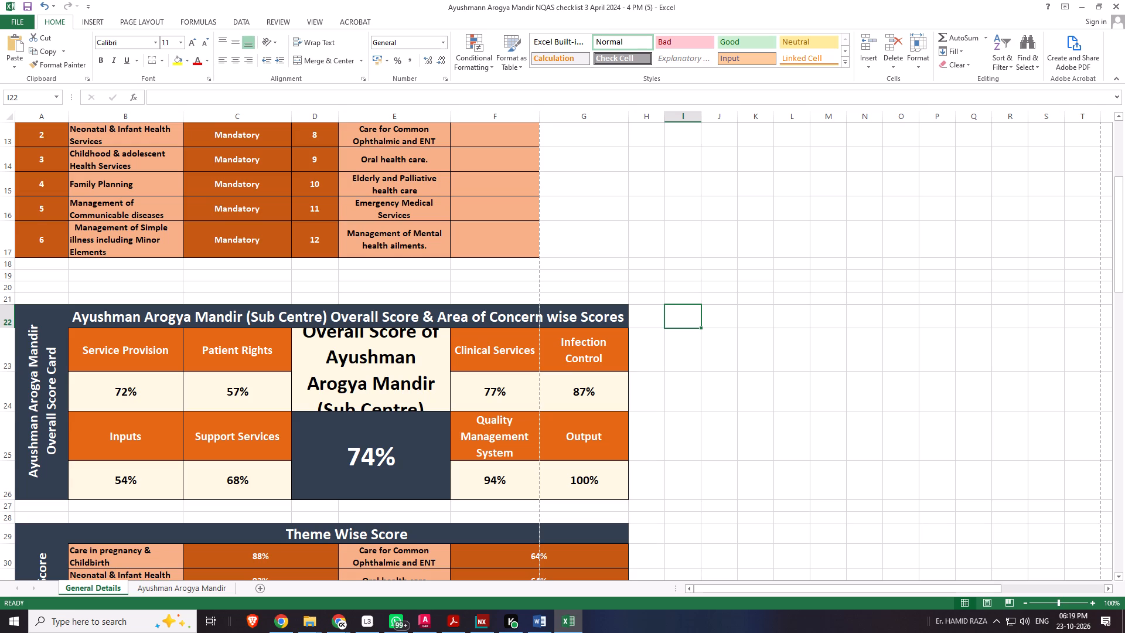
{"action": "scroll", "coordinate": [492, 362], "scroll_direction": "down", "scroll_amount": 1}
Switch to the Ayushman Arogya Mandir sheet and show its header banner.
{"action": "left_click", "coordinate": [181, 590]}
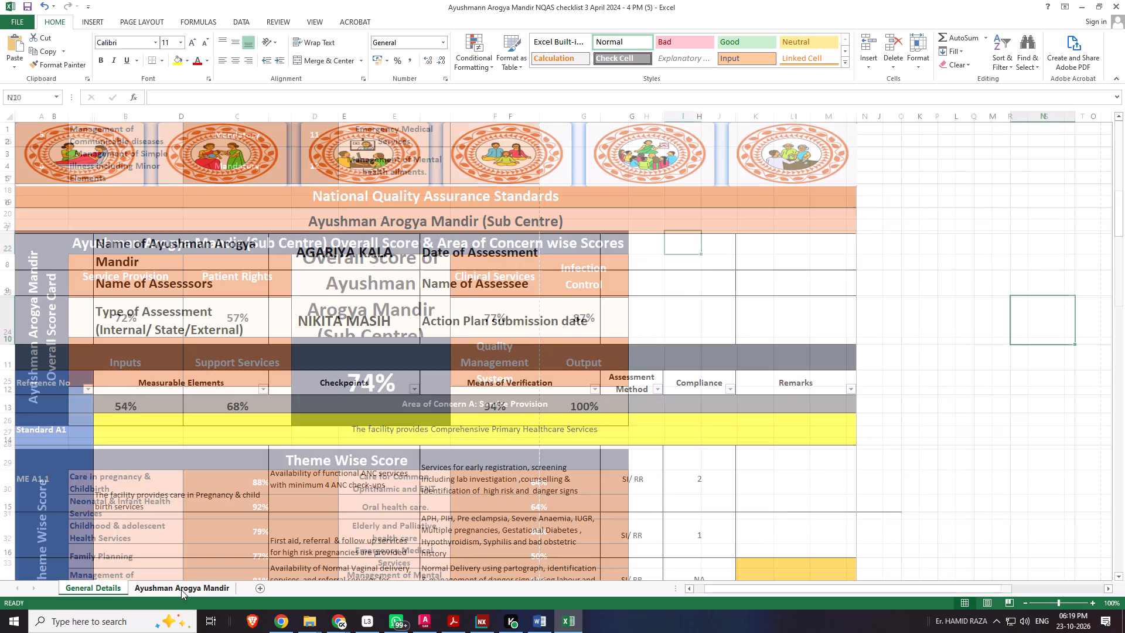
{"action": "scroll", "coordinate": [897, 281], "scroll_direction": "up", "scroll_amount": 4}
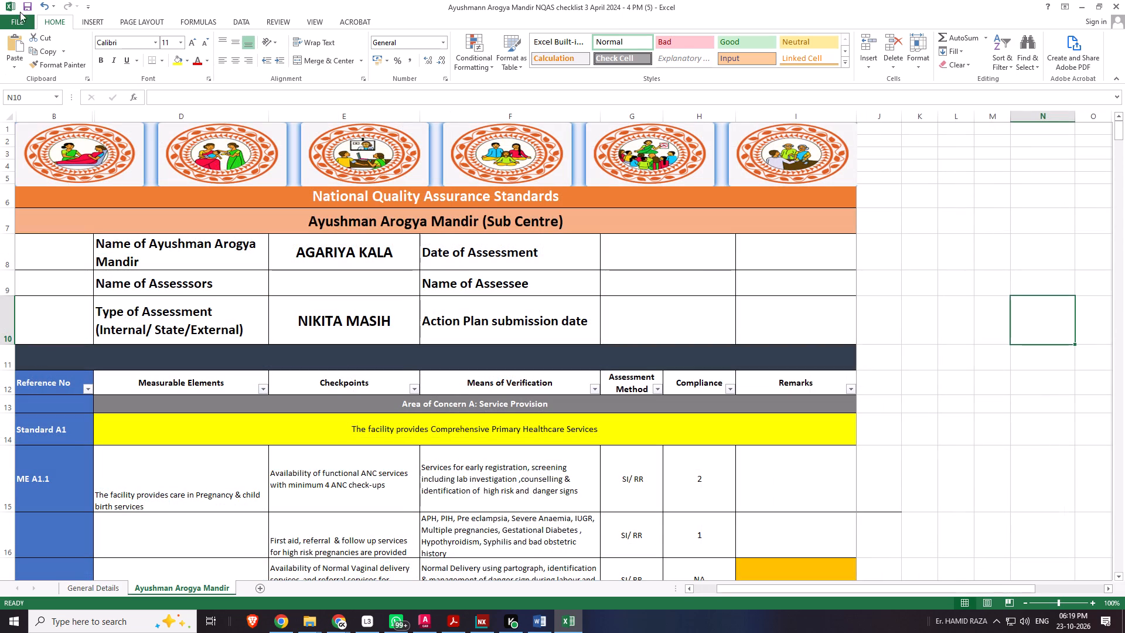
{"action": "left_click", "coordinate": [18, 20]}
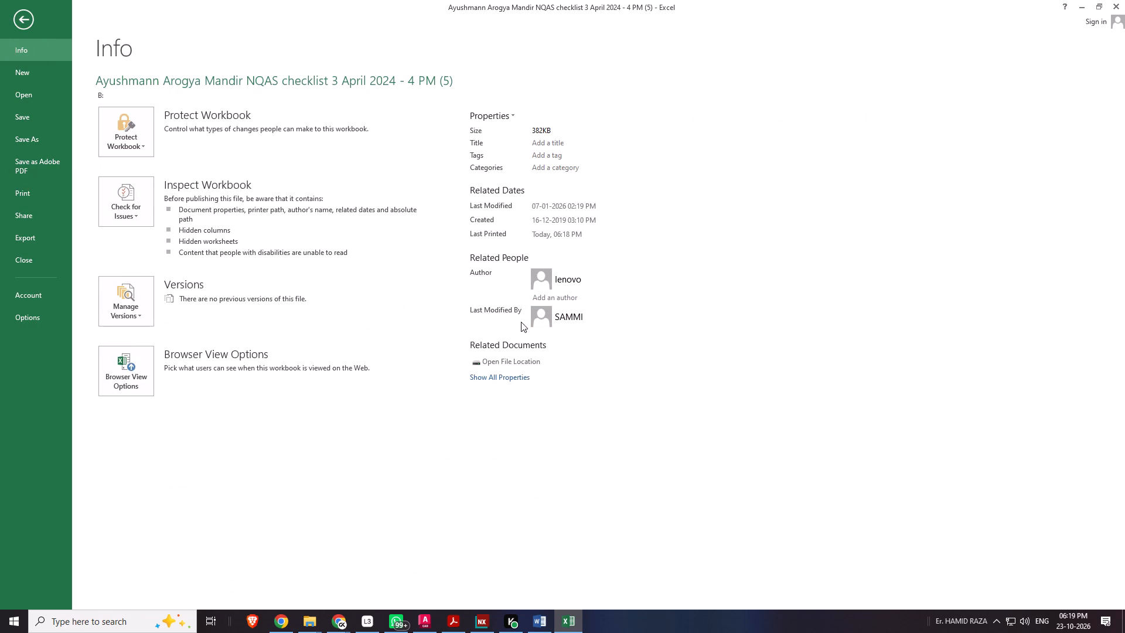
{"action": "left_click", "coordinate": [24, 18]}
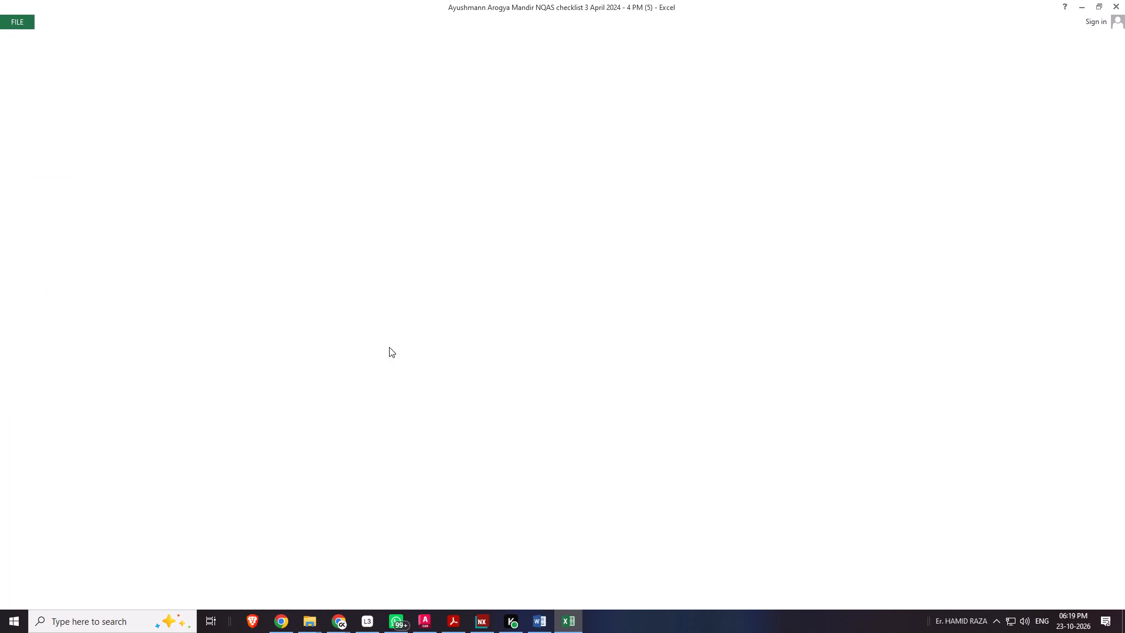
Switch to the Word document with the opening and closing meeting attendance format and print one copy of page 2.
{"action": "double_click", "coordinate": [544, 620]}
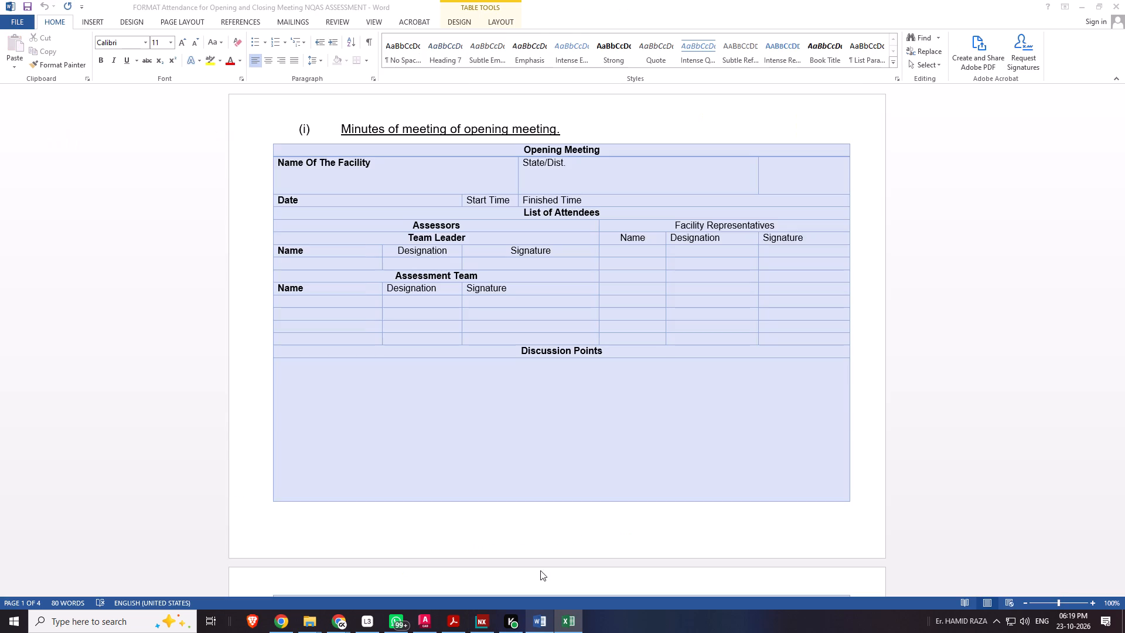
{"action": "key", "text": "ctrl+p"}
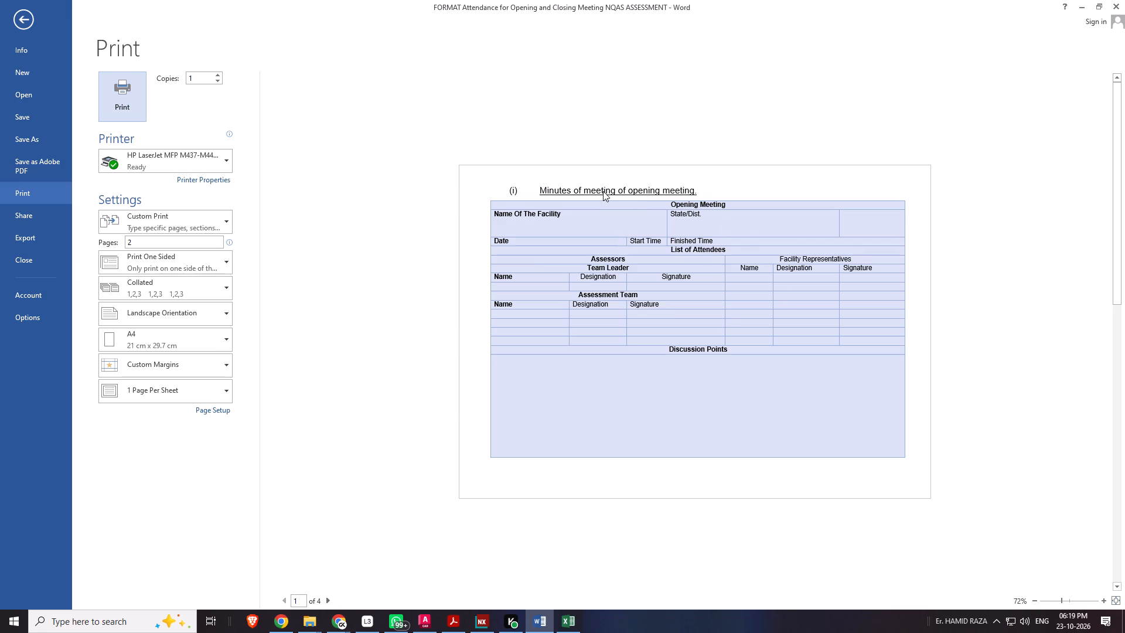
{"action": "left_click", "coordinate": [131, 99]}
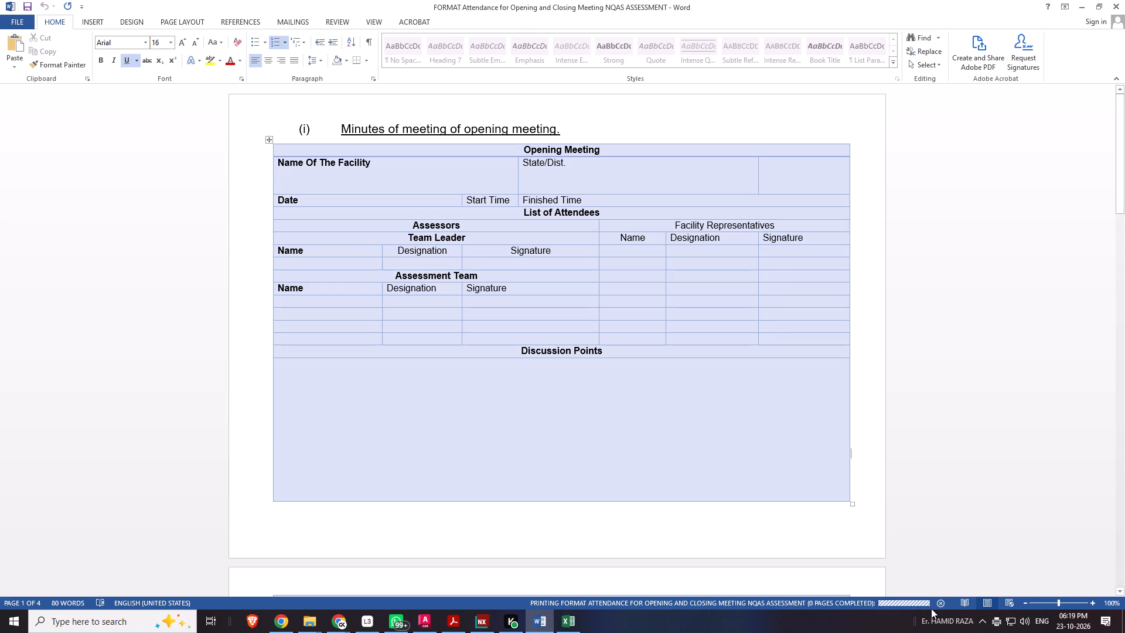
{"action": "right_click", "coordinate": [991, 623]}
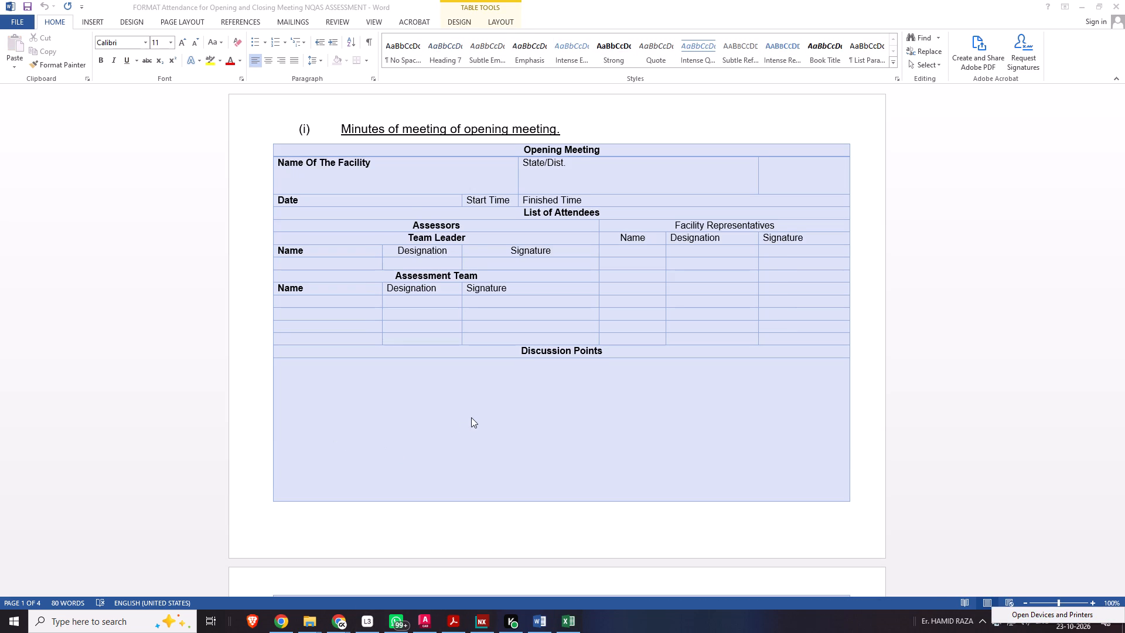
Look through all pages of the meeting document, checking the opening and closing meeting tables and the blank last page.
{"action": "scroll", "coordinate": [471, 417], "scroll_direction": "down", "scroll_amount": 17}
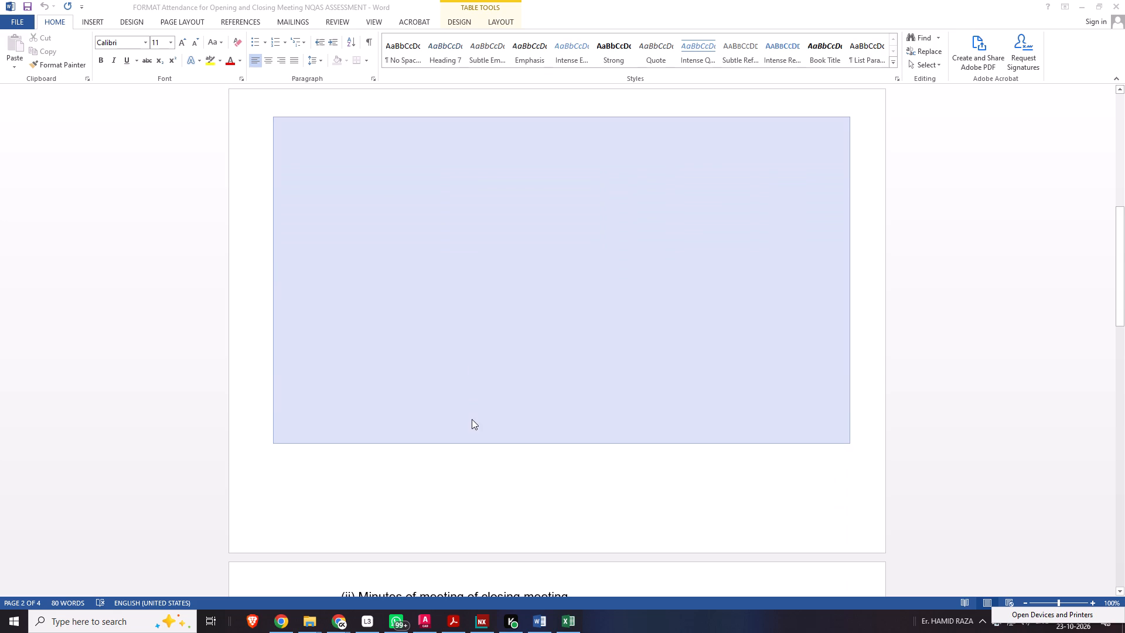
{"action": "scroll", "coordinate": [472, 420], "scroll_direction": "down", "scroll_amount": 14}
{"action": "scroll", "coordinate": [473, 424], "scroll_direction": "down", "scroll_amount": 17}
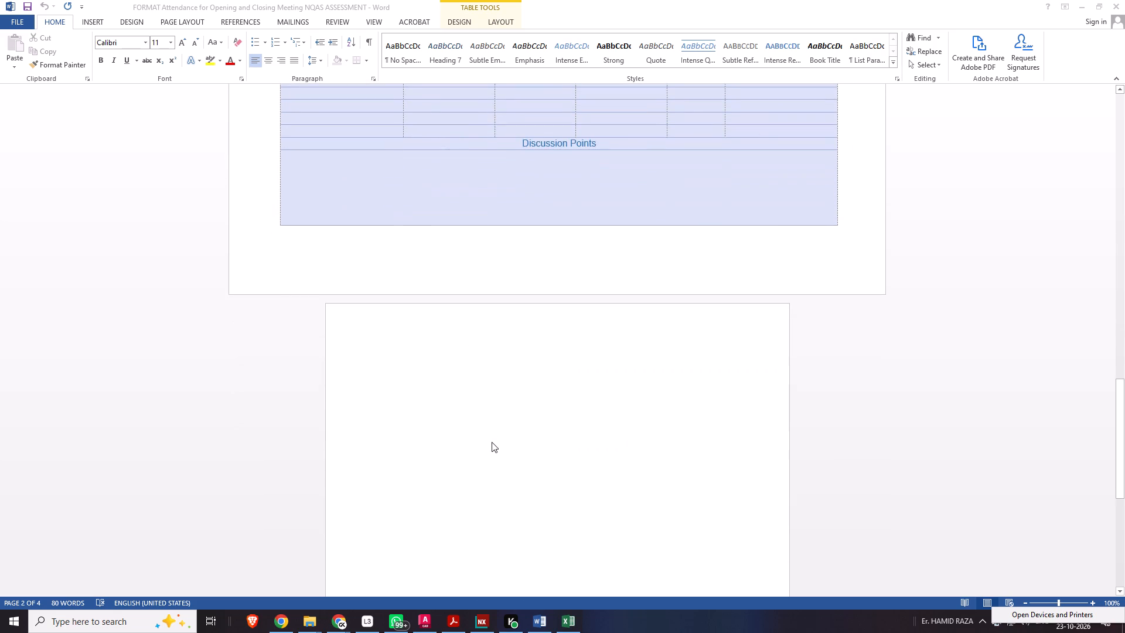
{"action": "scroll", "coordinate": [492, 442], "scroll_direction": "down", "scroll_amount": 16}
{"action": "scroll", "coordinate": [492, 441], "scroll_direction": "down", "scroll_amount": 7}
{"action": "scroll", "coordinate": [495, 440], "scroll_direction": "up", "scroll_amount": 9}
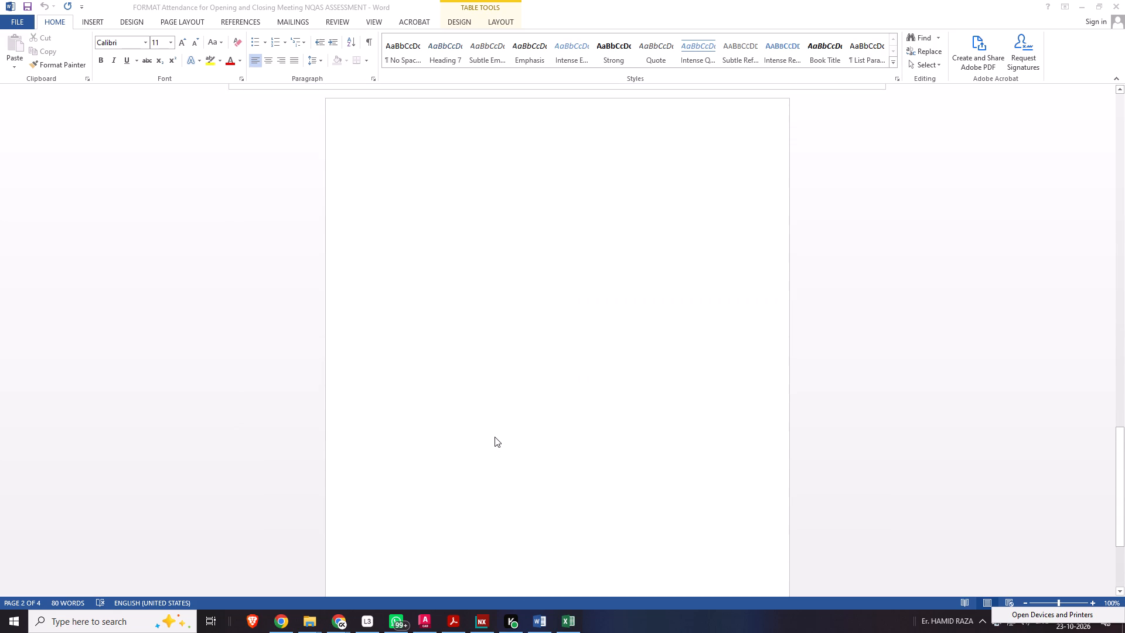
{"action": "scroll", "coordinate": [495, 437], "scroll_direction": "up", "scroll_amount": 18}
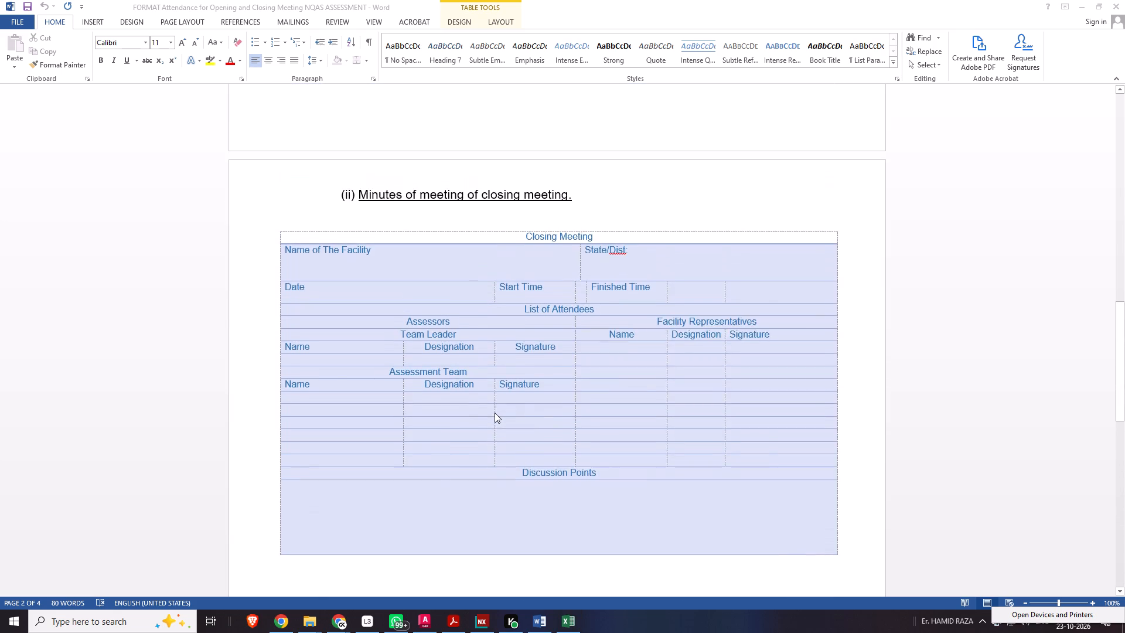
{"action": "scroll", "coordinate": [495, 413], "scroll_direction": "up", "scroll_amount": 17}
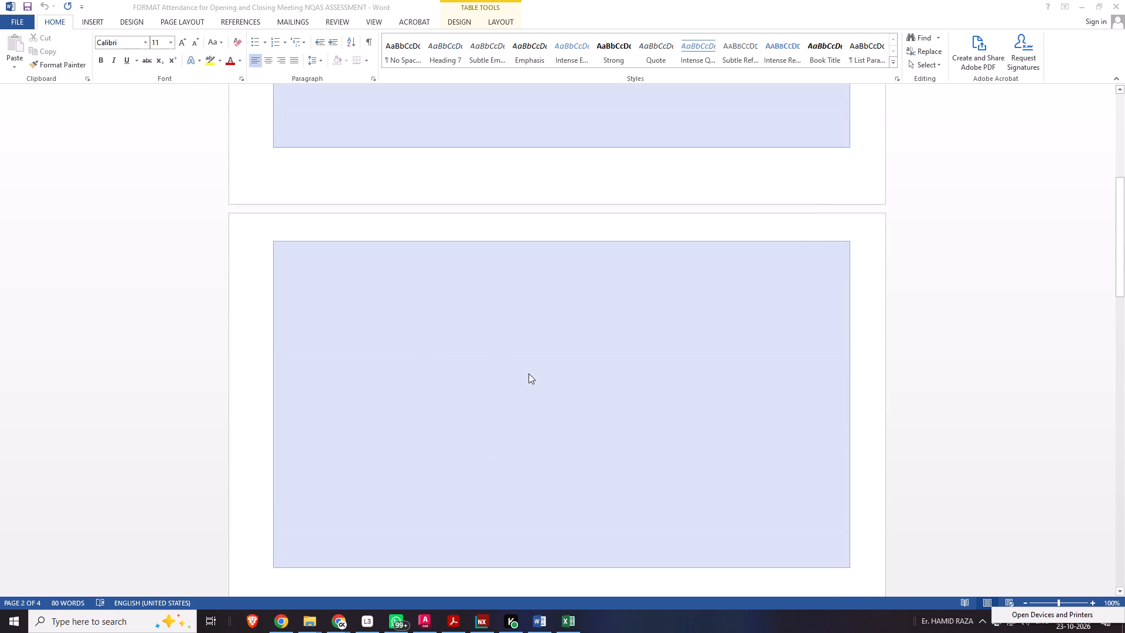
{"action": "scroll", "coordinate": [565, 381], "scroll_direction": "up", "scroll_amount": 8}
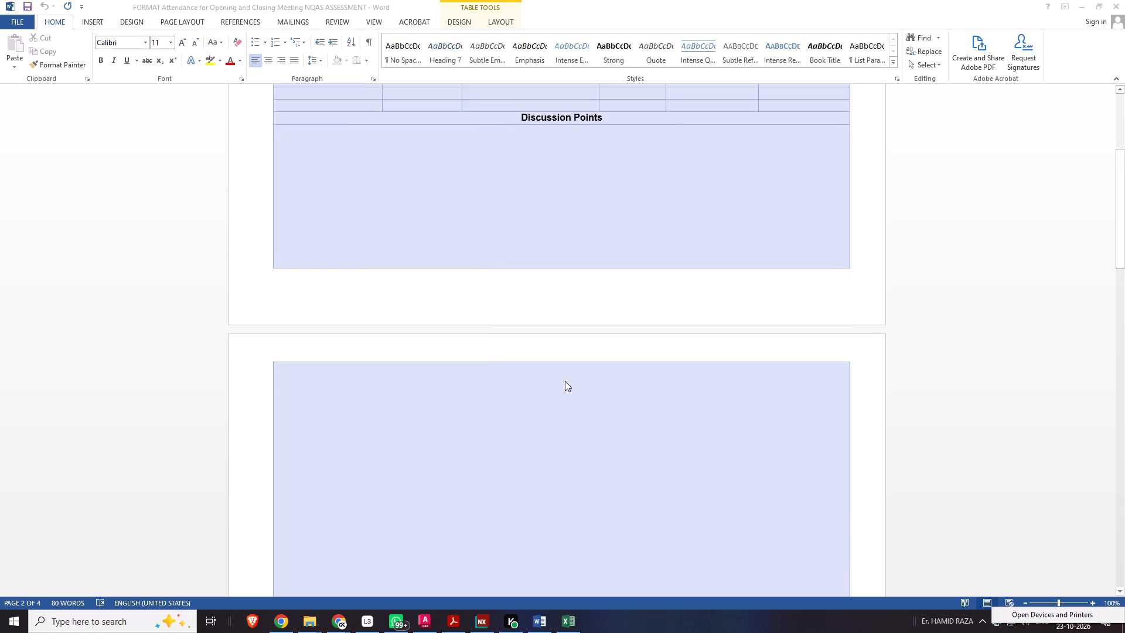
{"action": "scroll", "coordinate": [565, 381], "scroll_direction": "up", "scroll_amount": 16}
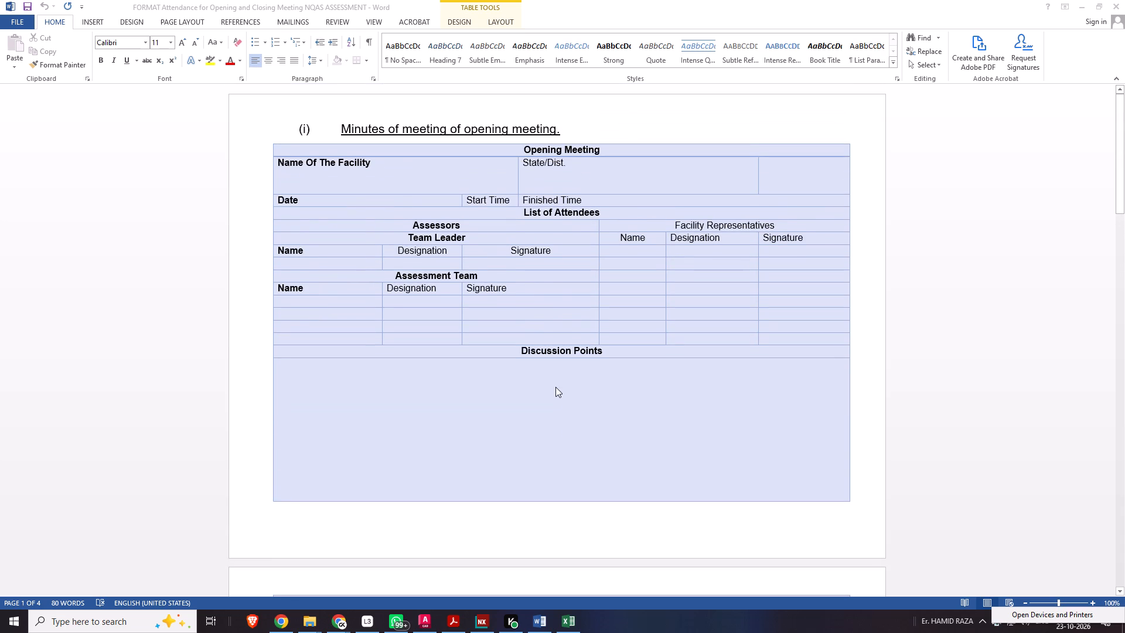
{"action": "scroll", "coordinate": [555, 389], "scroll_direction": "down", "scroll_amount": 19}
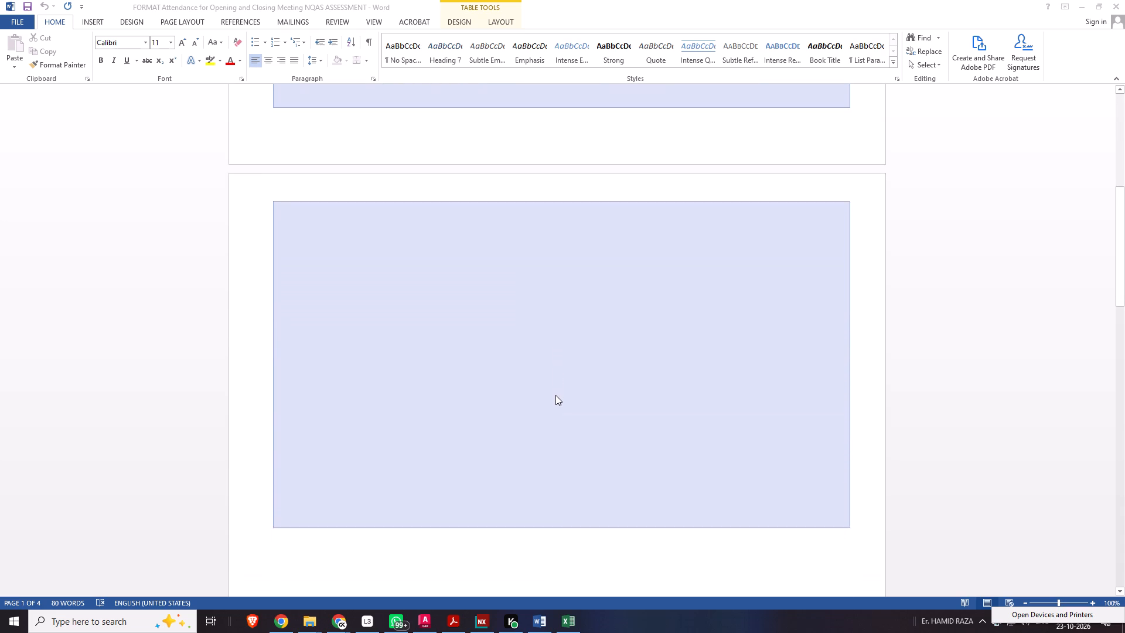
{"action": "scroll", "coordinate": [555, 395], "scroll_direction": "down", "scroll_amount": 1}
{"action": "scroll", "coordinate": [548, 363], "scroll_direction": "up", "scroll_amount": 1}
{"action": "left_click", "coordinate": [759, 428]}
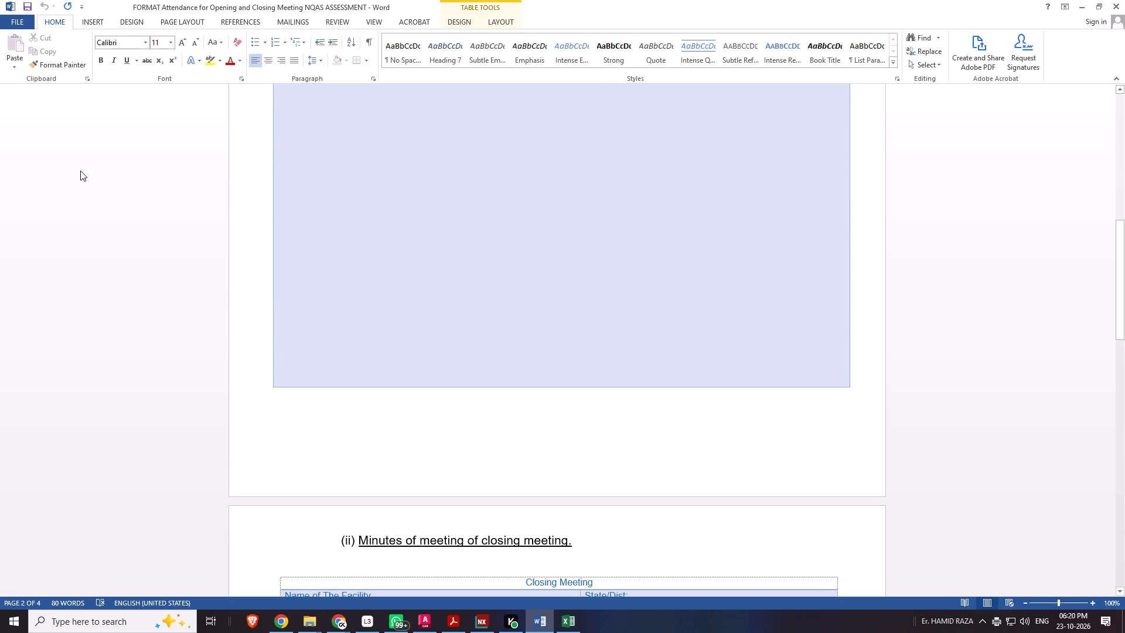
Check the meeting document's file information and its protection options.
{"action": "left_click", "coordinate": [14, 23]}
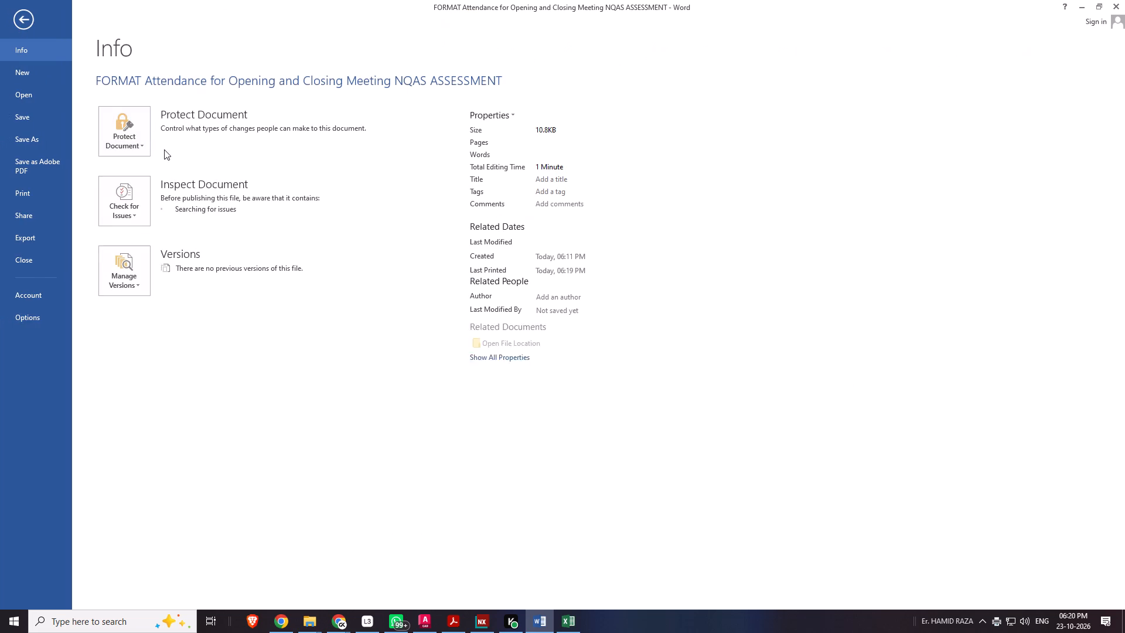
{"action": "left_click", "coordinate": [141, 144]}
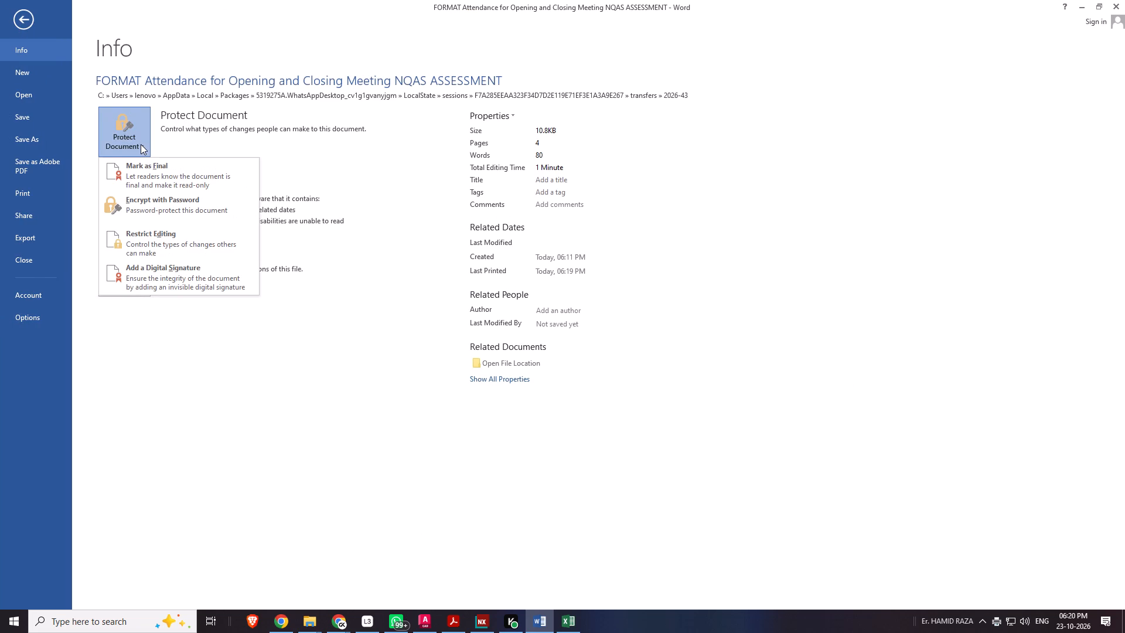
{"action": "left_click", "coordinate": [271, 142]}
{"action": "left_click", "coordinate": [228, 122]}
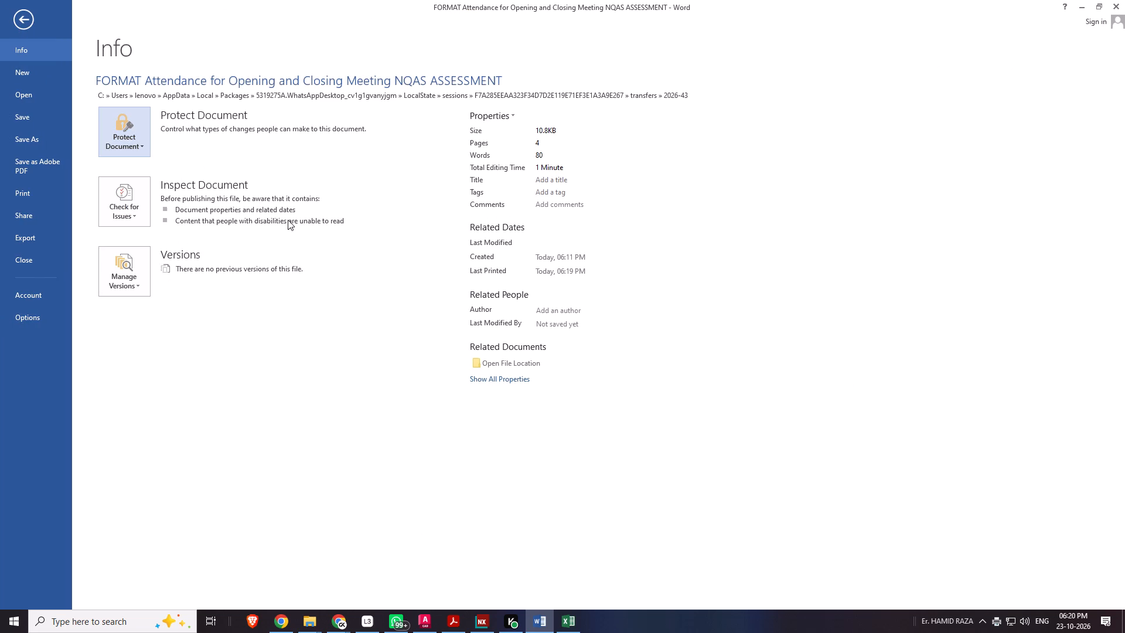
{"action": "left_click", "coordinate": [15, 17]}
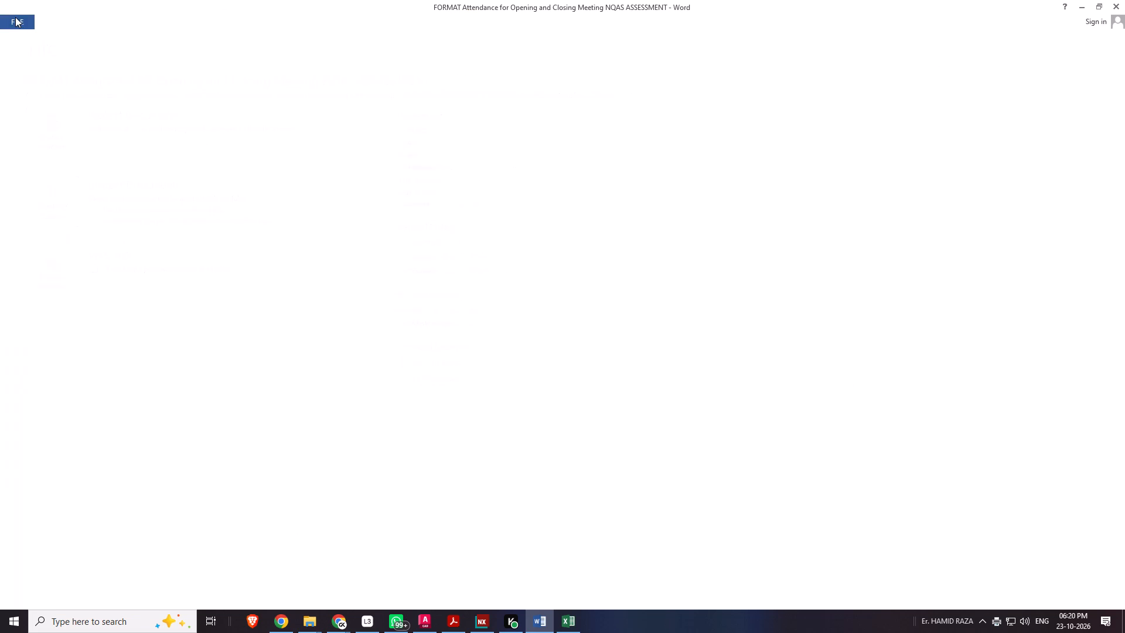
{"action": "triple_click", "coordinate": [765, 384]}
{"action": "right_click", "coordinate": [657, 282]}
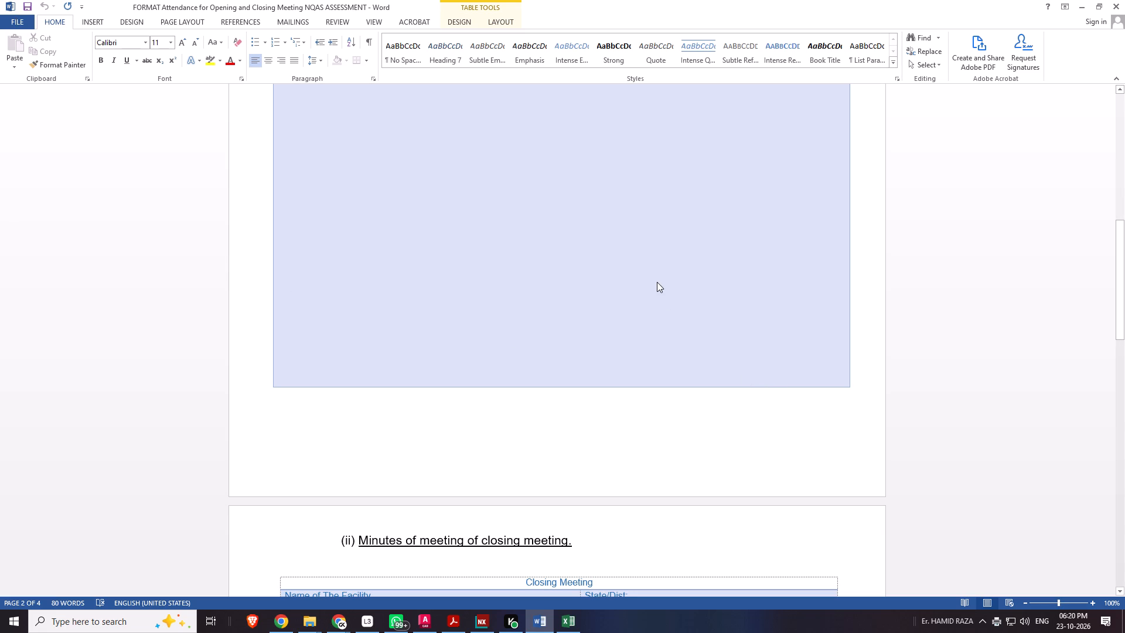
{"action": "right_click", "coordinate": [590, 248]}
{"action": "right_click", "coordinate": [590, 248]}
Print two copies of only the odd pages of the meeting document.
{"action": "key", "text": "ctrl+p"}
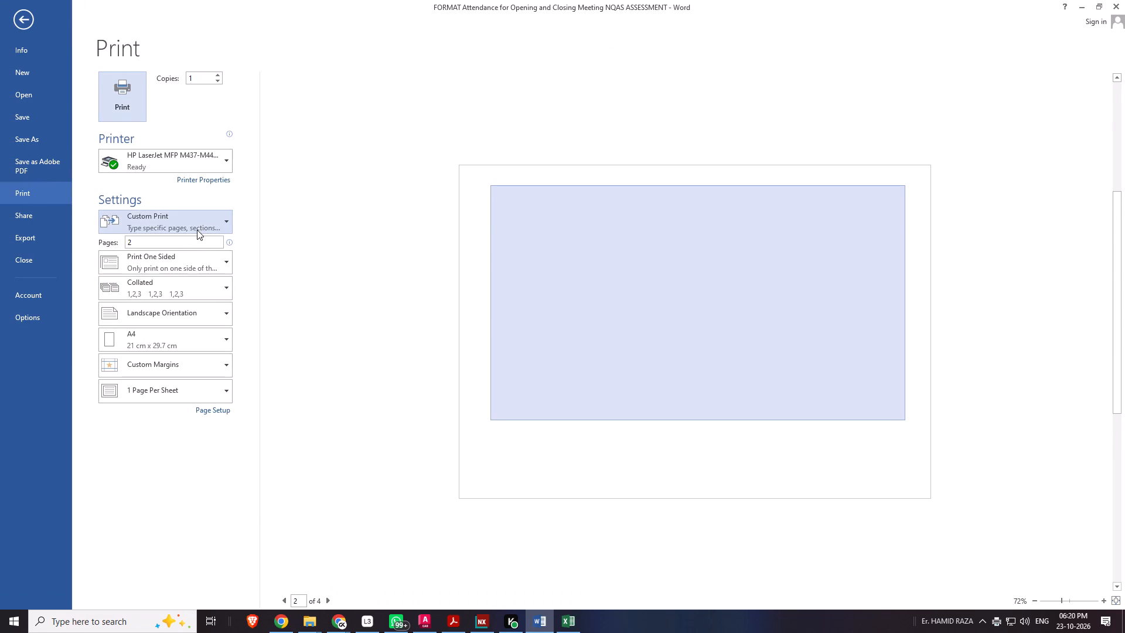
{"action": "left_click", "coordinate": [197, 230]}
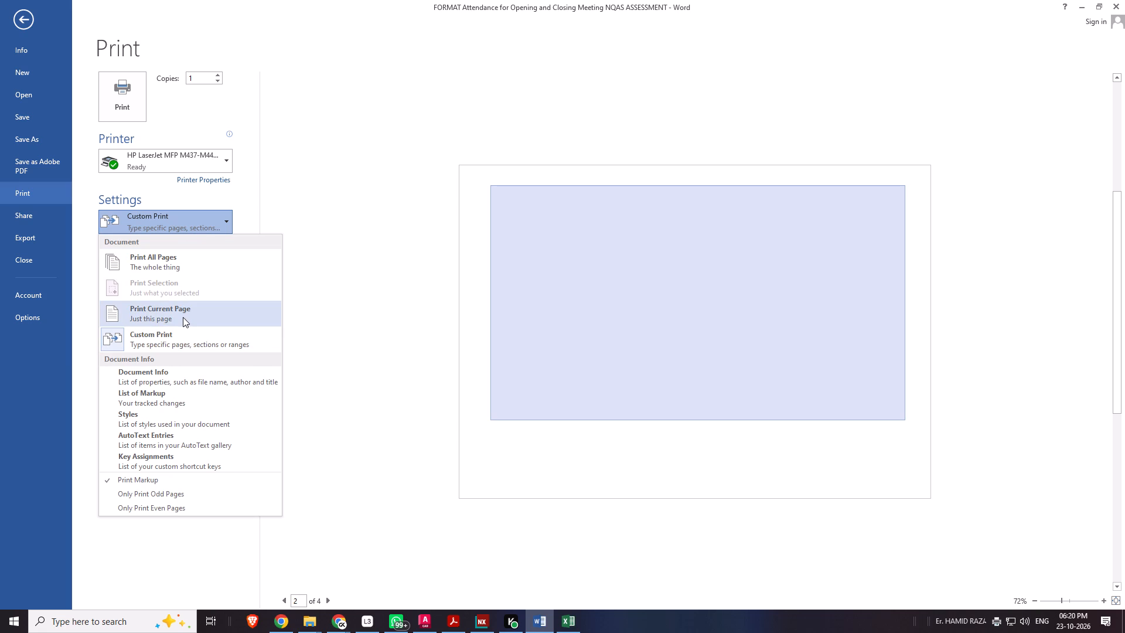
{"action": "left_click", "coordinate": [166, 494]}
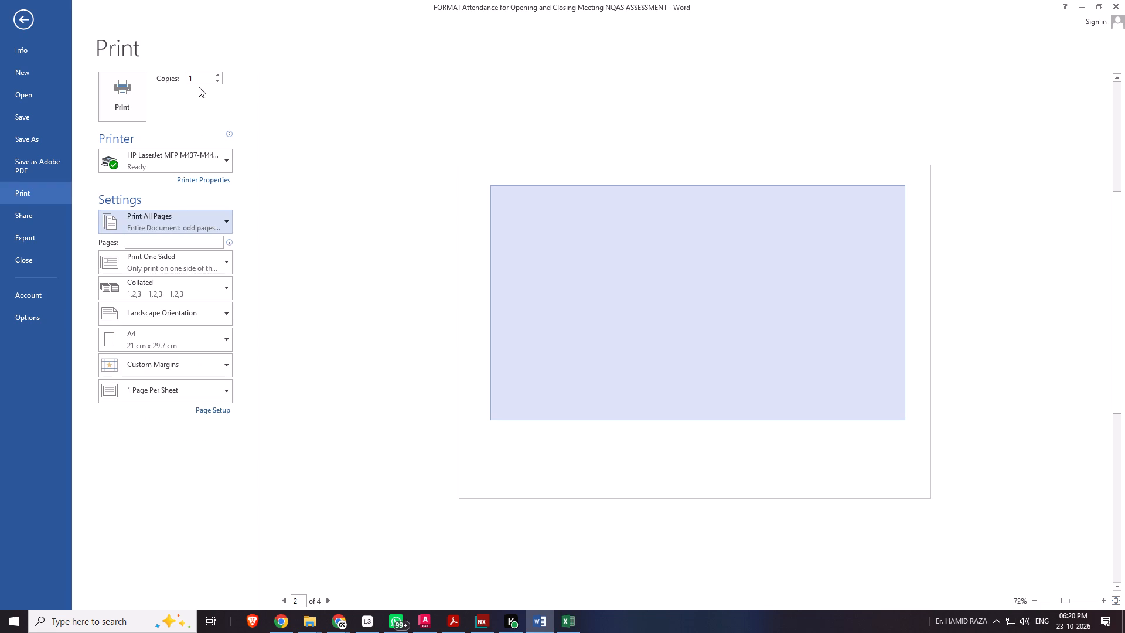
{"action": "left_click", "coordinate": [197, 82]}
{"action": "left_click", "coordinate": [188, 82]}
{"action": "key", "text": "2"}
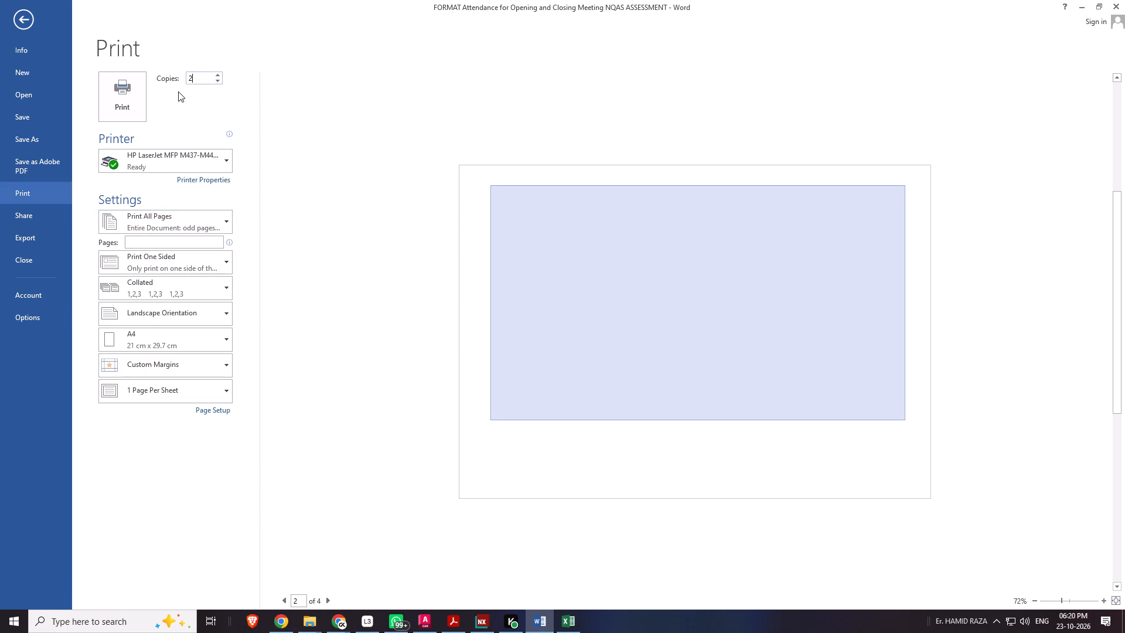
{"action": "left_click", "coordinate": [134, 94]}
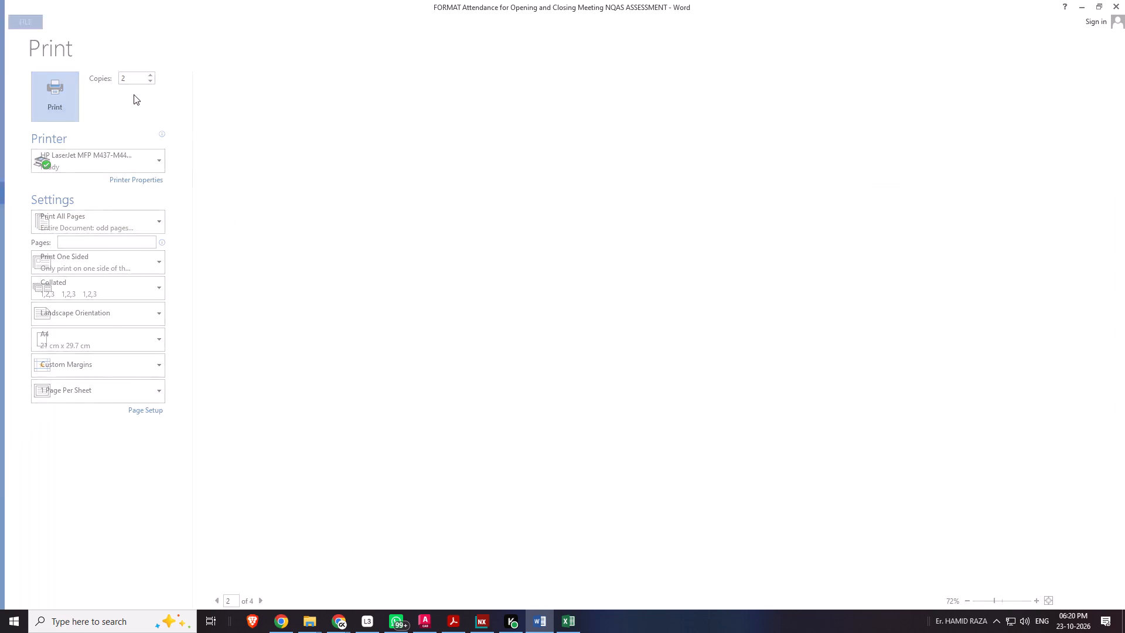
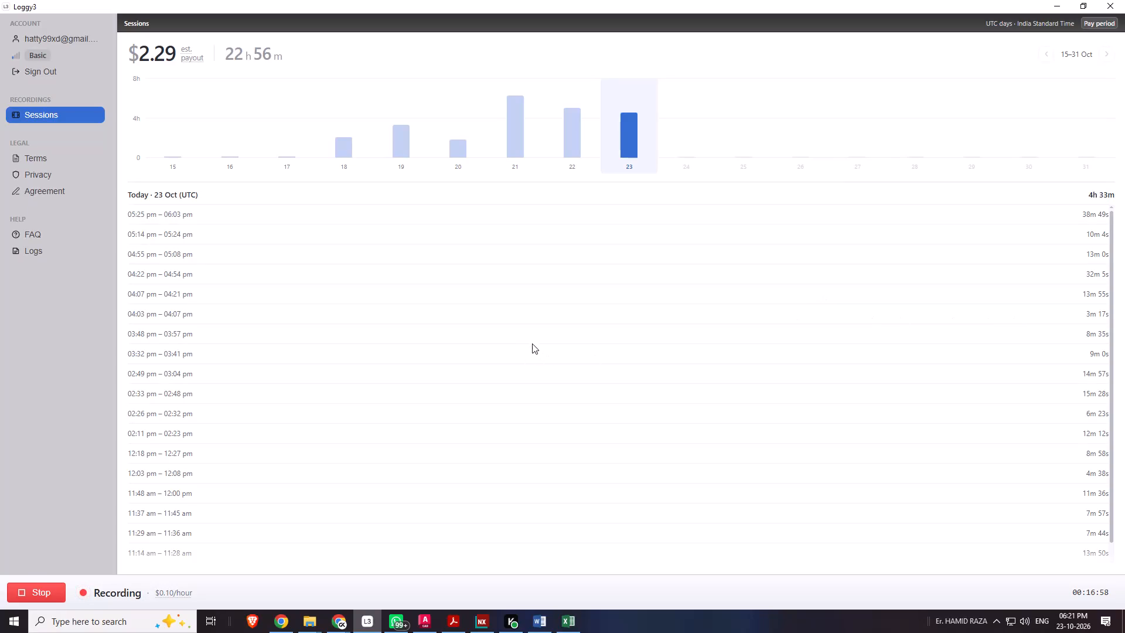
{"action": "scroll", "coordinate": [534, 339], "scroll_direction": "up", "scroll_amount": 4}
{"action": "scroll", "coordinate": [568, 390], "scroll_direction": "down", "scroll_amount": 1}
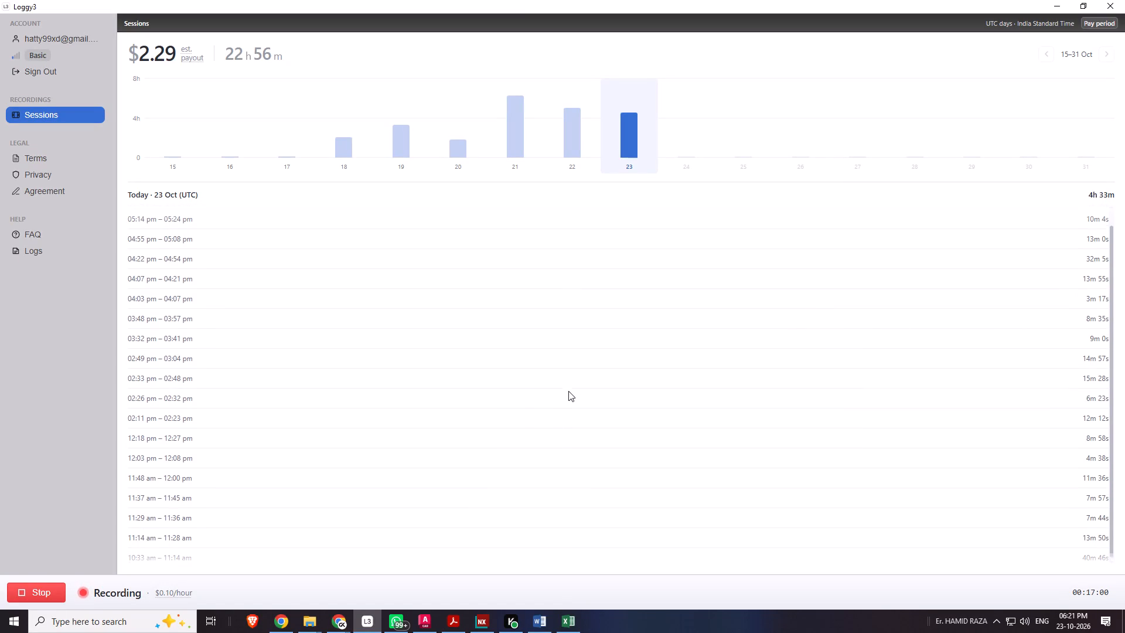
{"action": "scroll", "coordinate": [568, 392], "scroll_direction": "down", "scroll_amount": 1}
Switch to the Excel NQAS checklist and look over the header block and the Area of Concern A rows.
{"action": "left_click", "coordinate": [568, 622]}
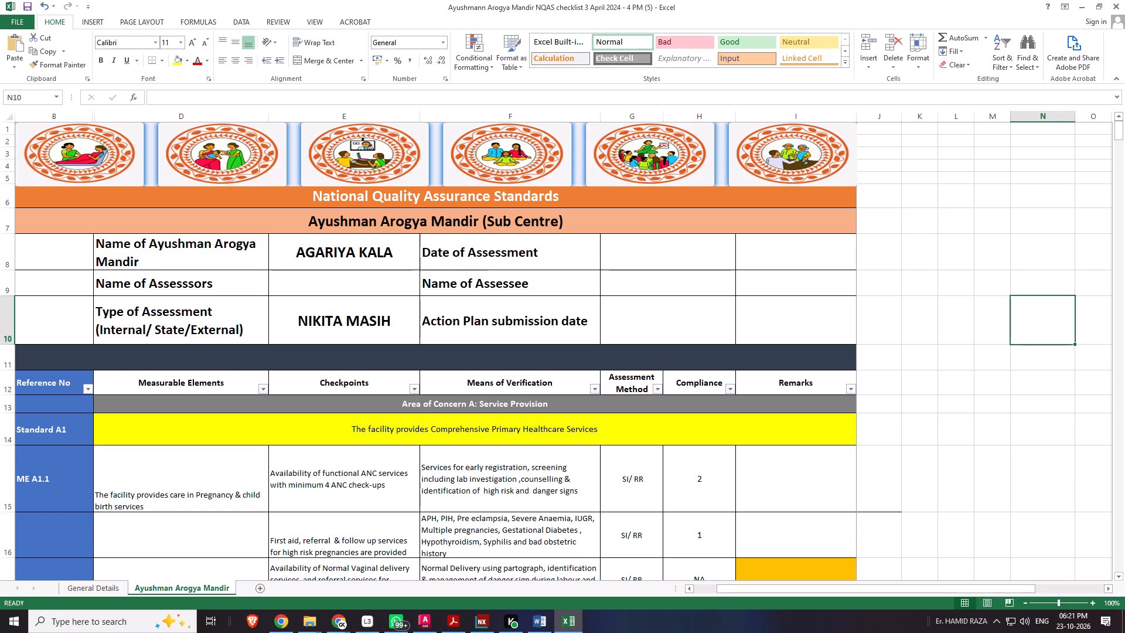
{"action": "scroll", "coordinate": [741, 343], "scroll_direction": "down", "scroll_amount": 5}
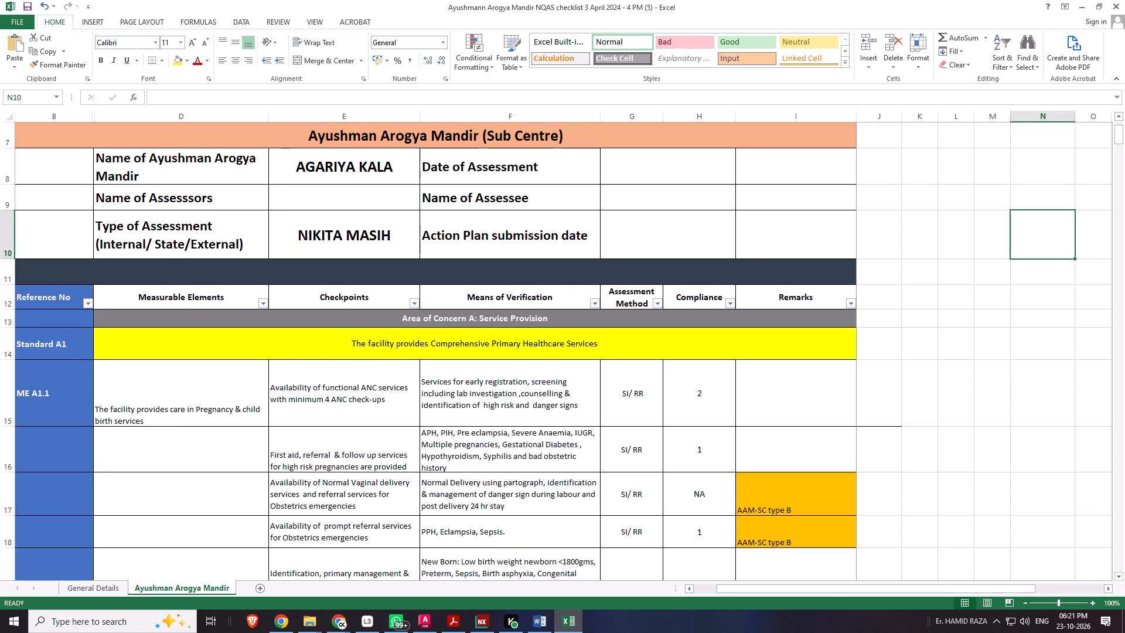
{"action": "scroll", "coordinate": [741, 343], "scroll_direction": "down", "scroll_amount": 5}
{"action": "scroll", "coordinate": [725, 340], "scroll_direction": "up", "scroll_amount": 4}
{"action": "scroll", "coordinate": [722, 375], "scroll_direction": "down", "scroll_amount": 3}
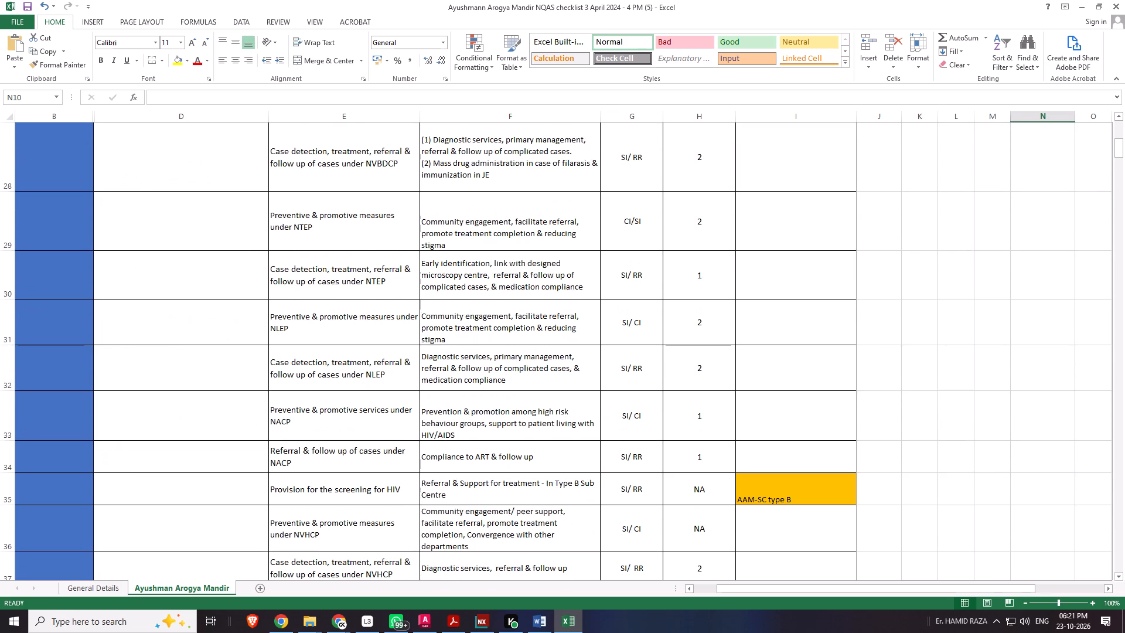
{"action": "scroll", "coordinate": [722, 375], "scroll_direction": "down", "scroll_amount": 2}
{"action": "scroll", "coordinate": [722, 375], "scroll_direction": "up", "scroll_amount": 13}
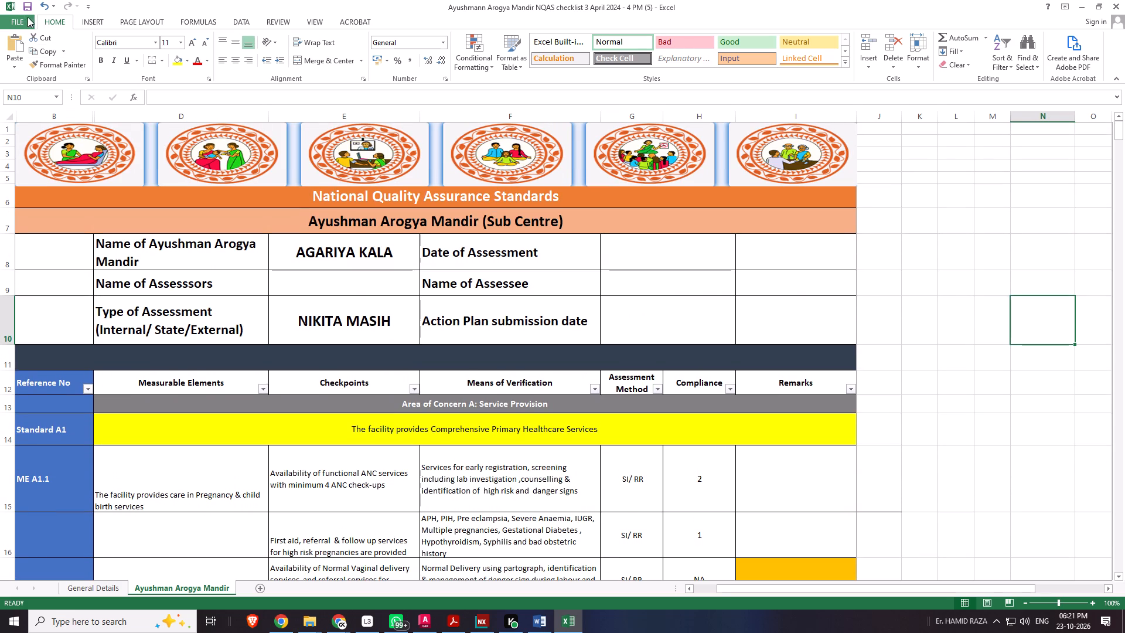
Narrow the Reference No column (B) slightly, to a width of about 16.
{"action": "left_click_drag", "start_coordinate": [91, 118], "coordinate": [89, 118]}
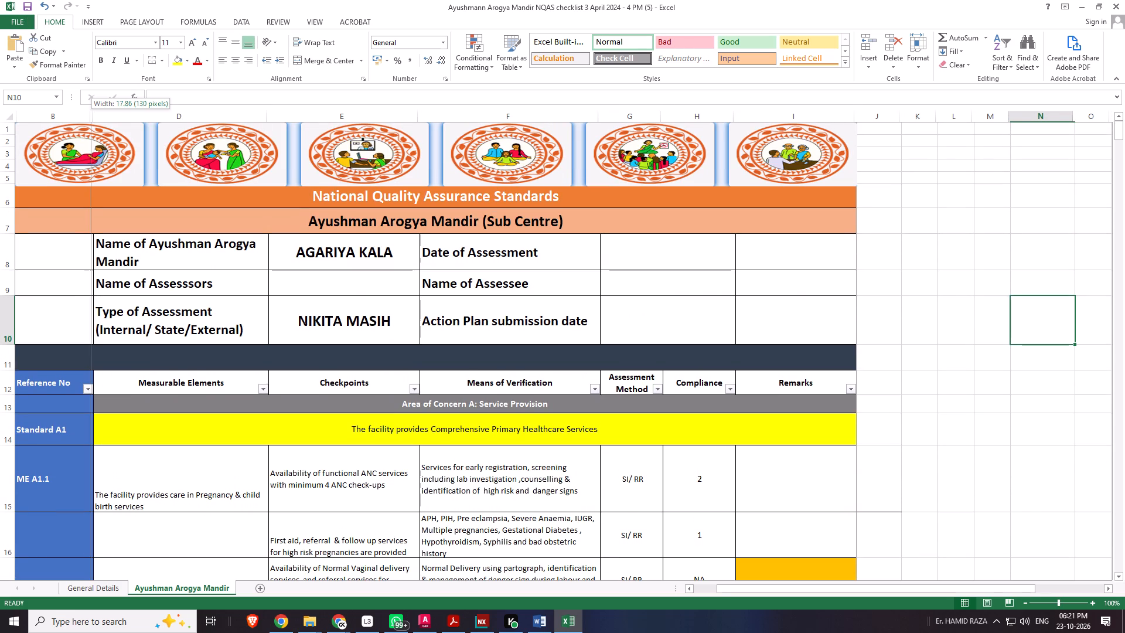
{"action": "left_click_drag", "start_coordinate": [89, 118], "coordinate": [86, 118]}
{"action": "left_click", "coordinate": [86, 118]}
{"action": "left_click", "coordinate": [84, 118]}
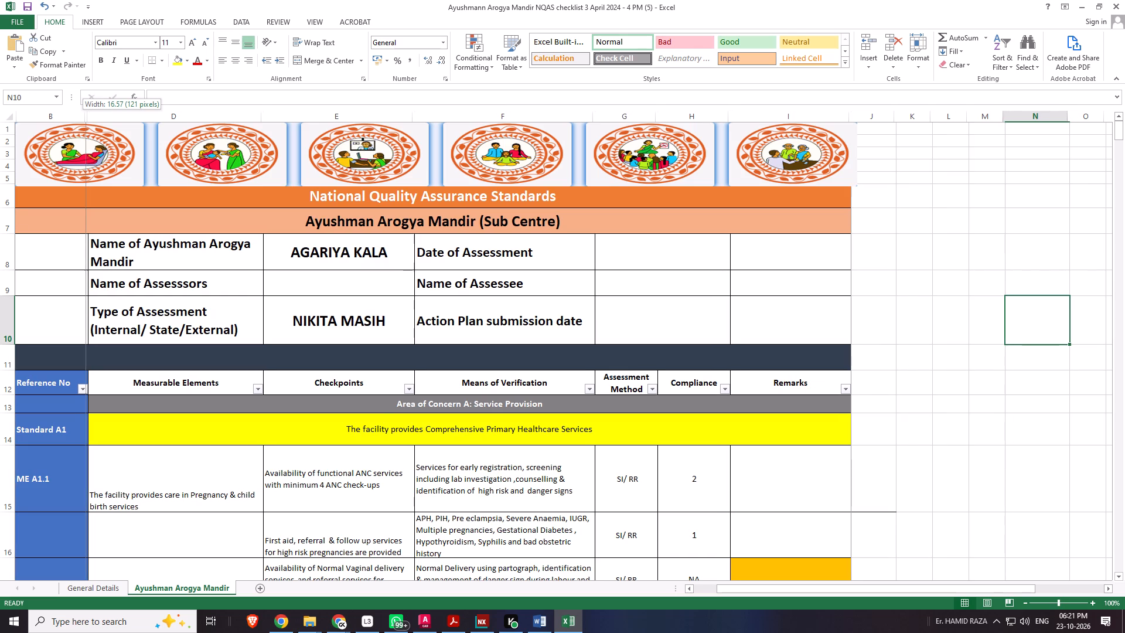
{"action": "left_click", "coordinate": [81, 118]}
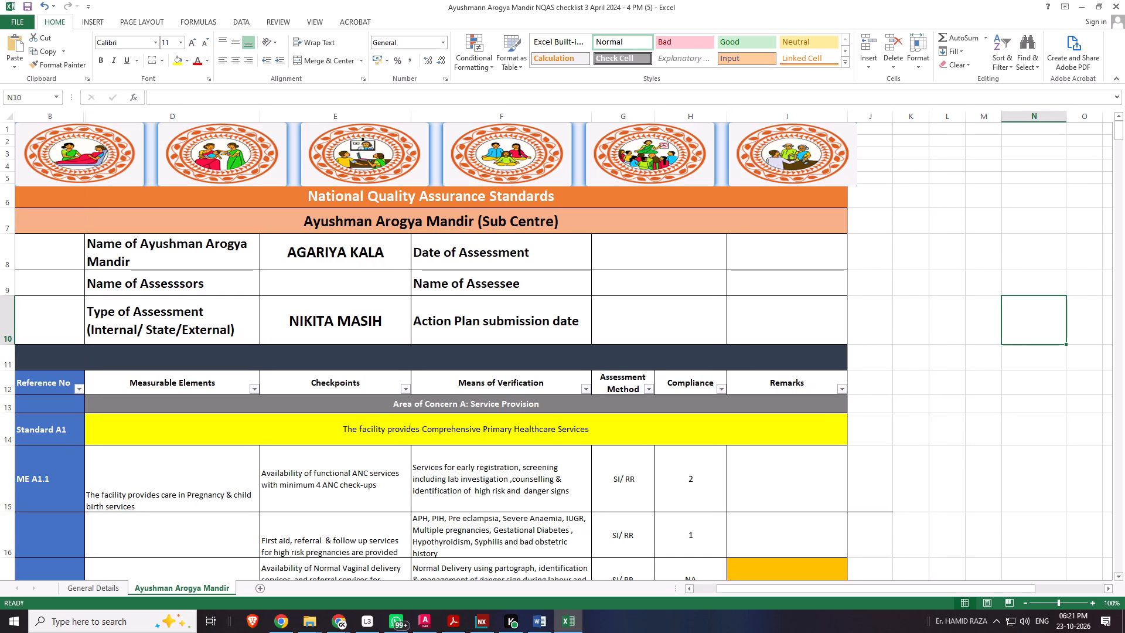
Shrink the banner picture above the National Quality Assurance Standards title to match the table's width.
{"action": "left_click", "coordinate": [853, 140]}
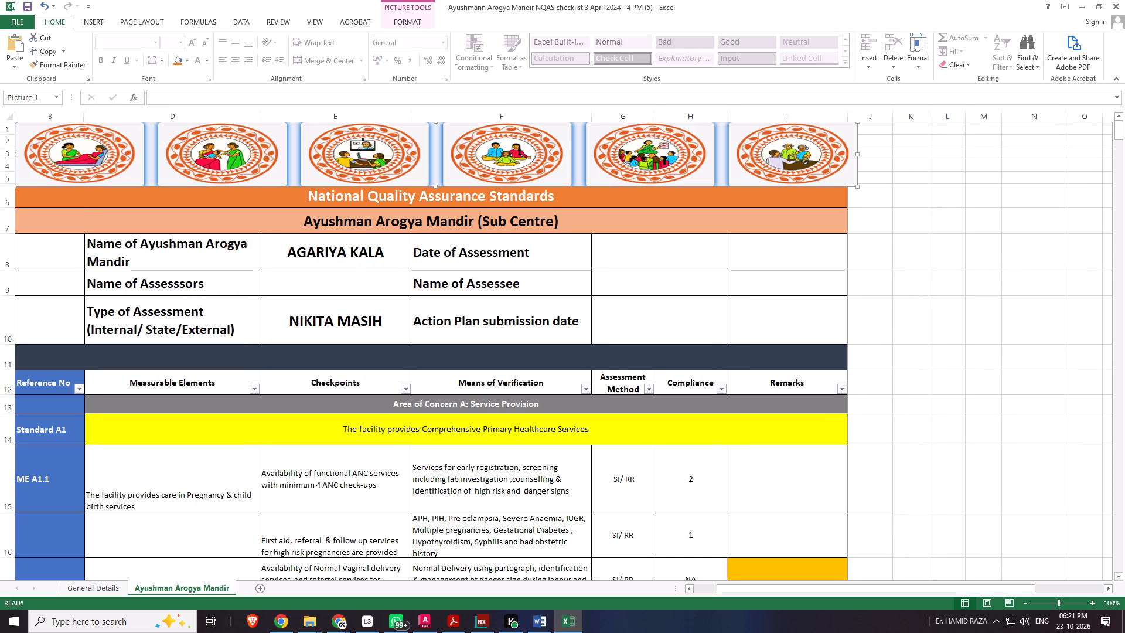
{"action": "left_click_drag", "start_coordinate": [858, 187], "coordinate": [850, 183]}
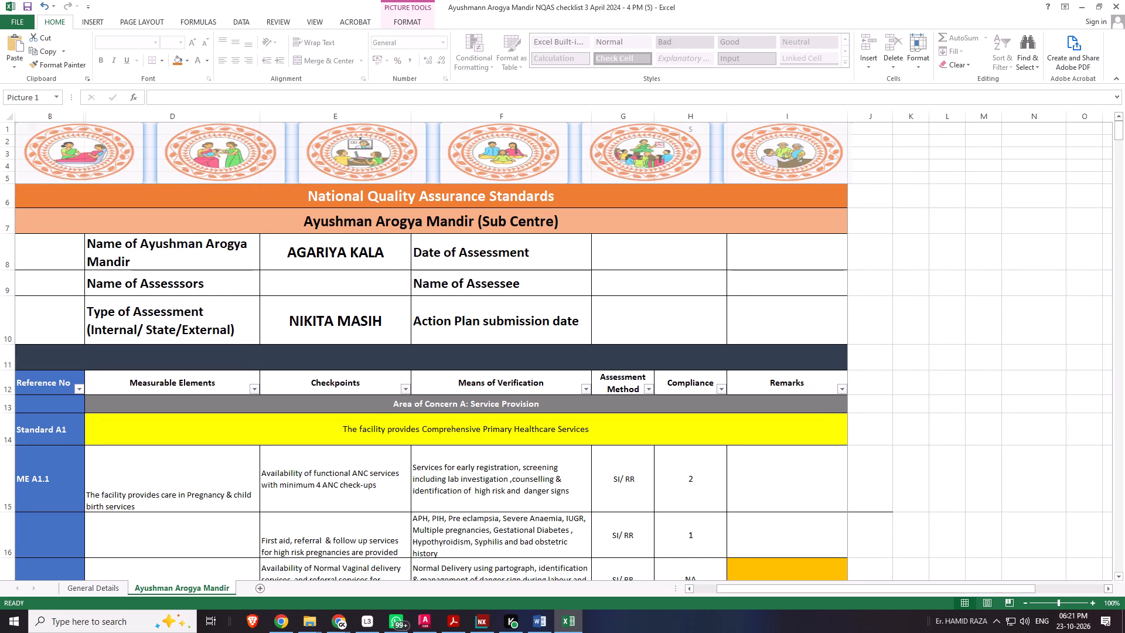
{"action": "left_click_drag", "start_coordinate": [850, 183], "coordinate": [848, 183]}
{"action": "left_click", "coordinate": [848, 183]}
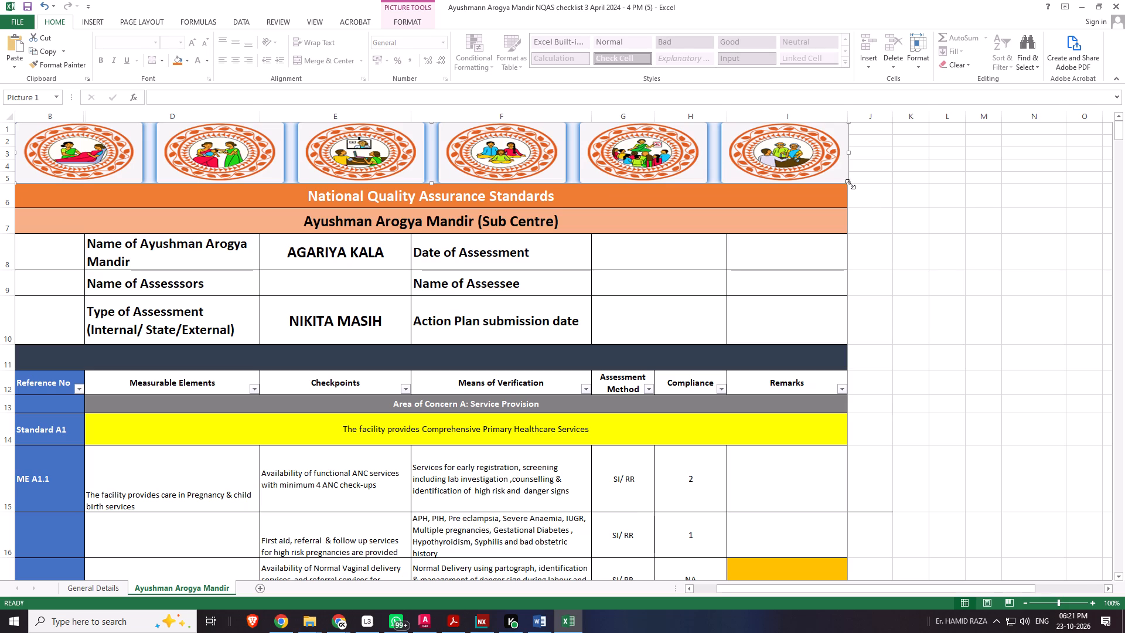
{"action": "left_click", "coordinate": [847, 182]}
{"action": "left_click", "coordinate": [846, 182]}
{"action": "double_click", "coordinate": [844, 182]}
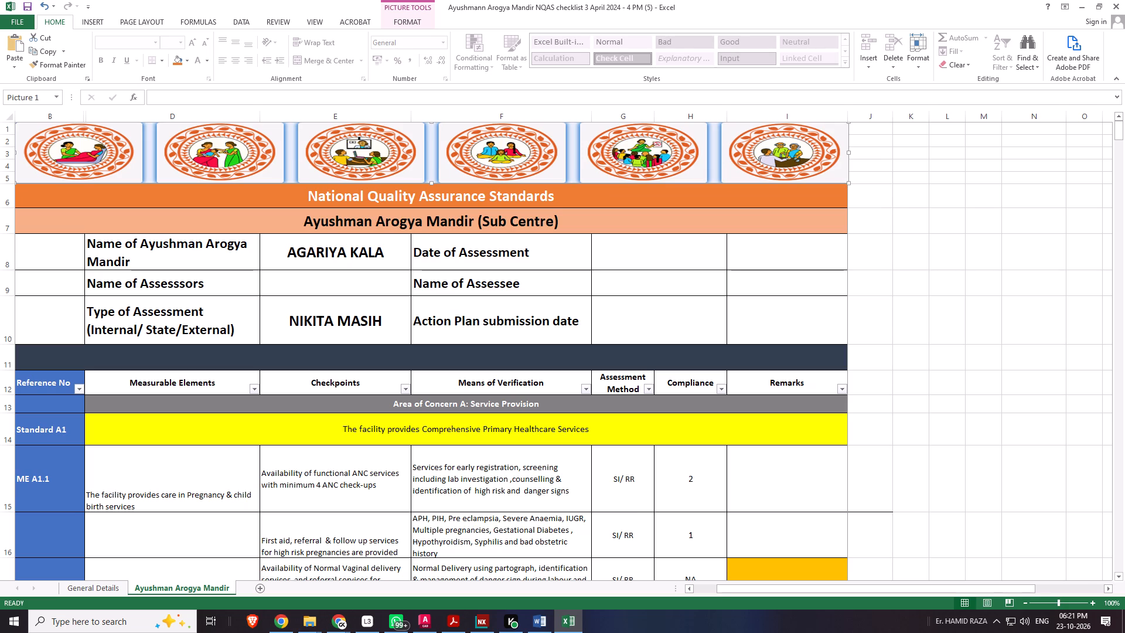
{"action": "left_click", "coordinate": [909, 254]}
Look through the checklist rows from Standard A1 down to Area of Concern D, checking the table layout.
{"action": "scroll", "coordinate": [620, 274], "scroll_direction": "down", "scroll_amount": 20}
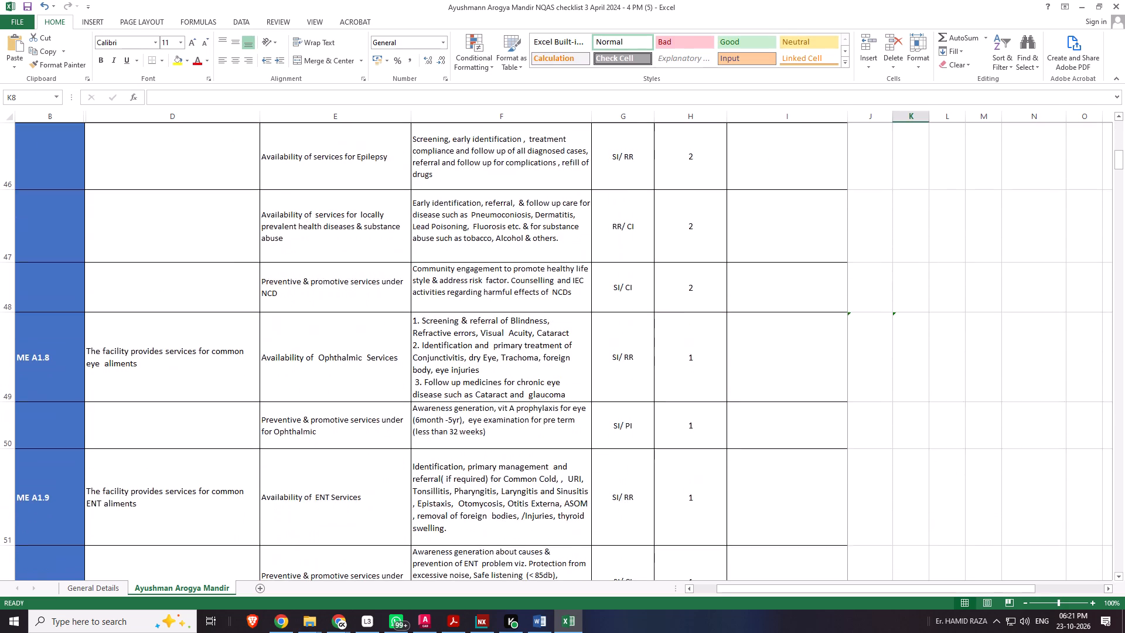
{"action": "scroll", "coordinate": [625, 281], "scroll_direction": "down", "scroll_amount": 5}
{"action": "scroll", "coordinate": [625, 281], "scroll_direction": "up", "scroll_amount": 6}
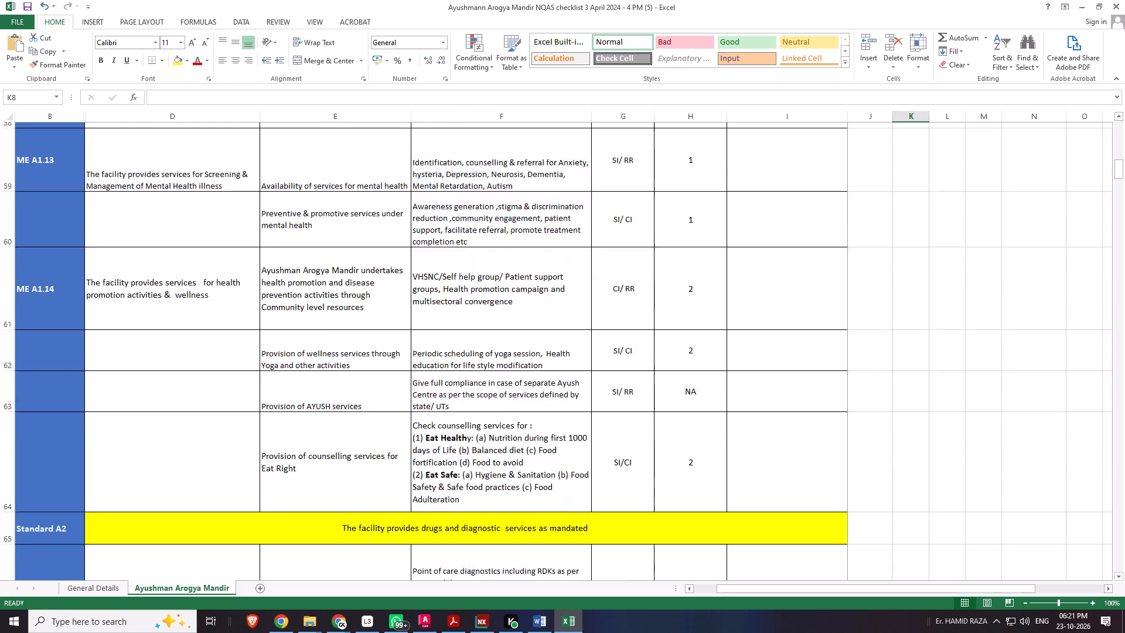
{"action": "scroll", "coordinate": [838, 195], "scroll_direction": "down", "scroll_amount": 16}
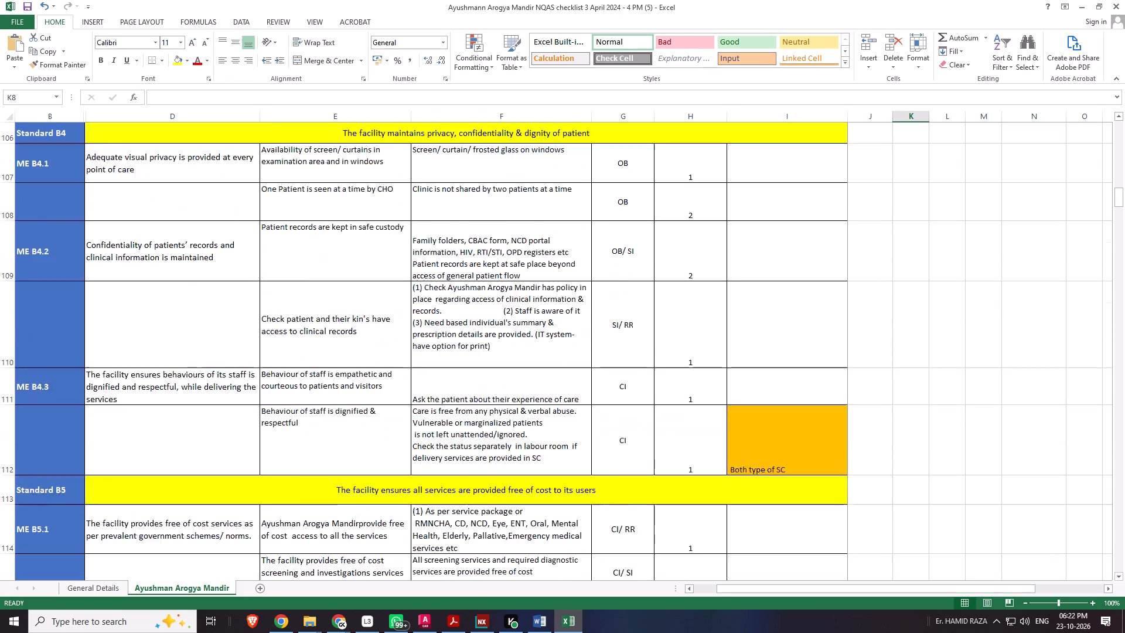
{"action": "scroll", "coordinate": [833, 229], "scroll_direction": "down", "scroll_amount": 6}
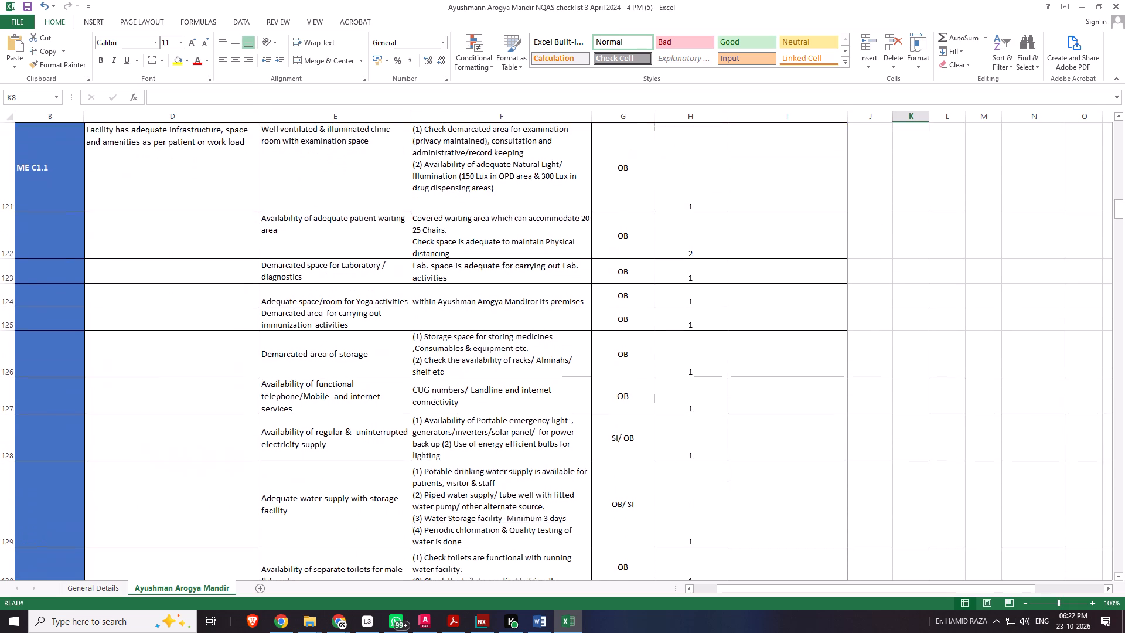
{"action": "scroll", "coordinate": [833, 229], "scroll_direction": "down", "scroll_amount": 7}
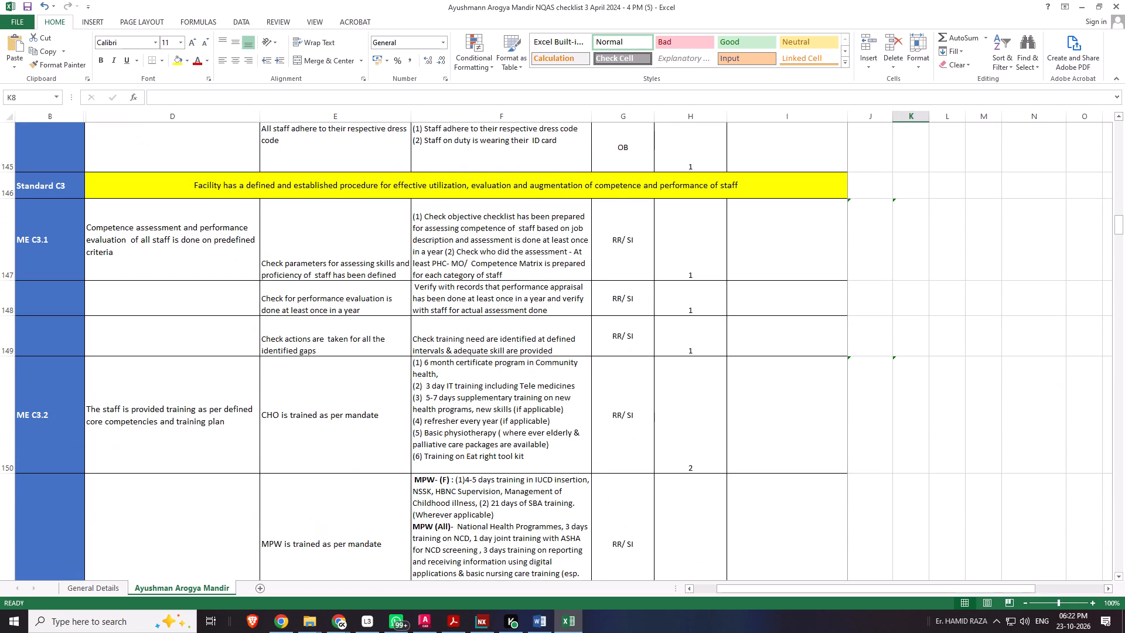
{"action": "scroll", "coordinate": [833, 229], "scroll_direction": "down", "scroll_amount": 12}
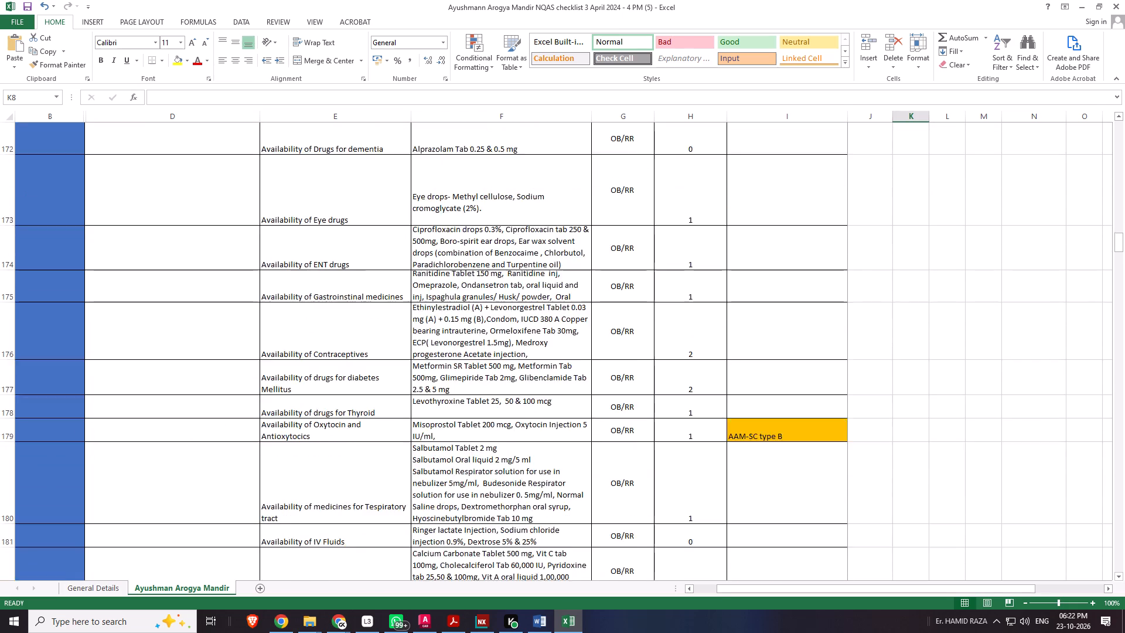
{"action": "scroll", "coordinate": [833, 230], "scroll_direction": "down", "scroll_amount": 5}
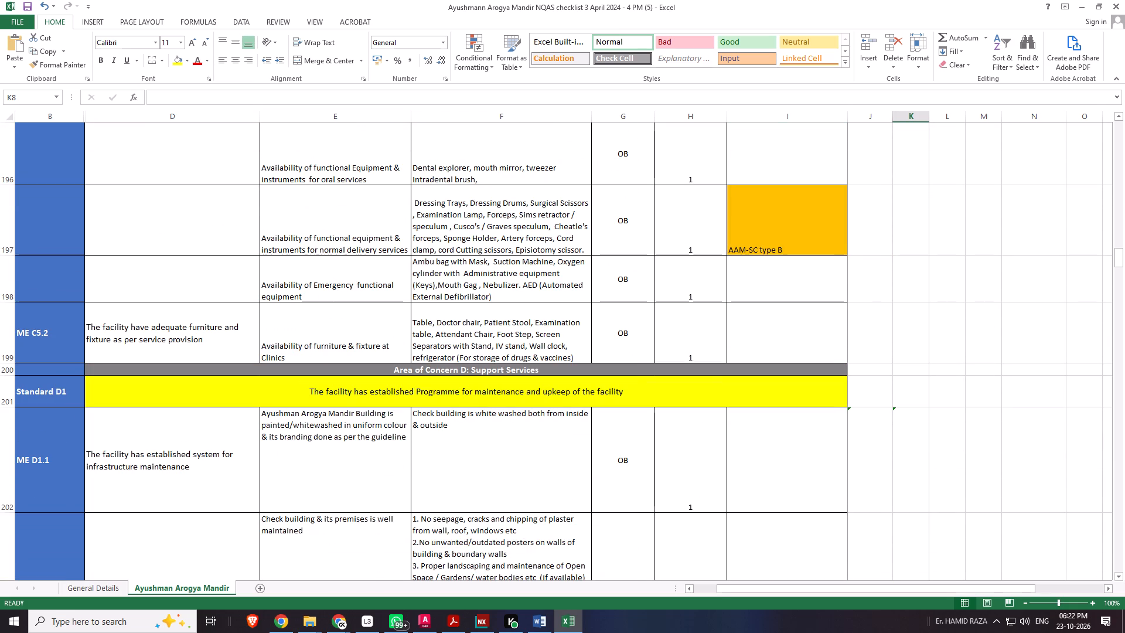
Narrow the Remarks column (I) by roughly a quarter.
{"action": "left_click_drag", "start_coordinate": [848, 112], "coordinate": [819, 114]}
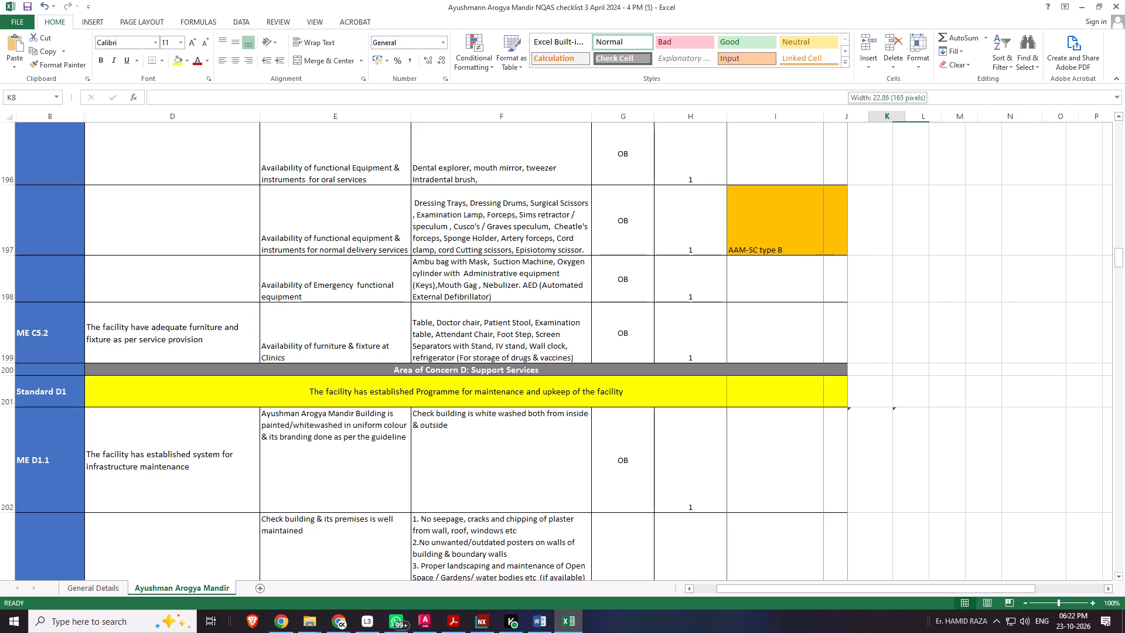
{"action": "left_click_drag", "start_coordinate": [819, 114], "coordinate": [814, 114]}
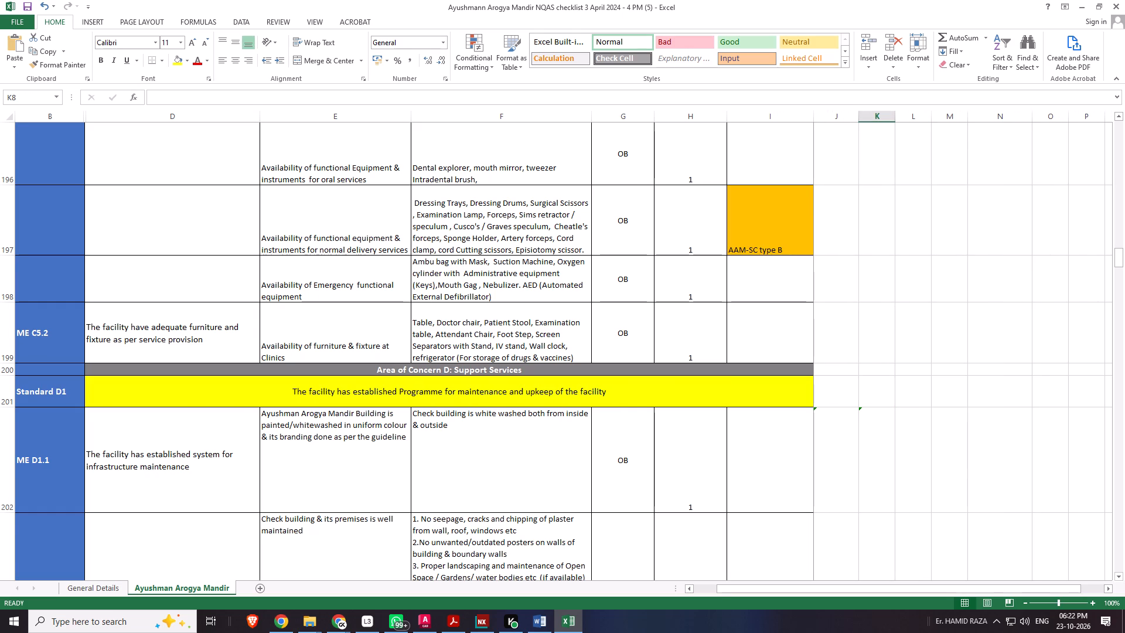
Review the checklist with the narrower Remarks column, from Standard D2 back up to the header block.
{"action": "scroll", "coordinate": [848, 250], "scroll_direction": "down", "scroll_amount": 7}
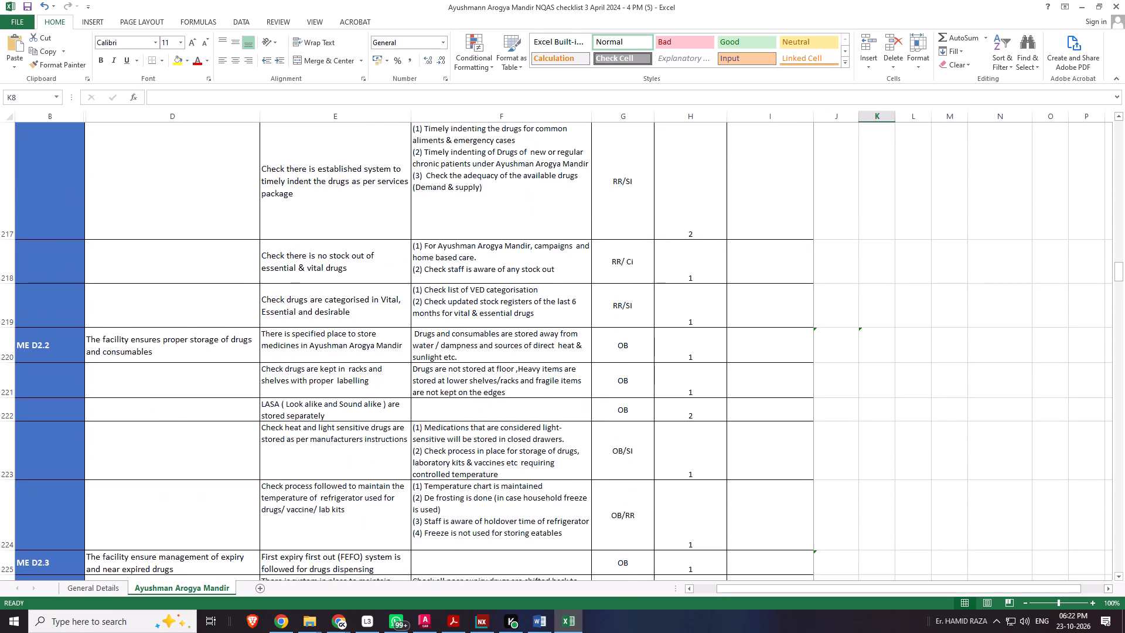
{"action": "scroll", "coordinate": [848, 247], "scroll_direction": "up", "scroll_amount": 1}
{"action": "scroll", "coordinate": [645, 302], "scroll_direction": "up", "scroll_amount": 2}
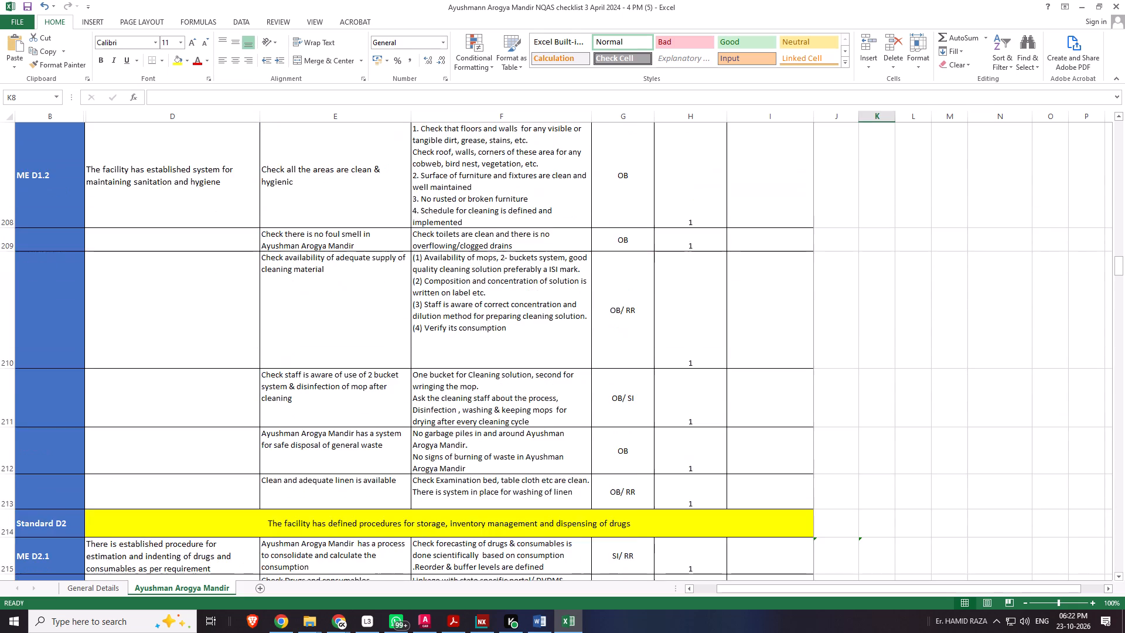
{"action": "scroll", "coordinate": [645, 302], "scroll_direction": "up", "scroll_amount": 5}
{"action": "scroll", "coordinate": [543, 304], "scroll_direction": "up", "scroll_amount": 18}
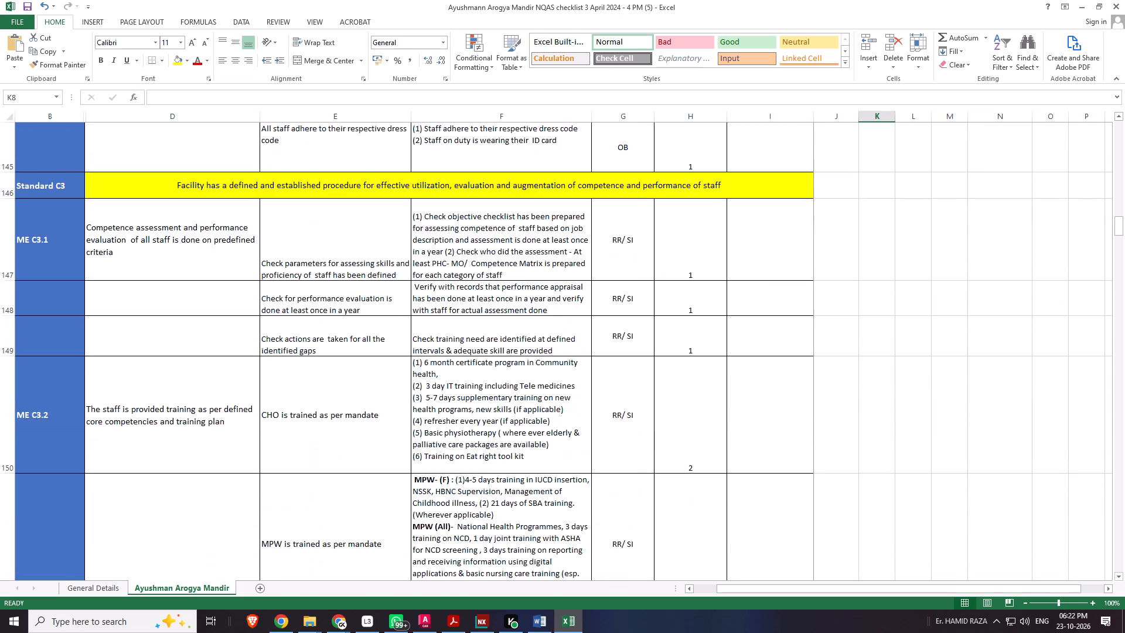
{"action": "scroll", "coordinate": [541, 302], "scroll_direction": "up", "scroll_amount": 16}
{"action": "scroll", "coordinate": [472, 299], "scroll_direction": "up", "scroll_amount": 6}
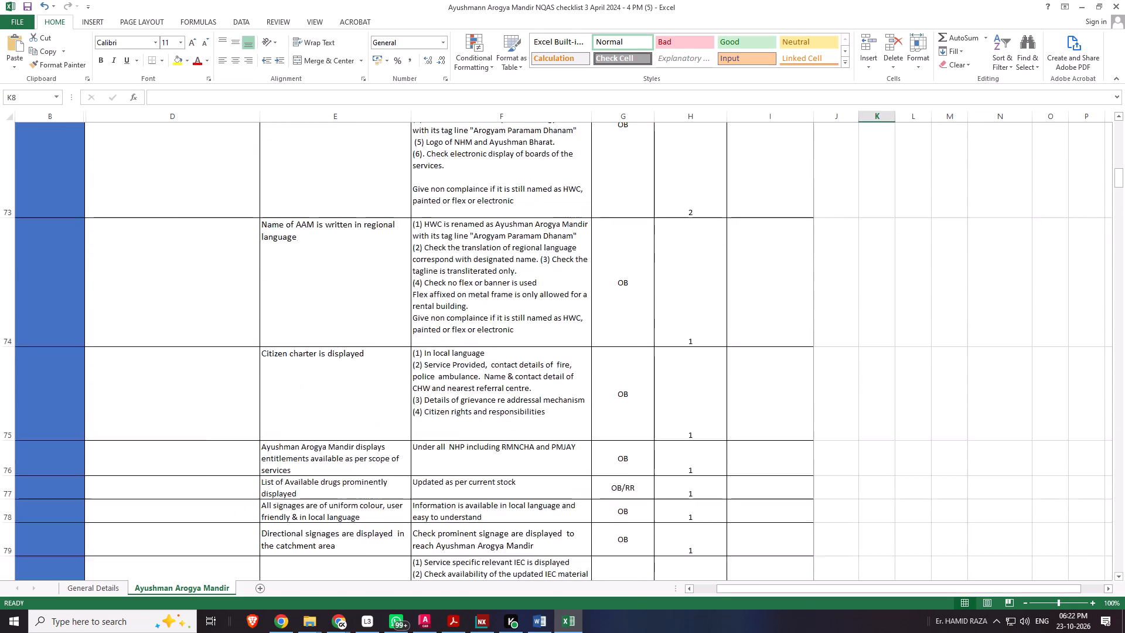
{"action": "scroll", "coordinate": [472, 298], "scroll_direction": "up", "scroll_amount": 6}
{"action": "scroll", "coordinate": [177, 261], "scroll_direction": "up", "scroll_amount": 16}
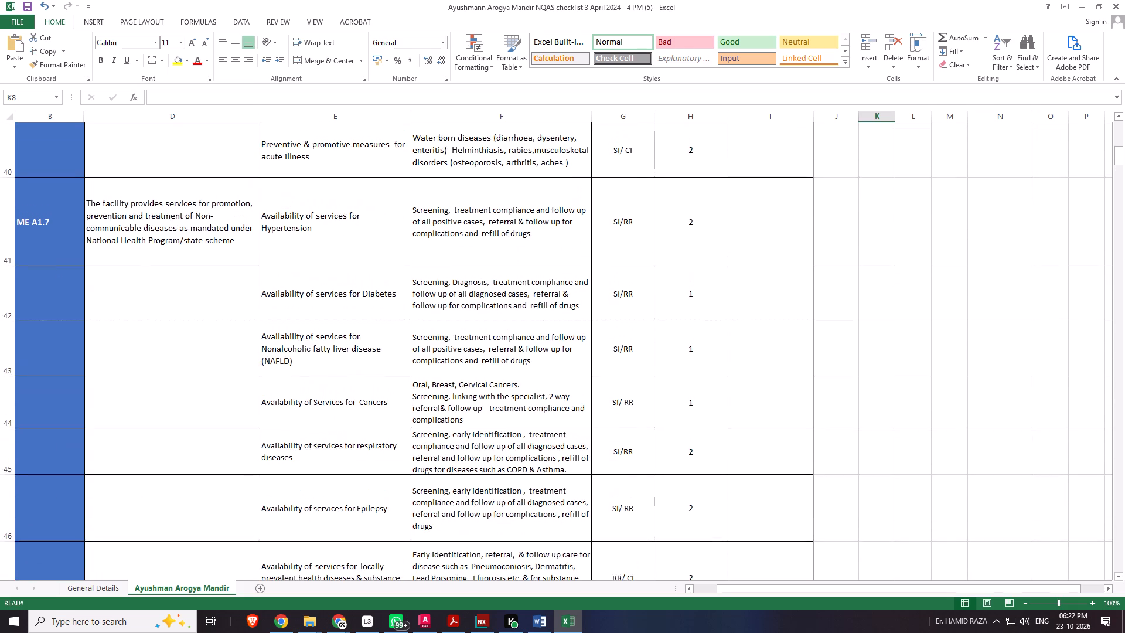
{"action": "scroll", "coordinate": [333, 267], "scroll_direction": "up", "scroll_amount": 8}
{"action": "scroll", "coordinate": [330, 311], "scroll_direction": "down", "scroll_amount": 2}
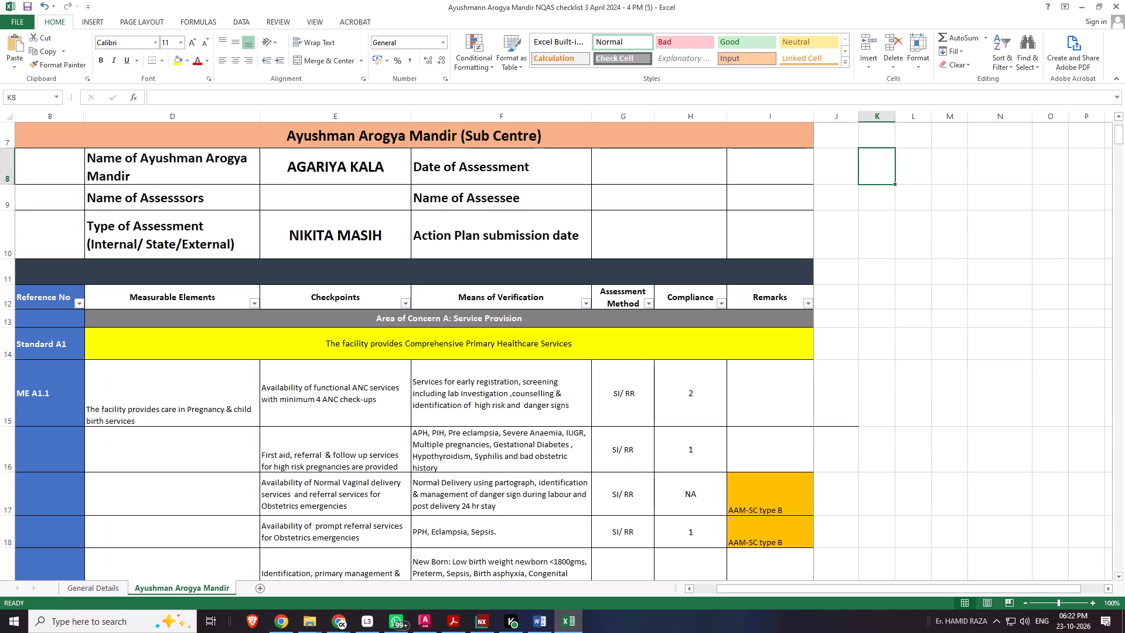
Left-align and vertically centre the ME A1.1 measurable element text in D15 and autofit row 15's height.
{"action": "left_click", "coordinate": [108, 416]}
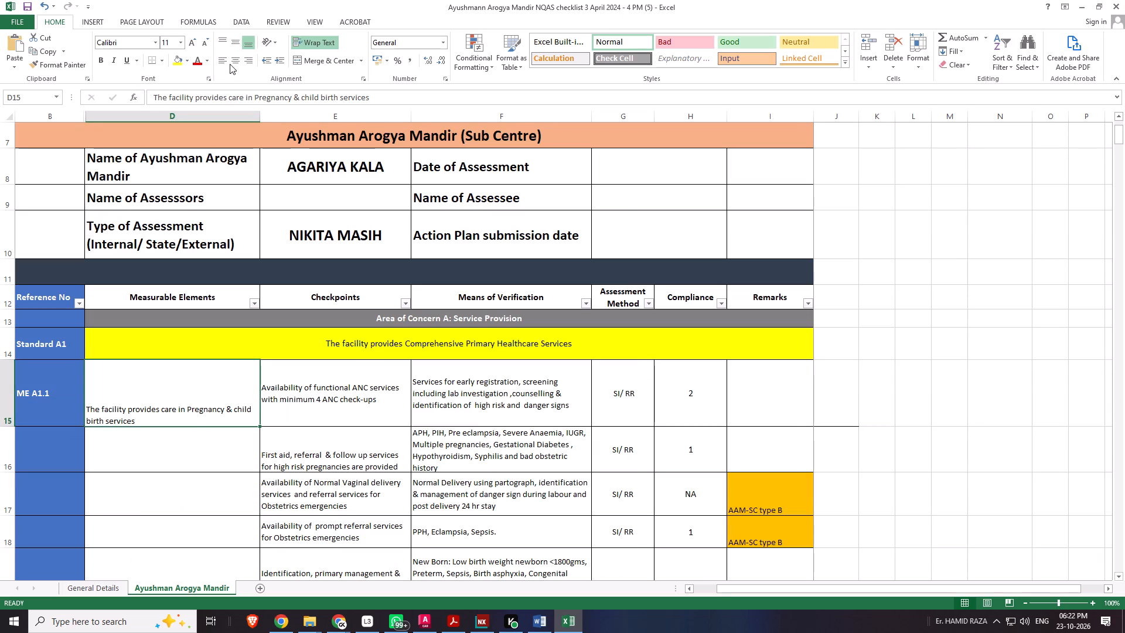
{"action": "left_click", "coordinate": [236, 61]}
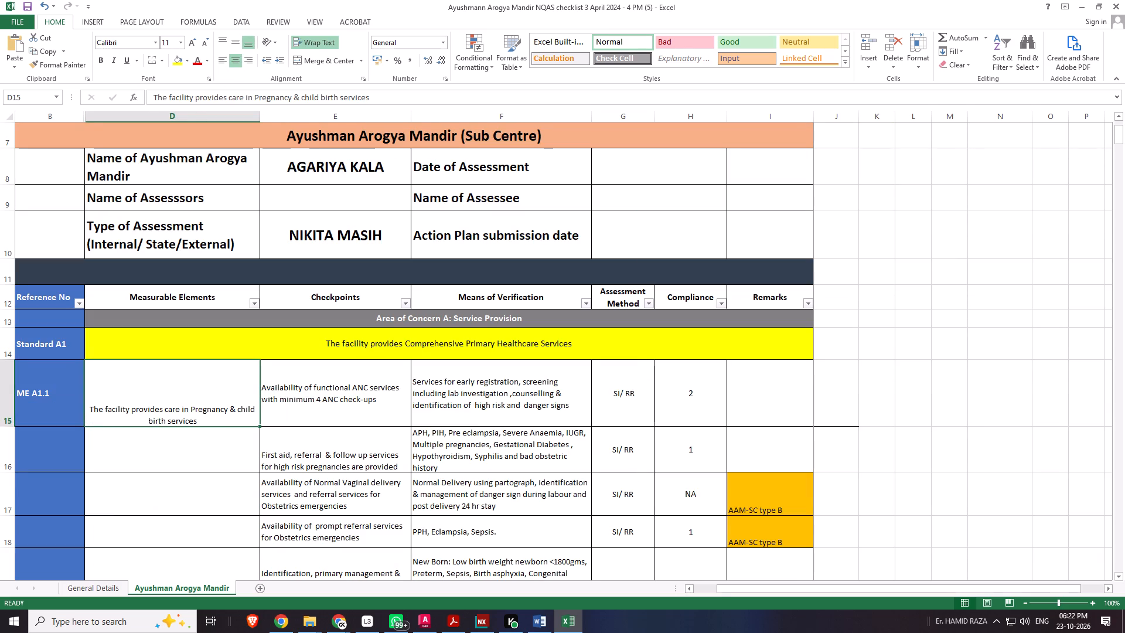
{"action": "left_click", "coordinate": [221, 60]}
{"action": "left_click", "coordinate": [236, 42]}
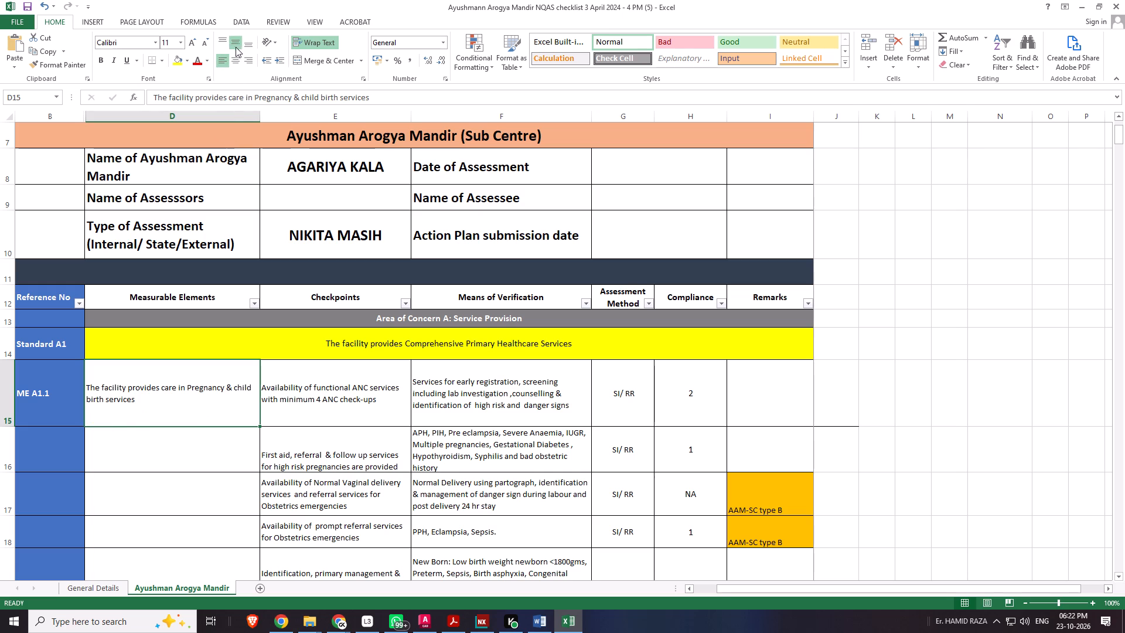
{"action": "double_click", "coordinate": [8, 424]}
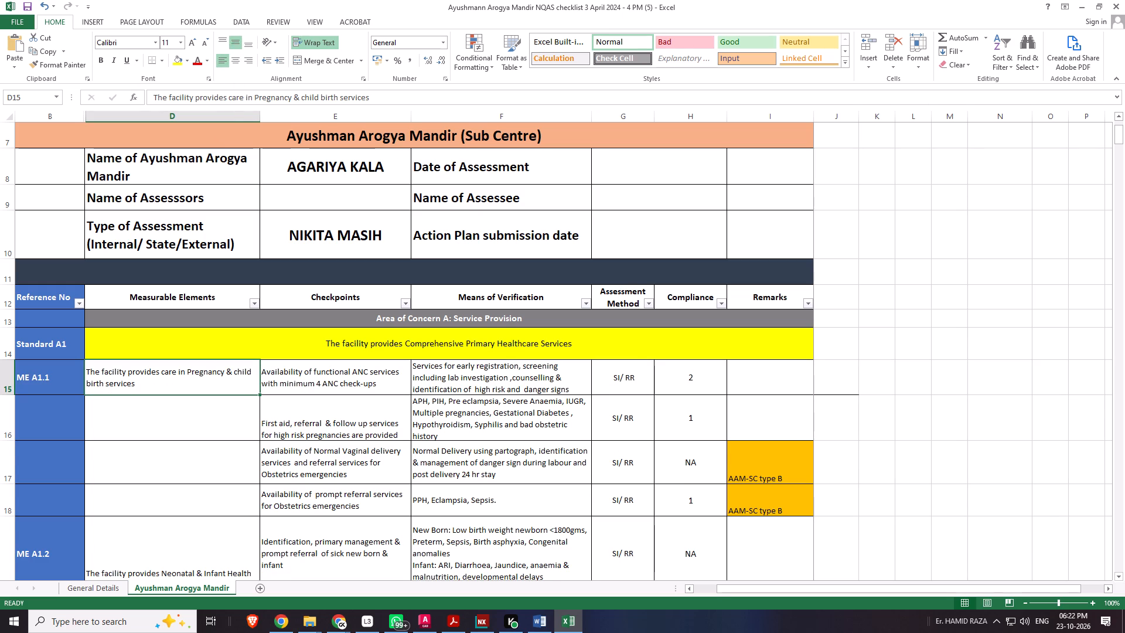
Vertically centre the high risk pregnancies checkpoint in E16 and autofit row 16's height.
{"action": "double_click", "coordinate": [8, 441]}
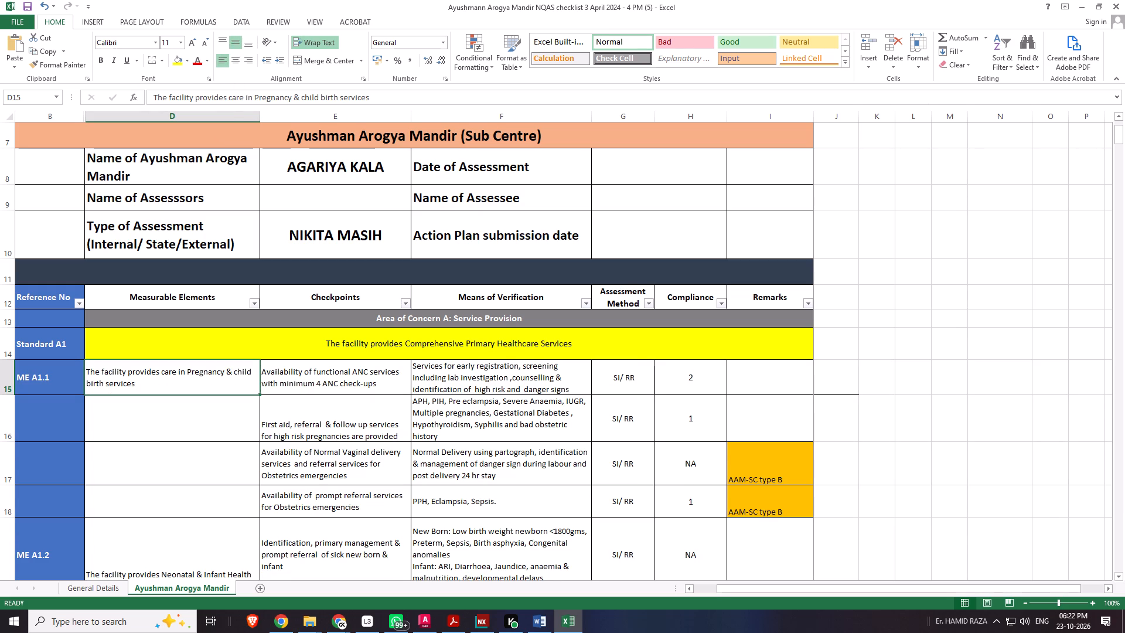
{"action": "left_click", "coordinate": [337, 416]}
{"action": "left_click", "coordinate": [232, 41]}
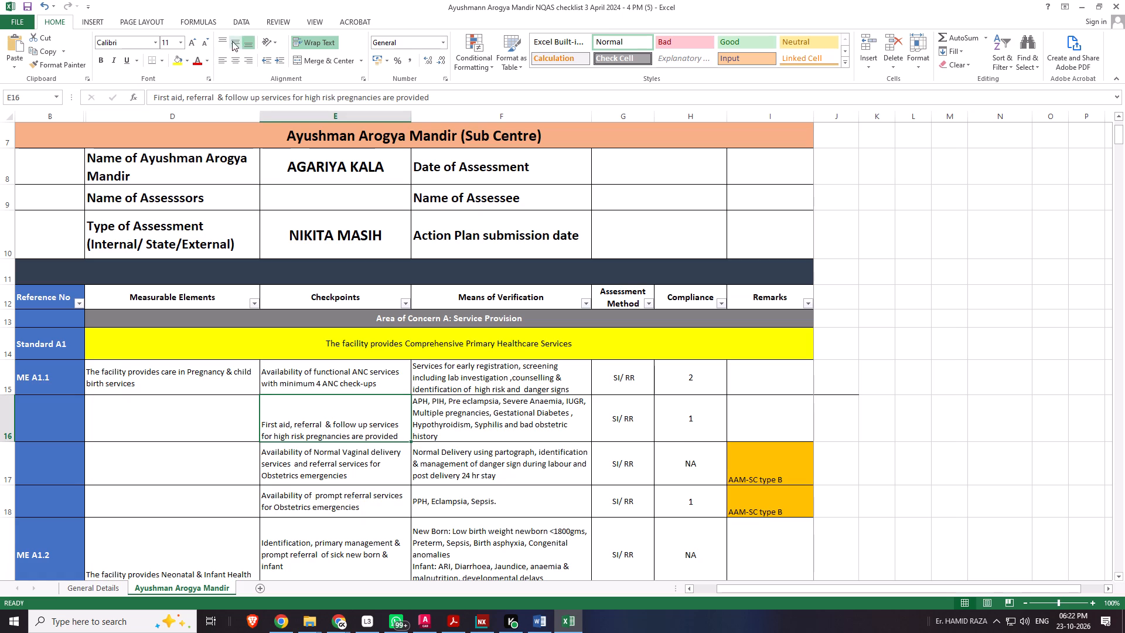
{"action": "double_click", "coordinate": [14, 442]}
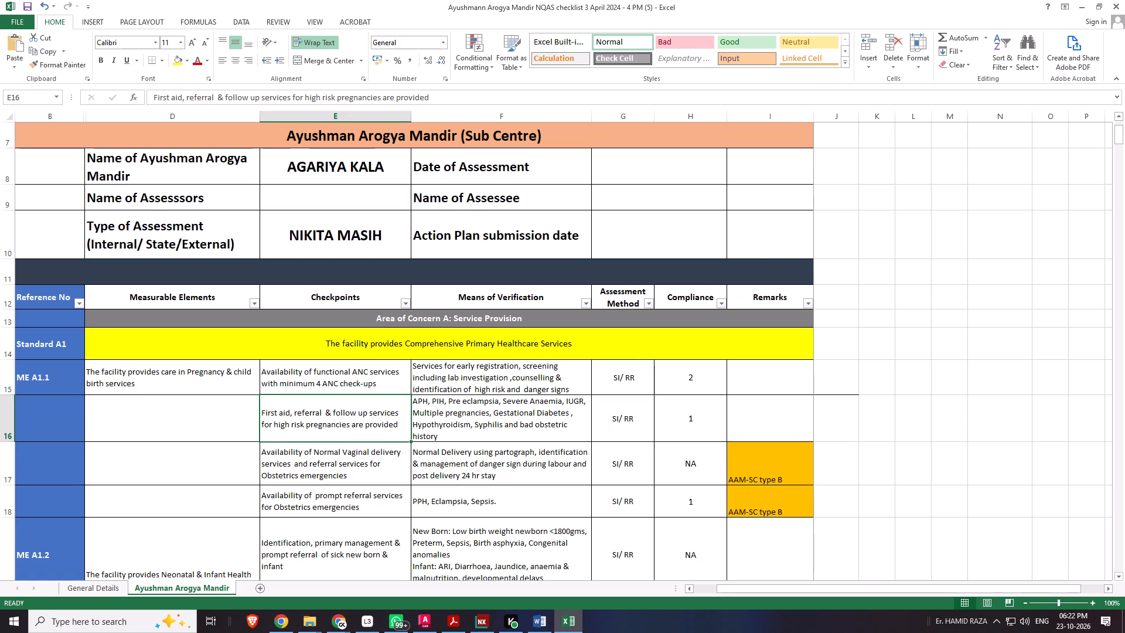
Autofit the heights of rows 16, 17 and 18 in the ME A1.1 block.
{"action": "double_click", "coordinate": [6, 442]}
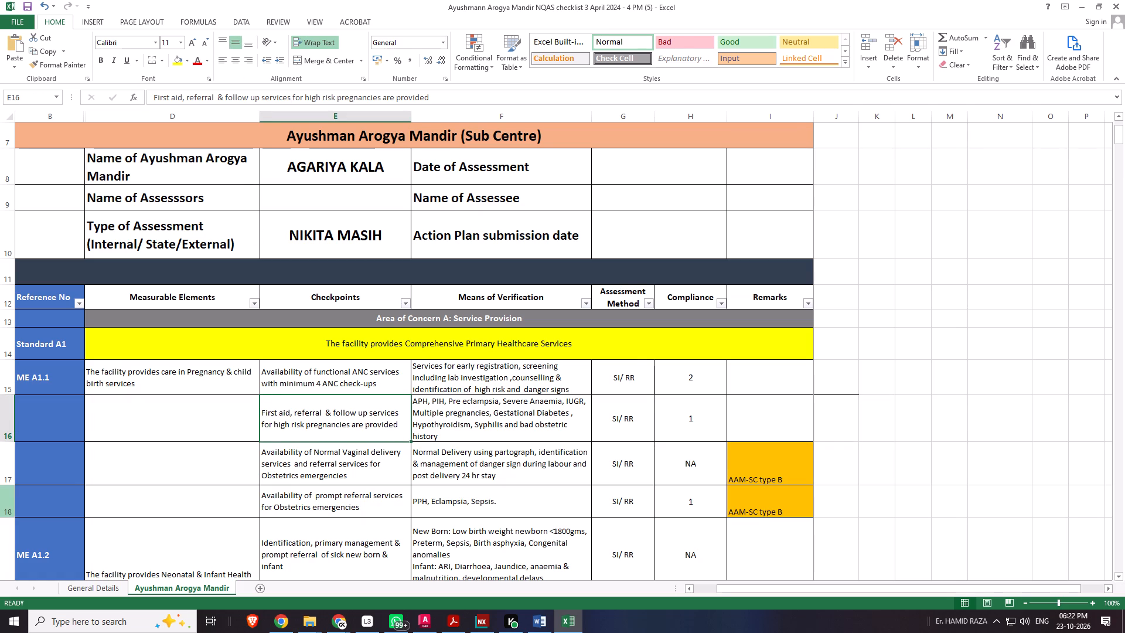
{"action": "double_click", "coordinate": [11, 486]}
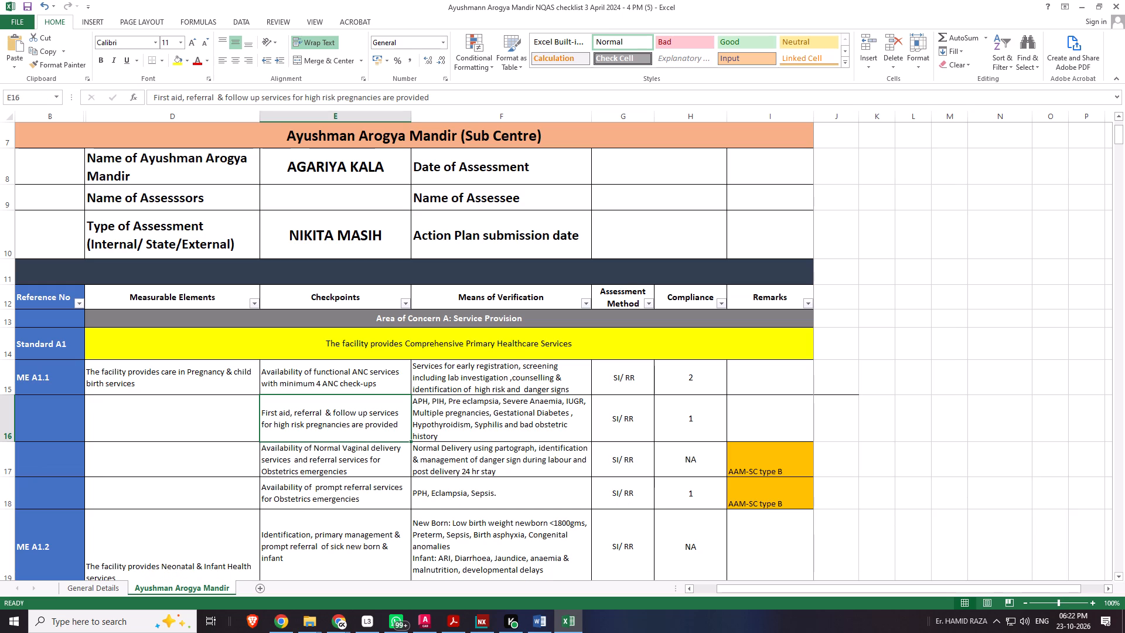
{"action": "double_click", "coordinate": [8, 511]}
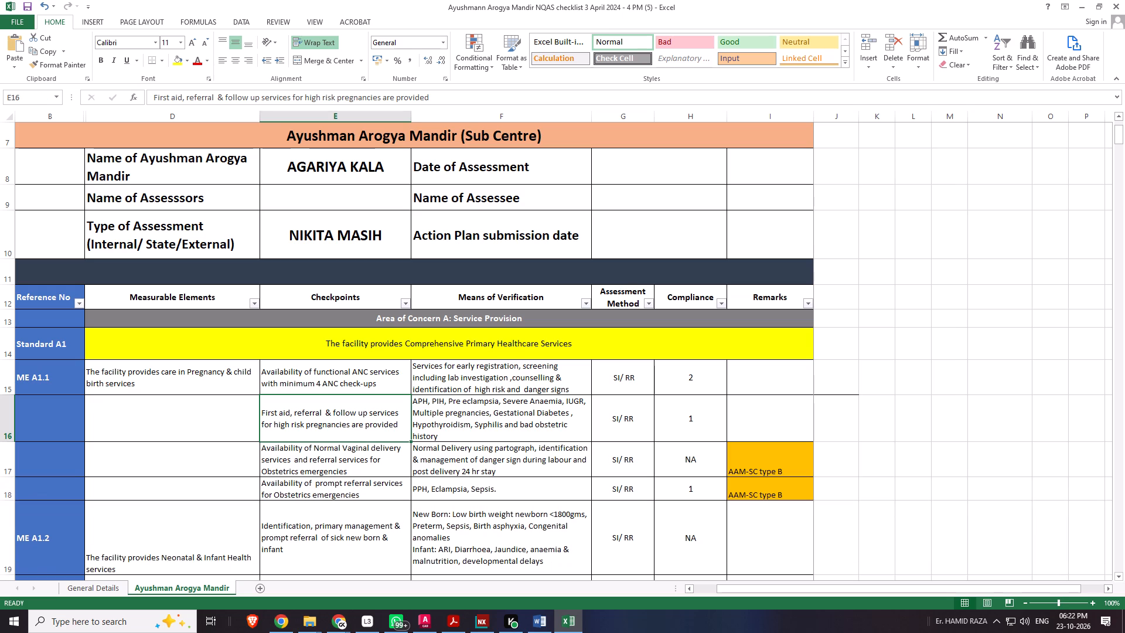
Vertically centre the ME A1.2 Neonatal & Infant Health text in D19 and autofit row 19's height.
{"action": "scroll", "coordinate": [469, 407], "scroll_direction": "down", "scroll_amount": 2}
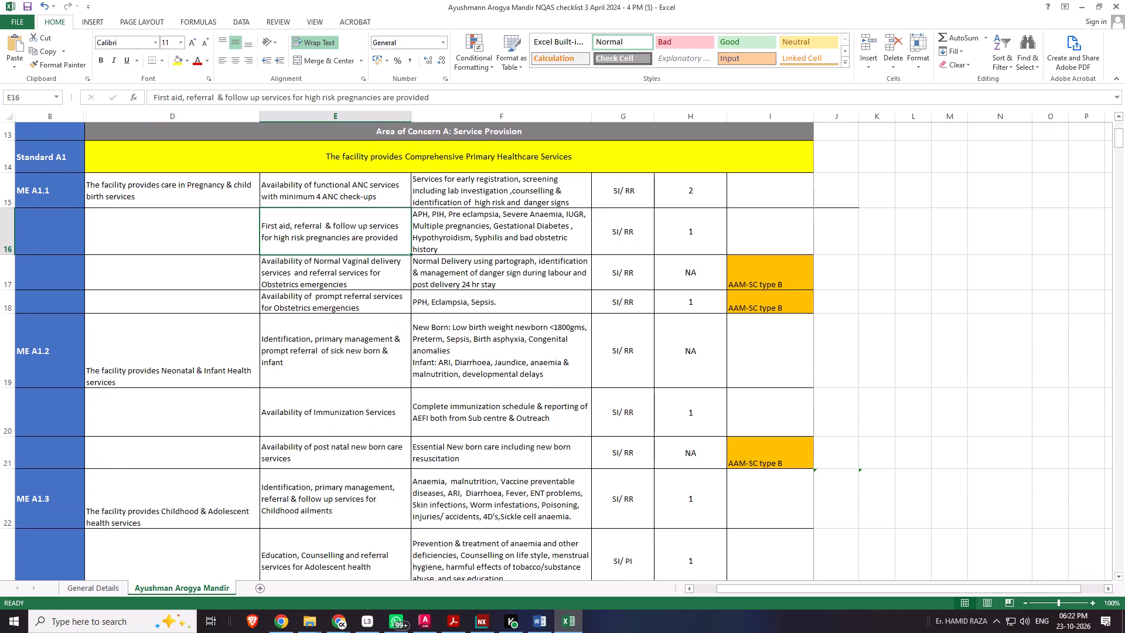
{"action": "left_click", "coordinate": [183, 369]}
{"action": "left_click", "coordinate": [230, 46]}
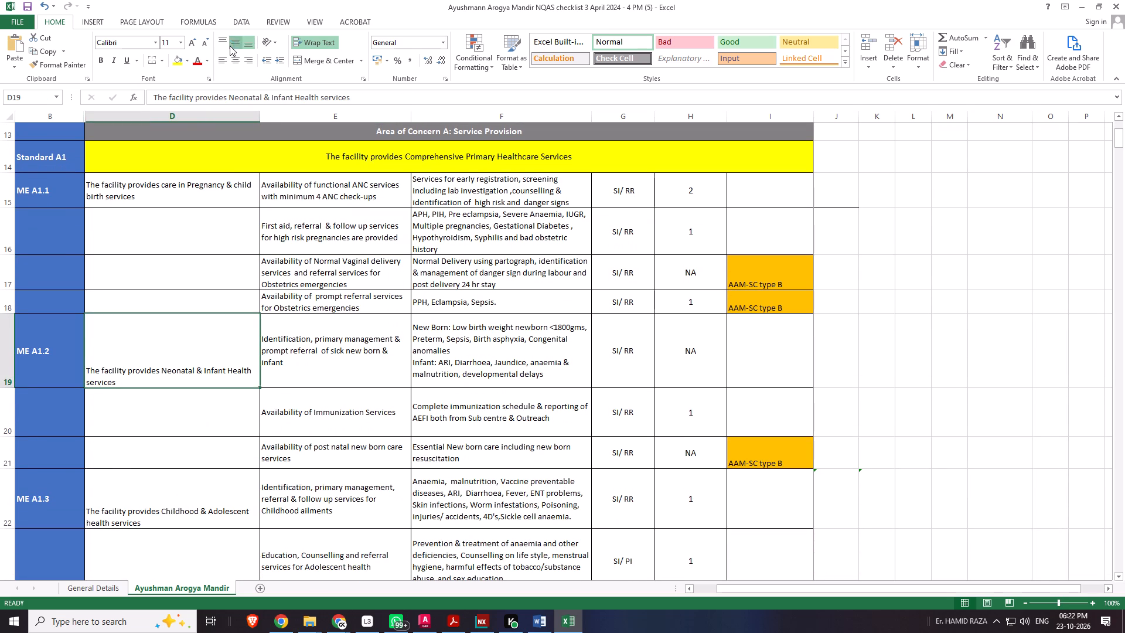
{"action": "double_click", "coordinate": [11, 387]}
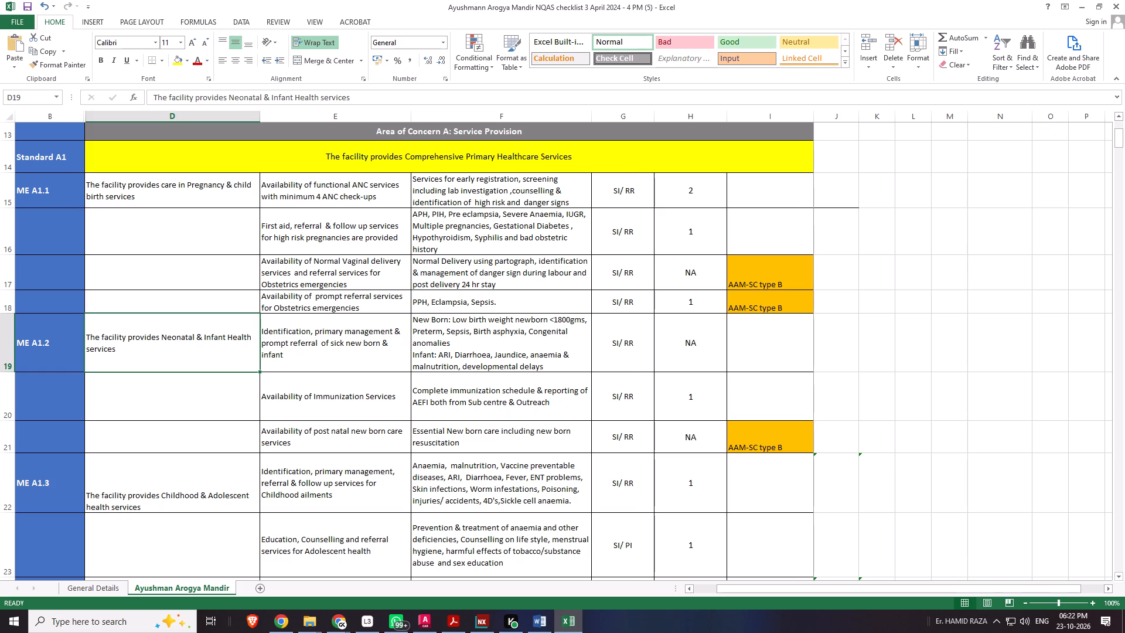
Autofit the heights of rows 20, 21 and 22, from Immunization Services to the first ME A1.3 checkpoint.
{"action": "double_click", "coordinate": [12, 421]}
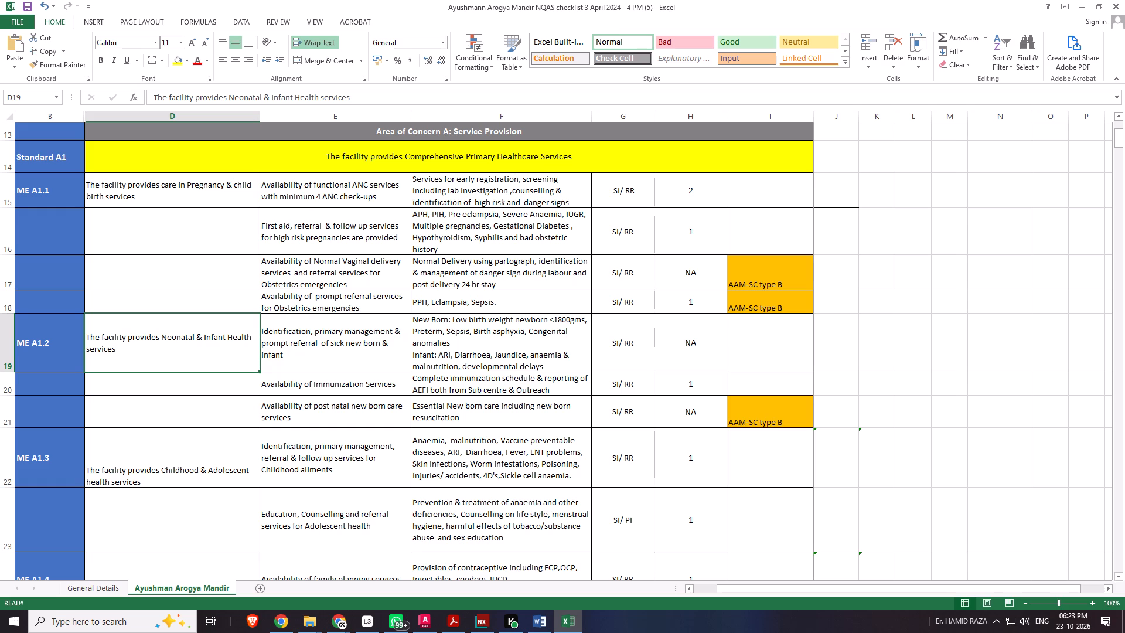
{"action": "double_click", "coordinate": [11, 427]}
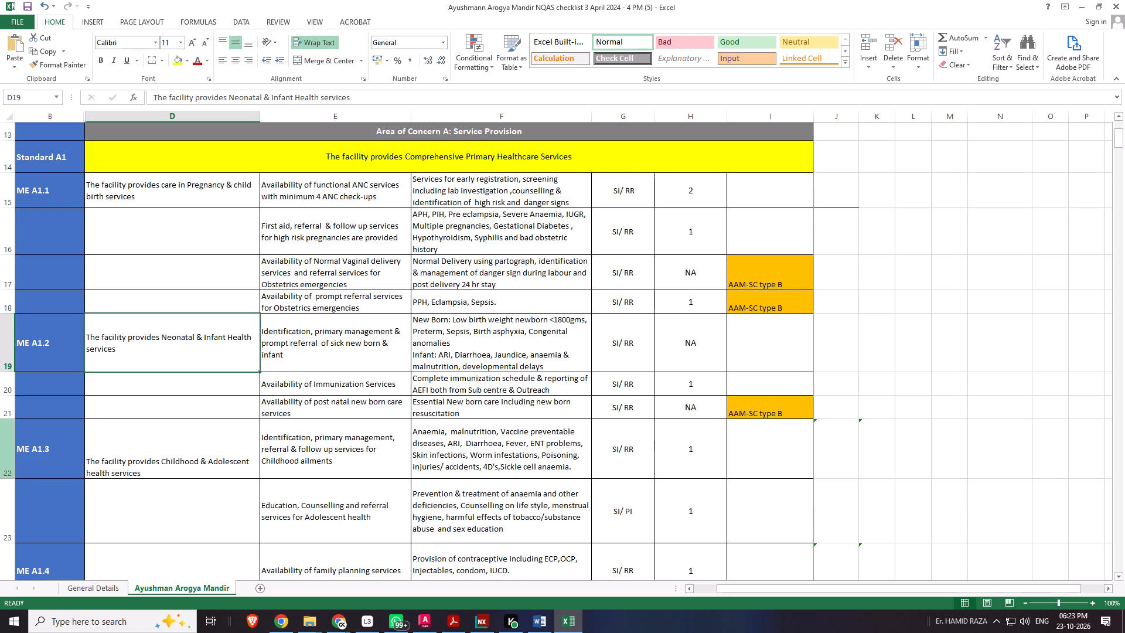
{"action": "double_click", "coordinate": [10, 475]}
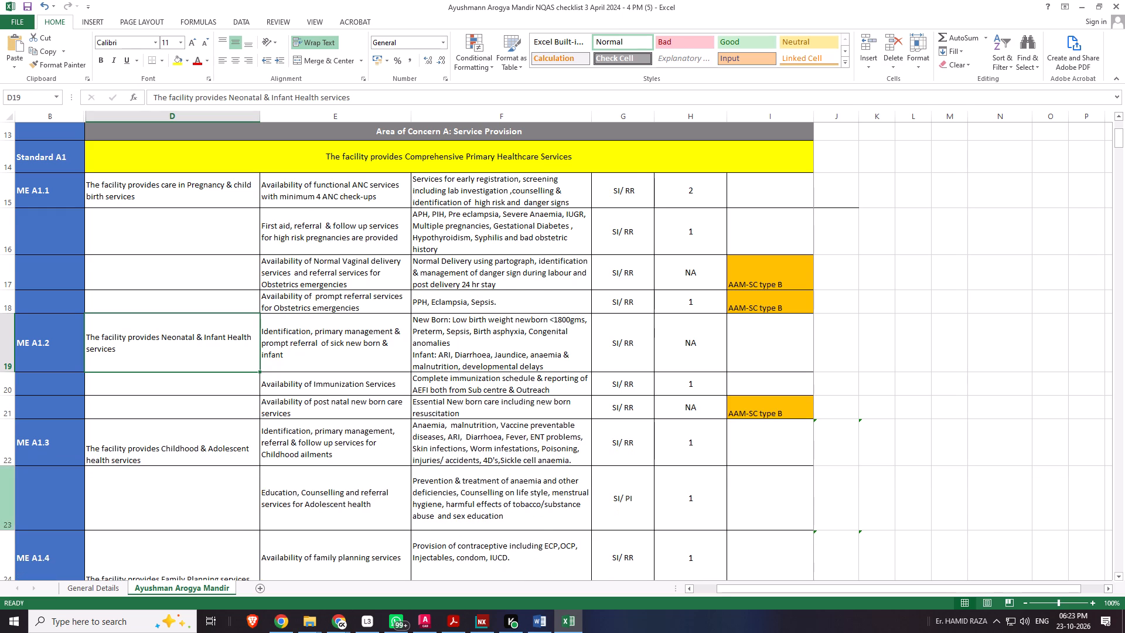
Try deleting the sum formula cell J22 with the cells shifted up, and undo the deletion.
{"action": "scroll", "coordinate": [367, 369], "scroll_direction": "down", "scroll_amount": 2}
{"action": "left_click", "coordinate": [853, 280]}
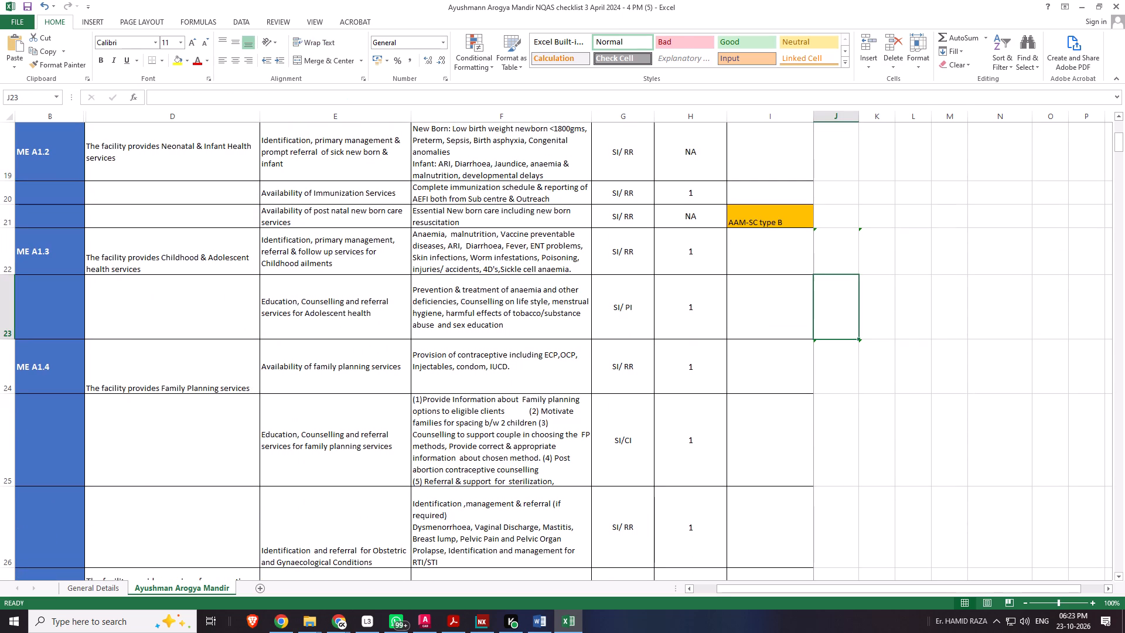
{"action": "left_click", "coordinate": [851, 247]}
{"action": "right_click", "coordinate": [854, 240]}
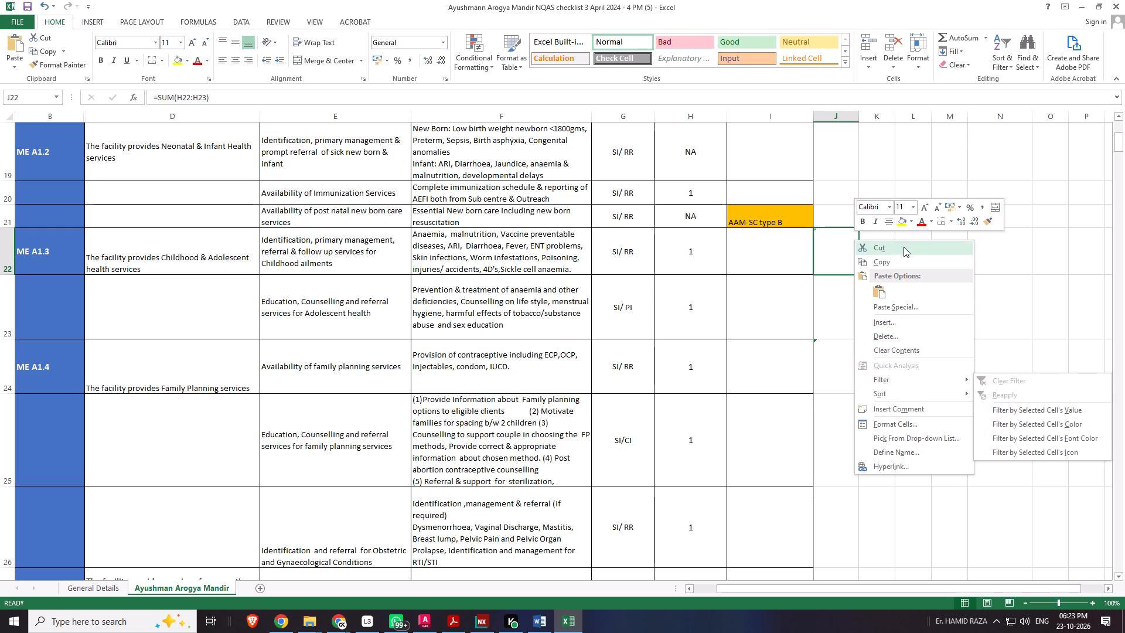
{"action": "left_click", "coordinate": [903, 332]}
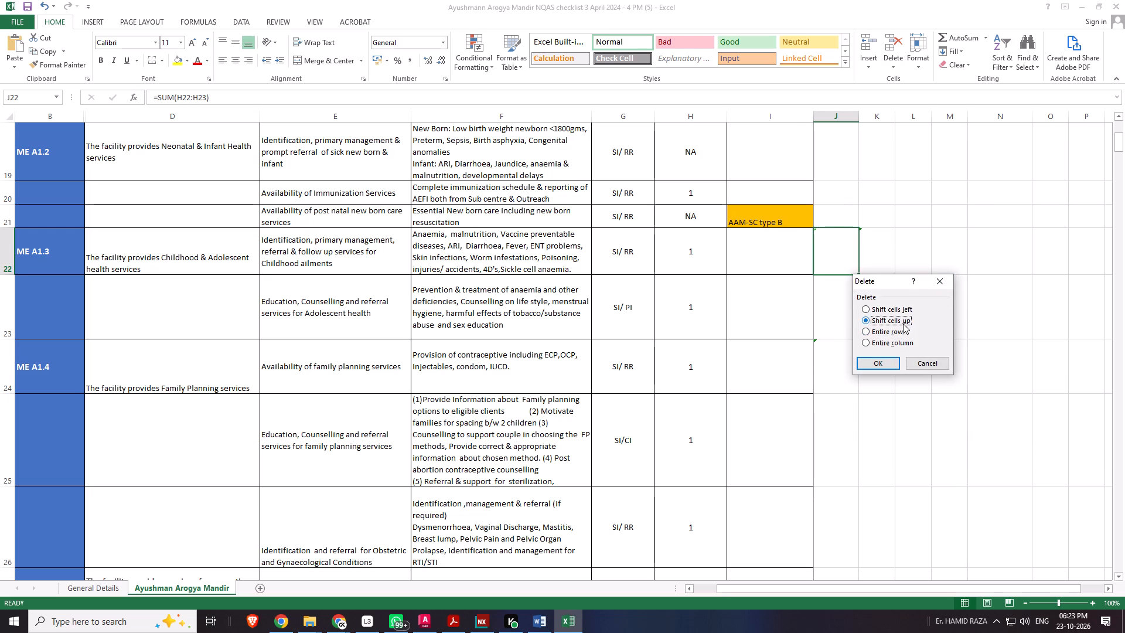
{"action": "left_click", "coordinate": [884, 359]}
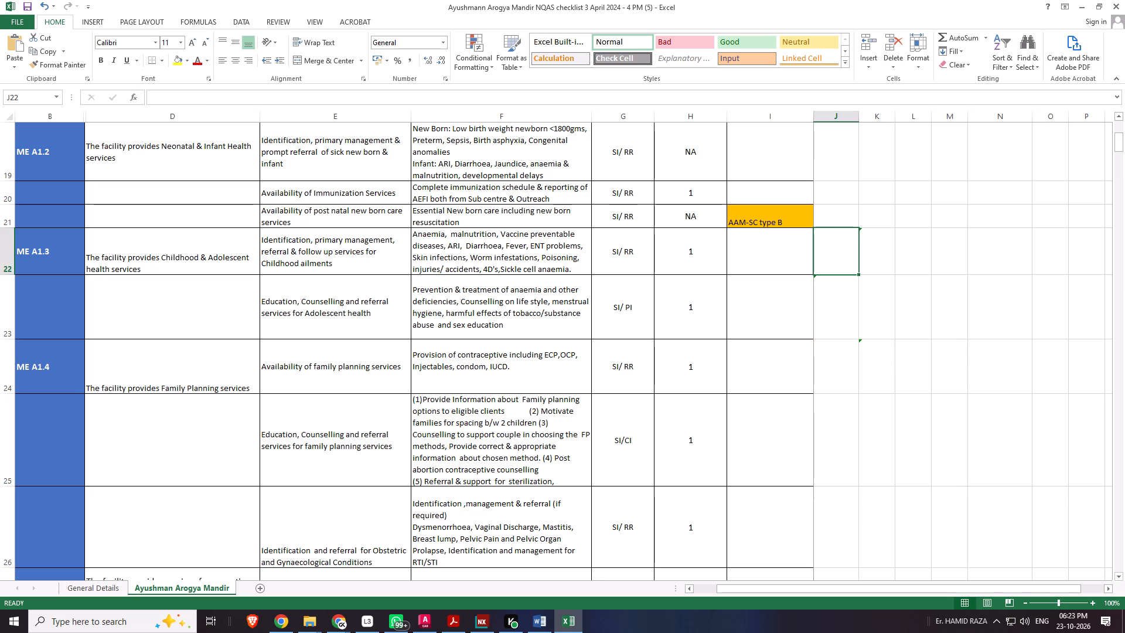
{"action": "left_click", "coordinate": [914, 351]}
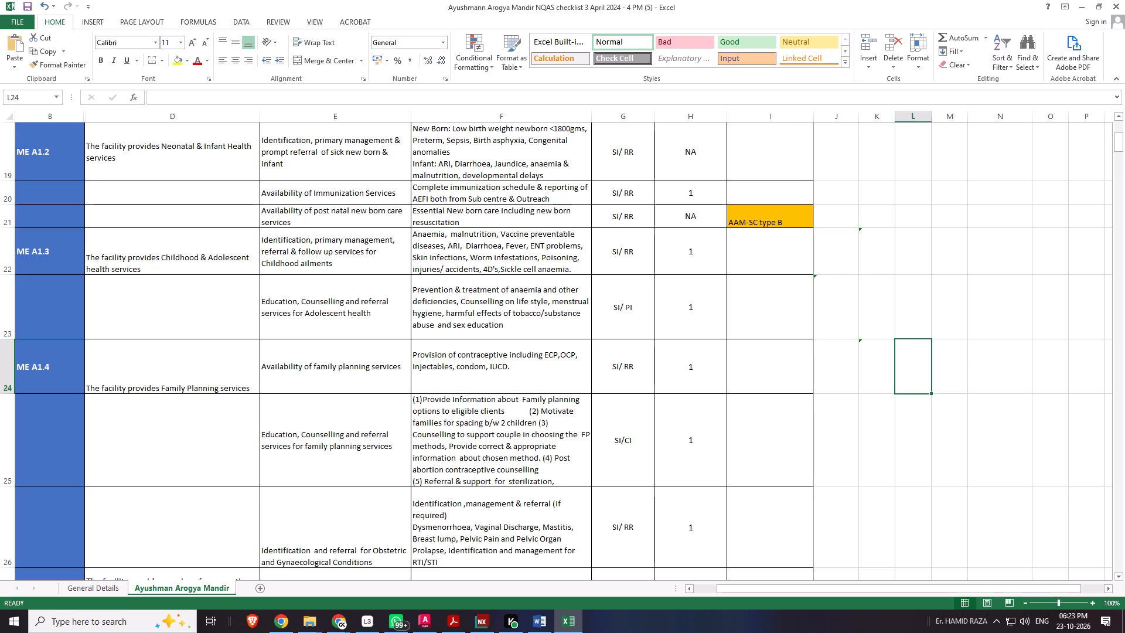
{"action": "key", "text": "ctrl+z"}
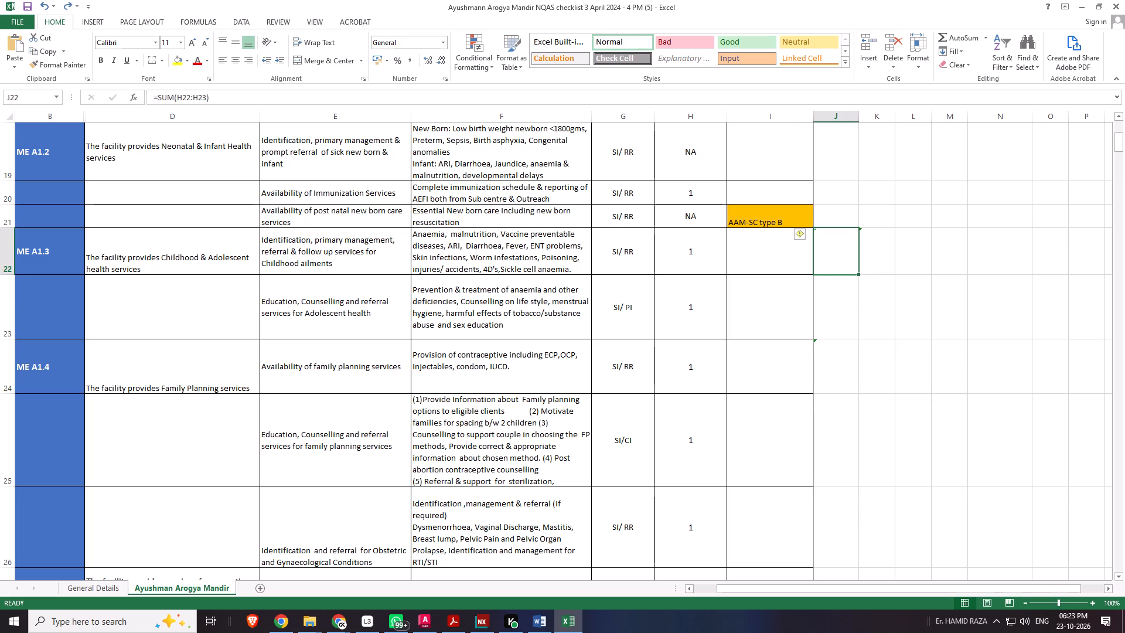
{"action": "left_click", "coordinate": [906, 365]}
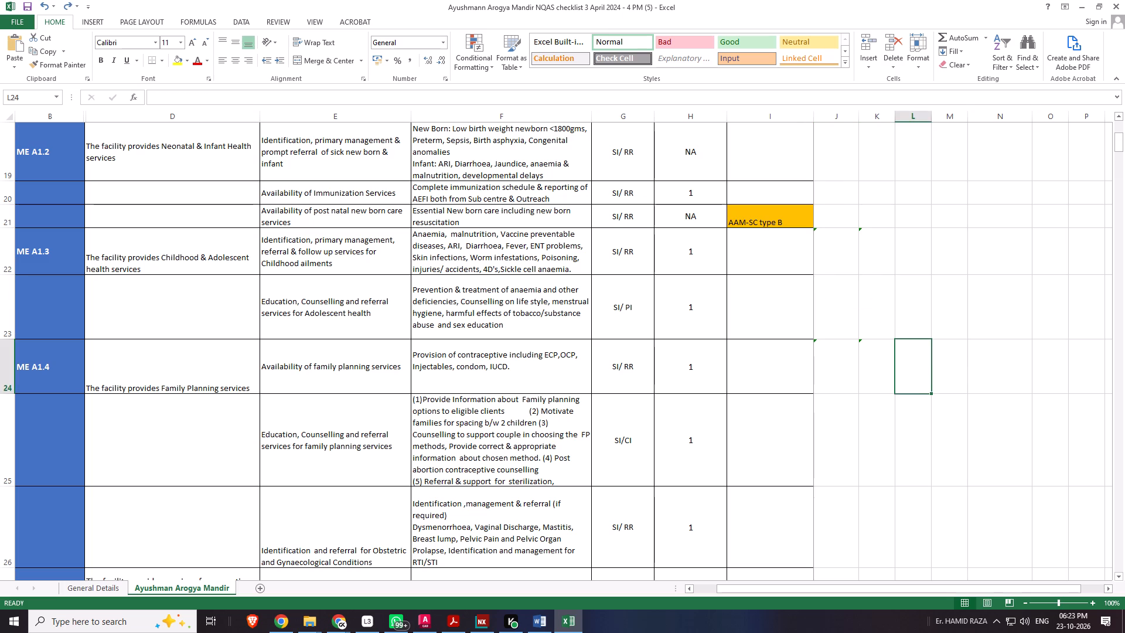
Autofit the height of row 23, the Adolescent health counselling checkpoint.
{"action": "double_click", "coordinate": [8, 339]}
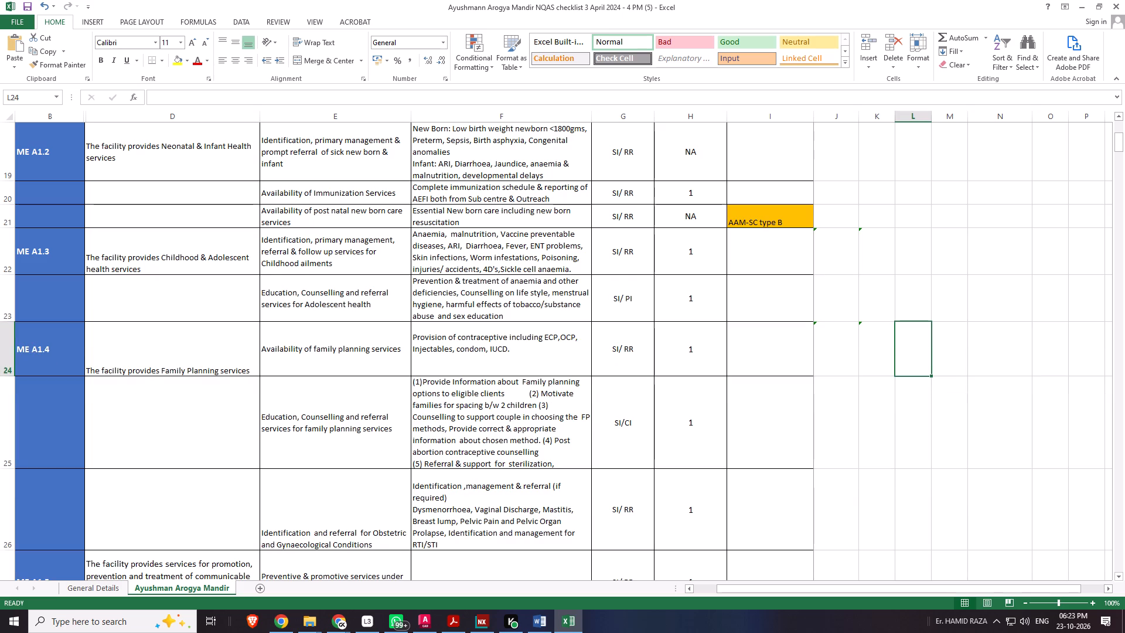
Vertically centre the ME A1.4 Family Planning services text in D24 and autofit row 24's height.
{"action": "left_click", "coordinate": [145, 376]}
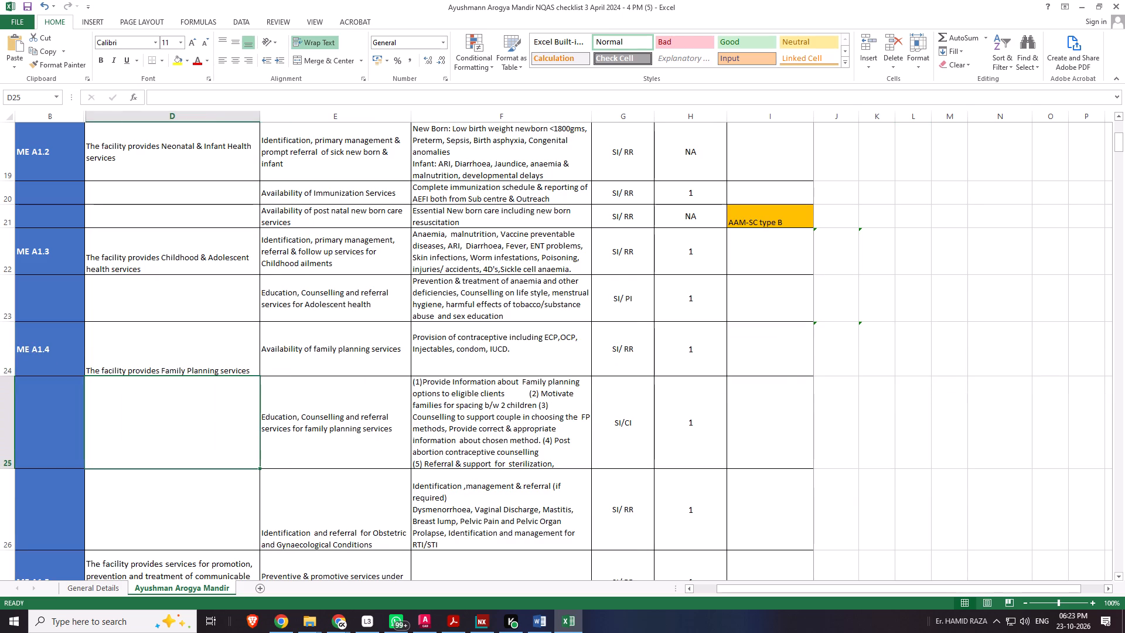
{"action": "left_click", "coordinate": [149, 347]}
{"action": "left_click", "coordinate": [235, 45]}
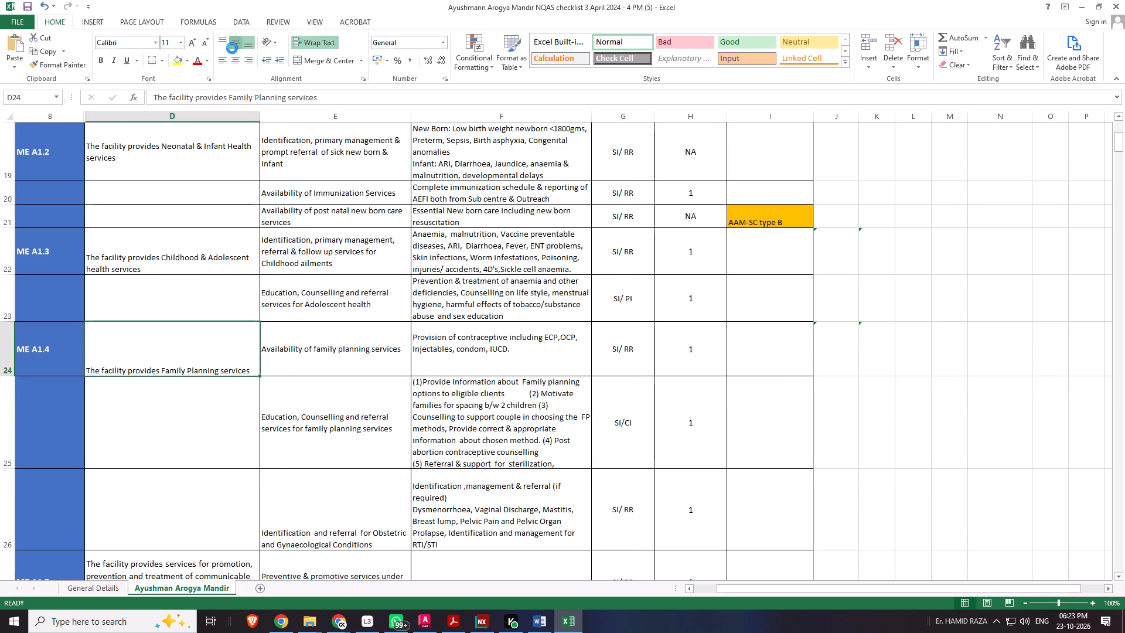
{"action": "double_click", "coordinate": [12, 379]}
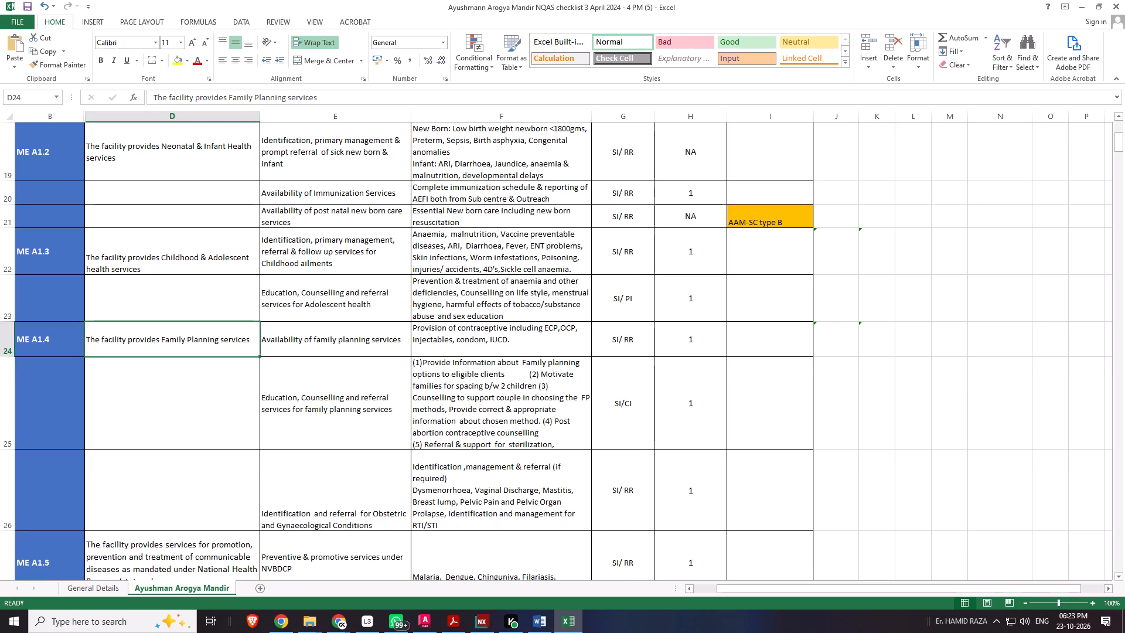
Vertically centre the Obstetric and Gynaecological Conditions checkpoint and its means of verification in E26:F26, and autofit row 26's height.
{"action": "scroll", "coordinate": [366, 417], "scroll_direction": "down", "scroll_amount": 1}
{"action": "left_click_drag", "start_coordinate": [521, 383], "coordinate": [376, 383]}
{"action": "double_click", "coordinate": [364, 383]}
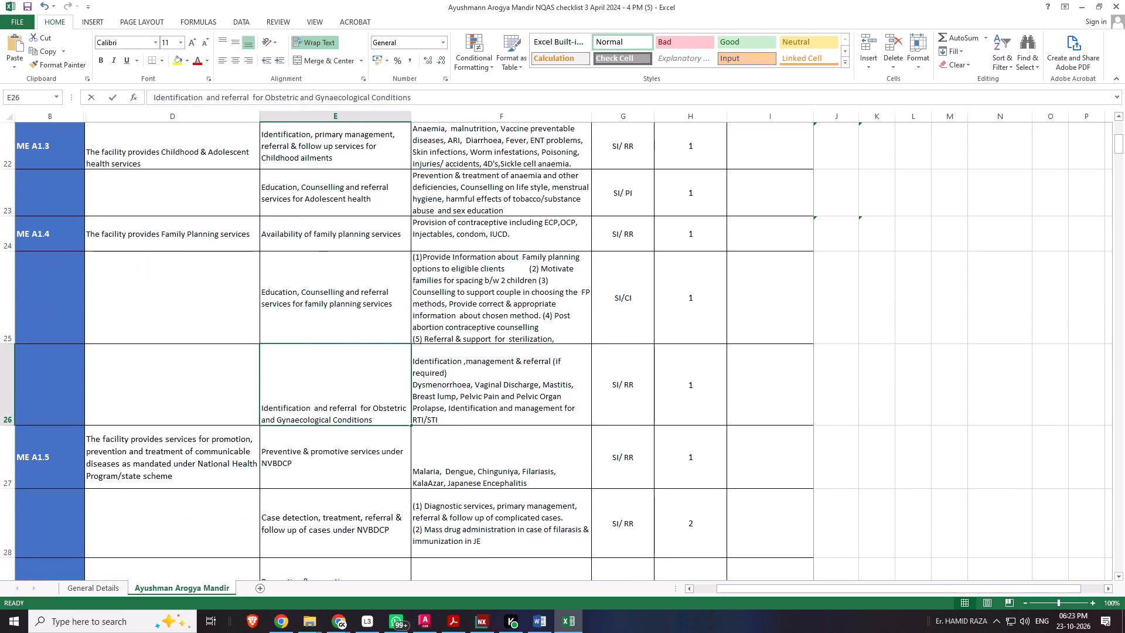
{"action": "left_click_drag", "start_coordinate": [477, 397], "coordinate": [373, 394]}
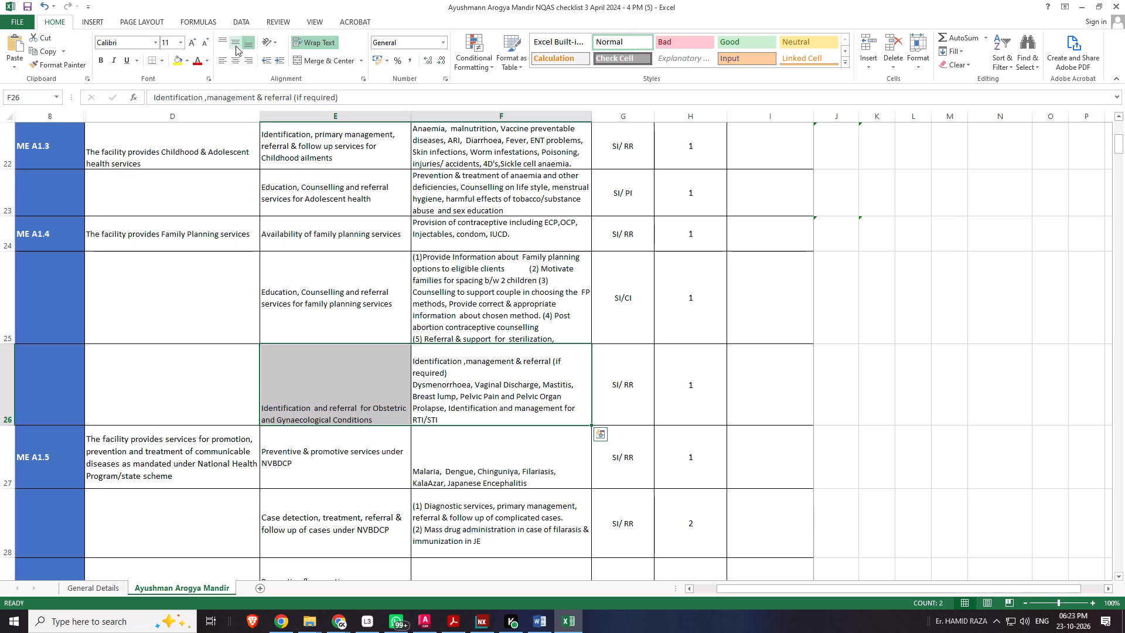
{"action": "left_click", "coordinate": [236, 46]}
{"action": "double_click", "coordinate": [6, 424]}
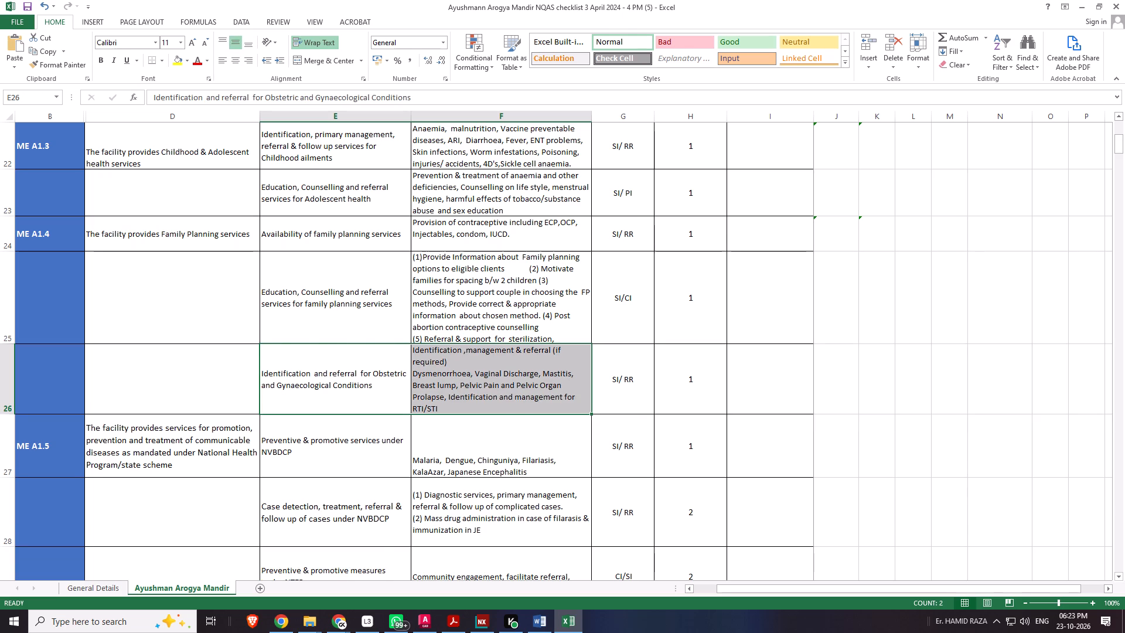
Autofit the heights of rows 27 to 29 and 31 to 33 in the ME A1.5 block.
{"action": "scroll", "coordinate": [428, 435], "scroll_direction": "down", "scroll_amount": 1}
{"action": "double_click", "coordinate": [11, 348]}
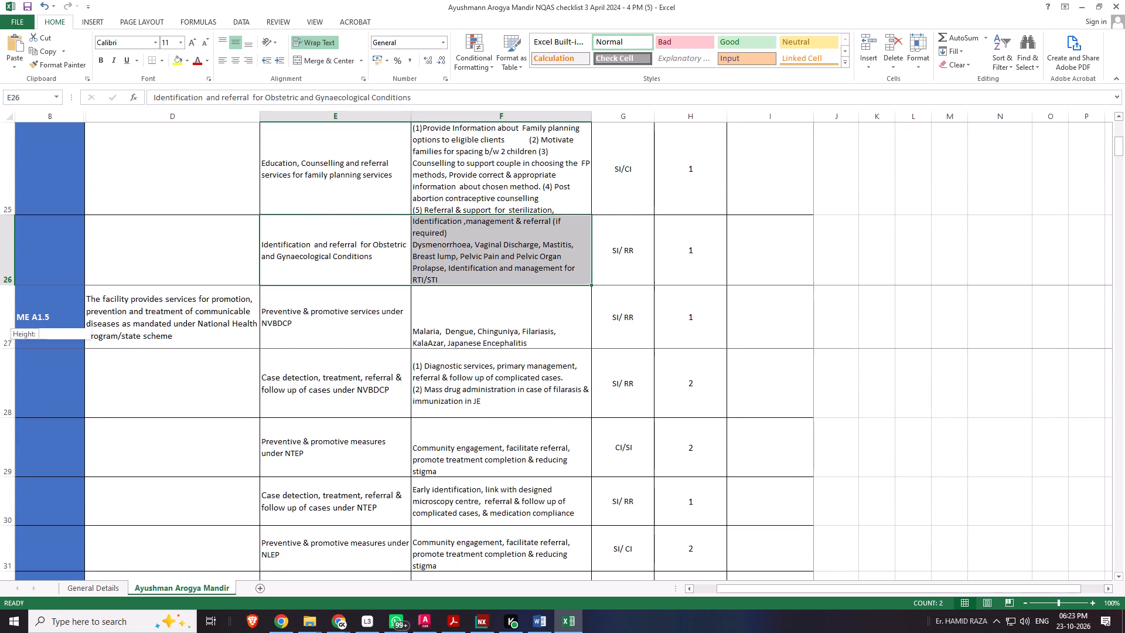
{"action": "double_click", "coordinate": [7, 404]}
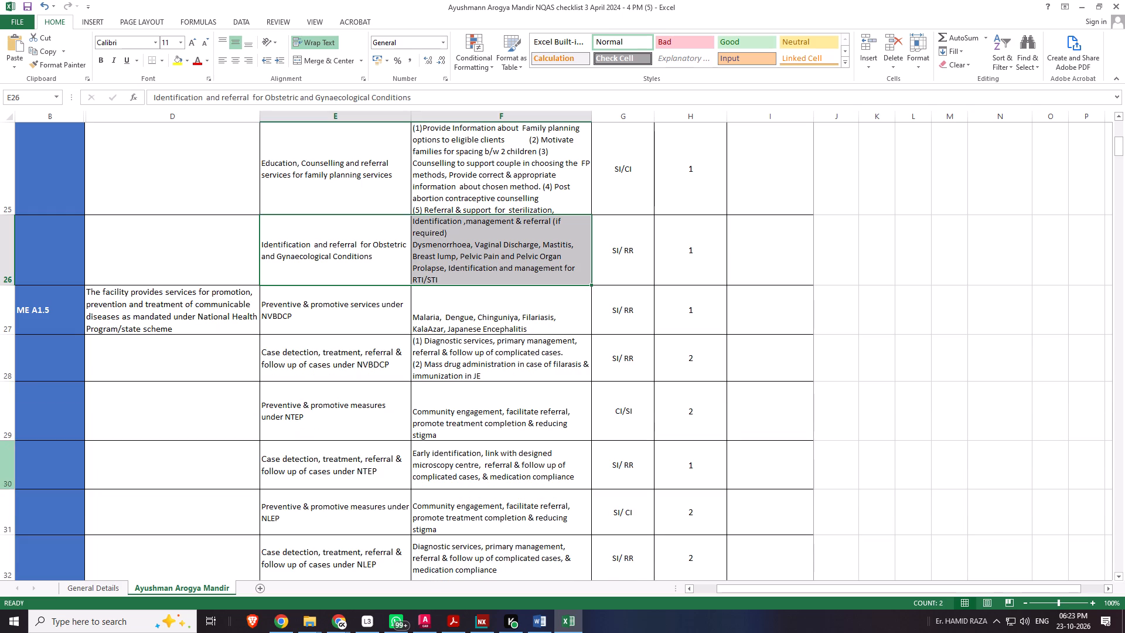
{"action": "double_click", "coordinate": [6, 442]}
{"action": "scroll", "coordinate": [322, 372], "scroll_direction": "down", "scroll_amount": 1}
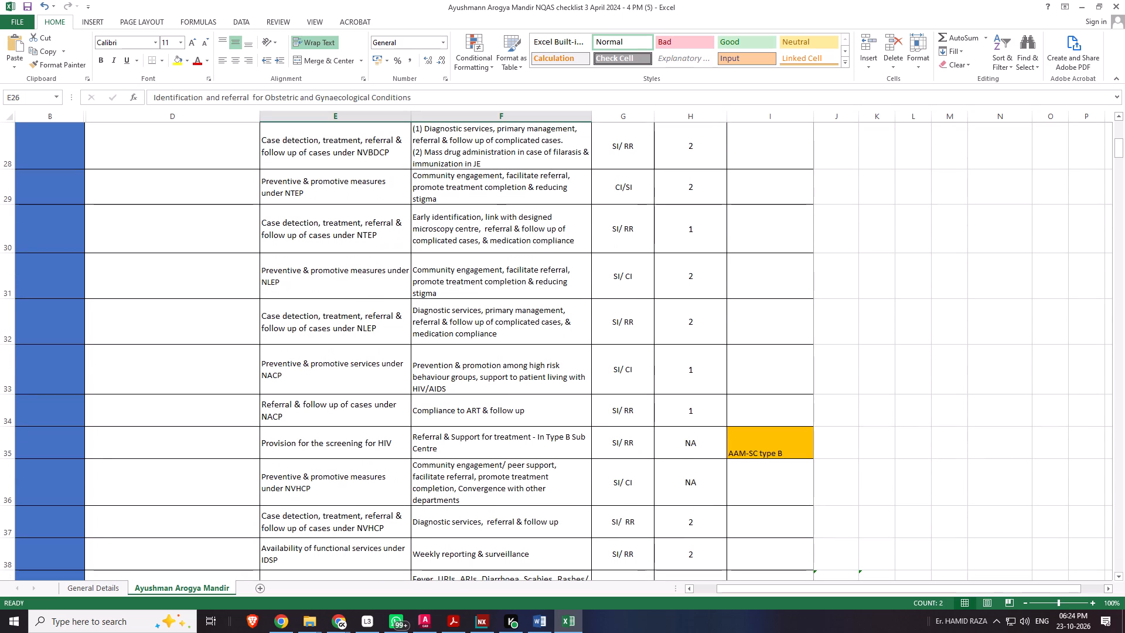
{"action": "double_click", "coordinate": [12, 343]}
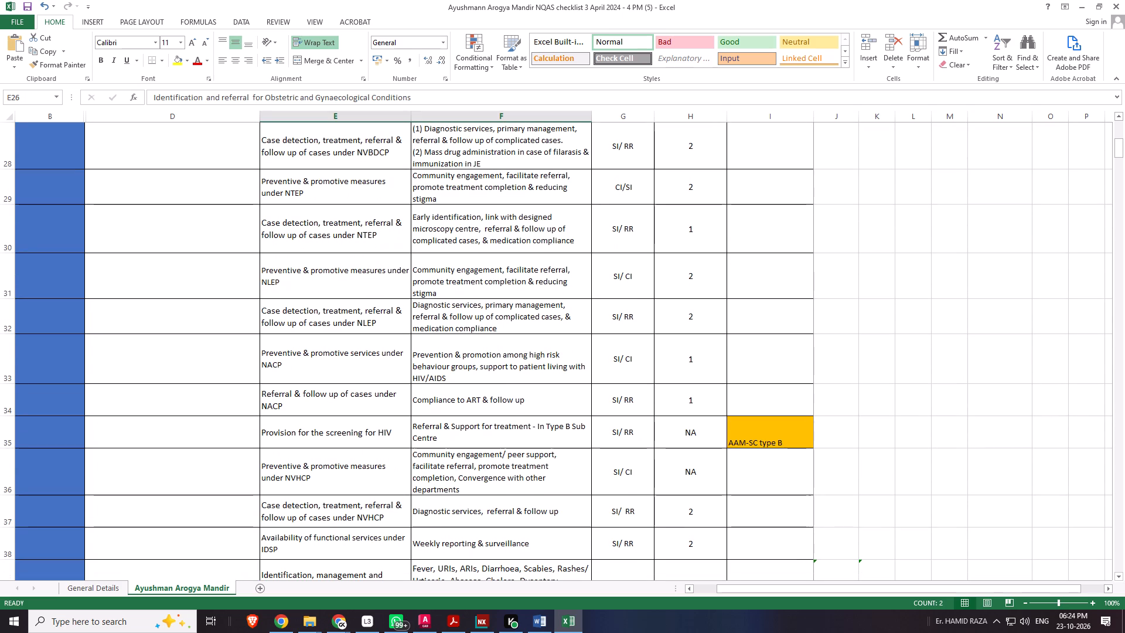
{"action": "double_click", "coordinate": [11, 299]}
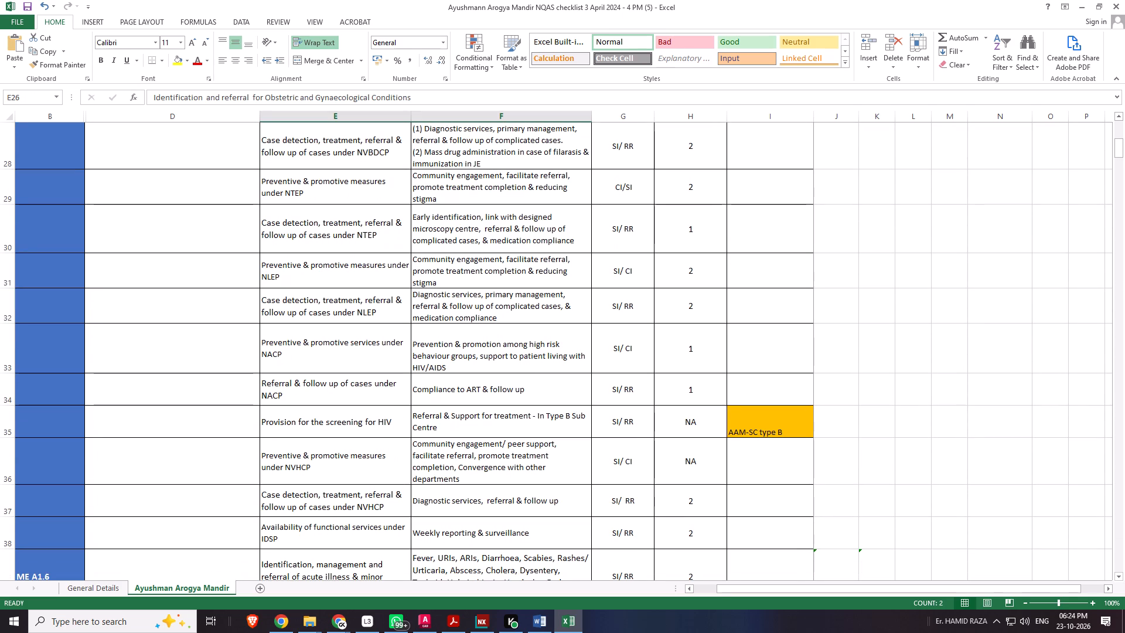
{"action": "double_click", "coordinate": [12, 374]}
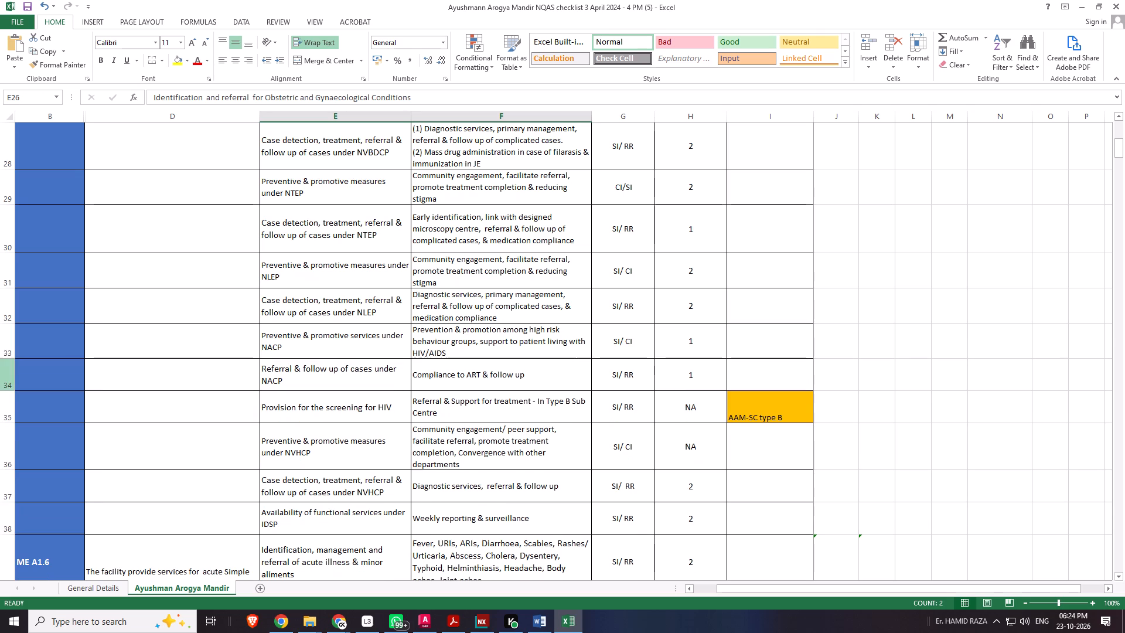
Autofit the heights of rows 35 to 39, from the HIV screening checkpoint to the first ME A1.6 checkpoint.
{"action": "scroll", "coordinate": [213, 346], "scroll_direction": "down", "scroll_amount": 1}
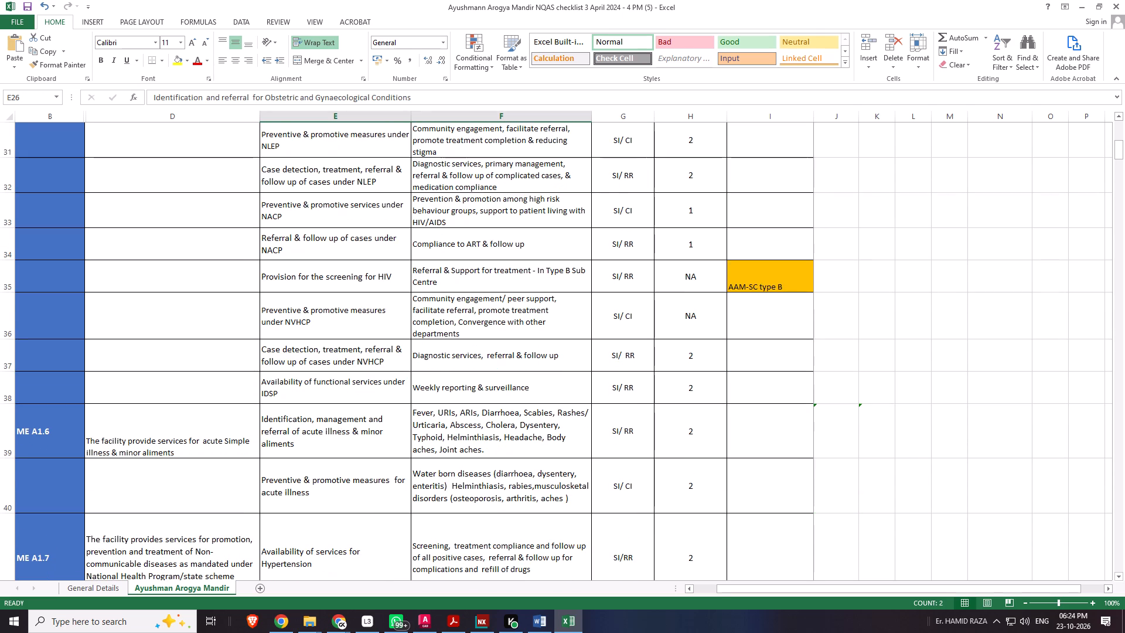
{"action": "double_click", "coordinate": [11, 291]}
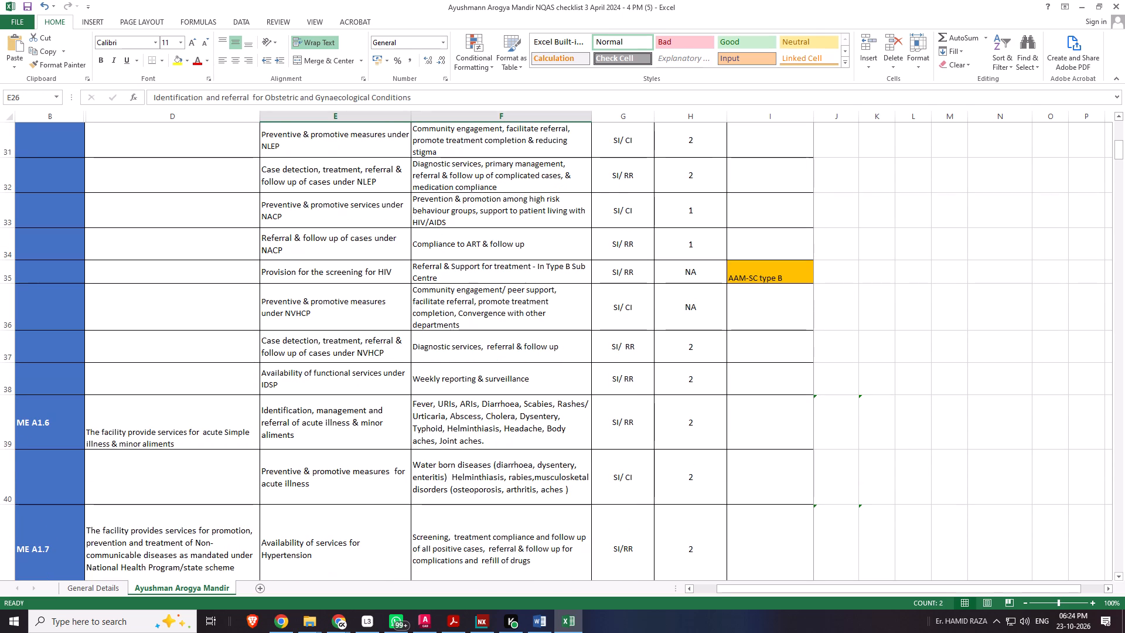
{"action": "double_click", "coordinate": [8, 329]}
{"action": "double_click", "coordinate": [8, 361]}
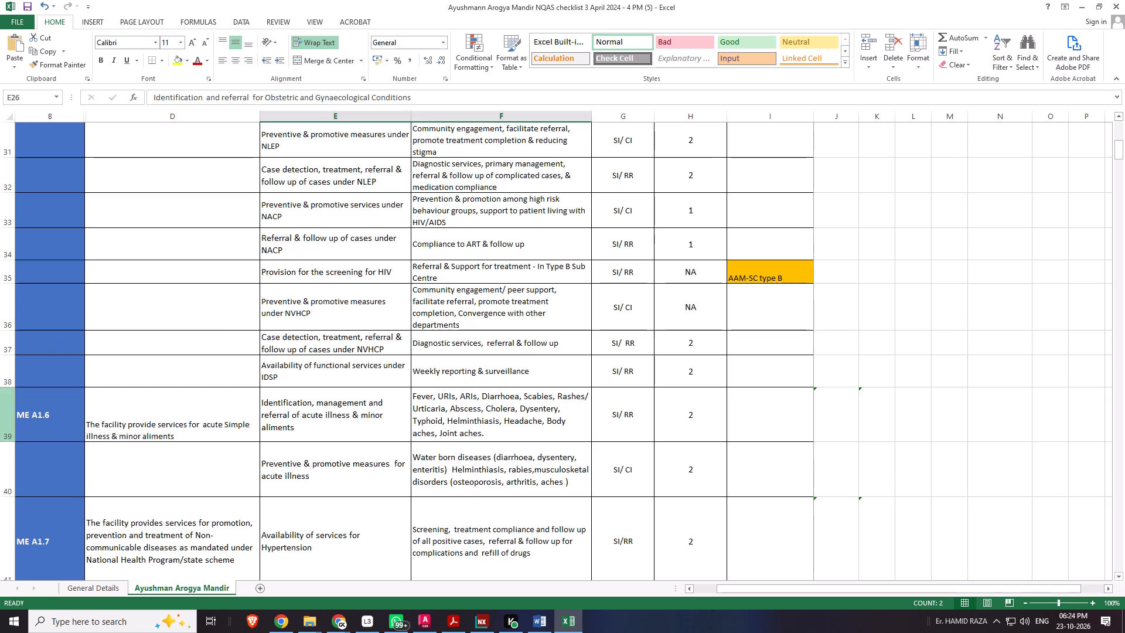
{"action": "double_click", "coordinate": [10, 385]}
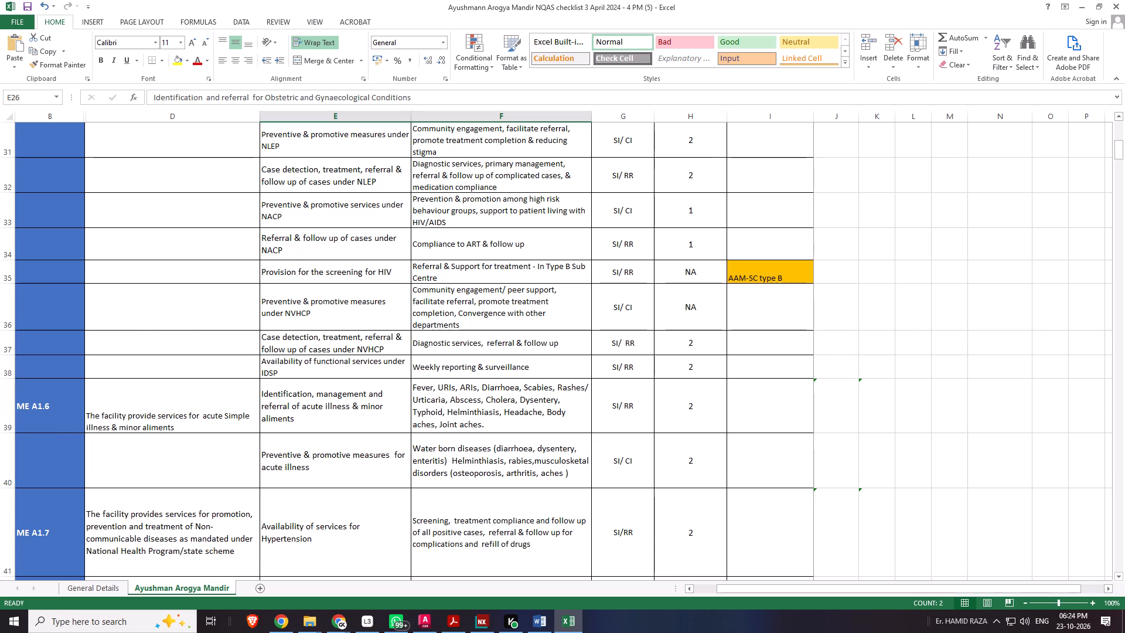
{"action": "double_click", "coordinate": [11, 434]}
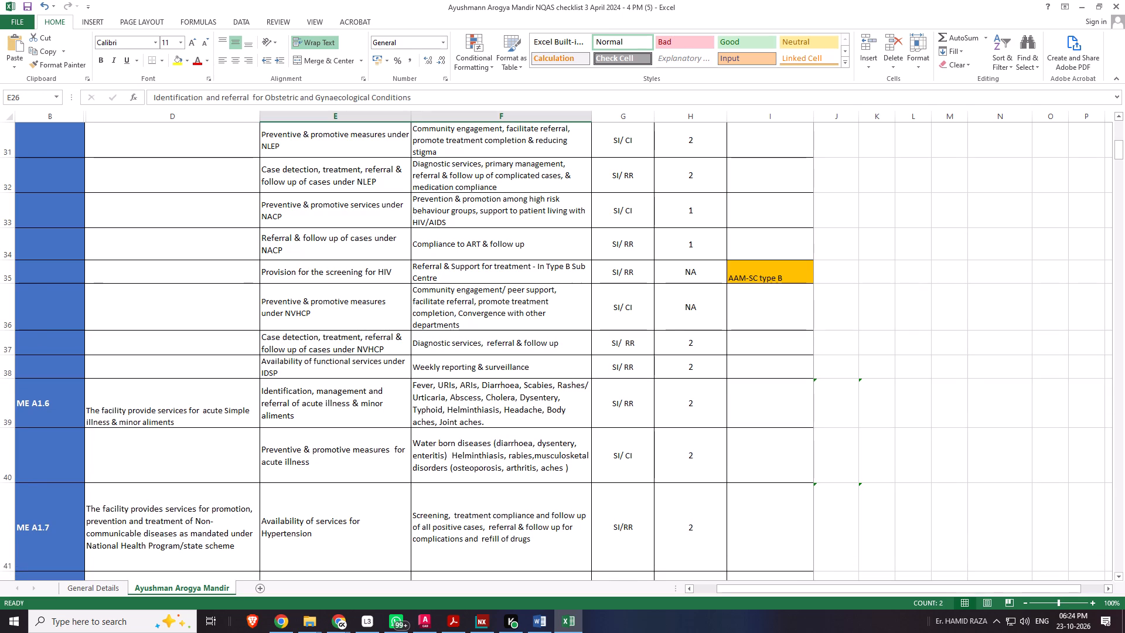
Autofit the heights of rows 40 to 43, from the acute illness preventive measures to the NAFLD checkpoint.
{"action": "double_click", "coordinate": [9, 484]}
{"action": "double_click", "coordinate": [14, 479]}
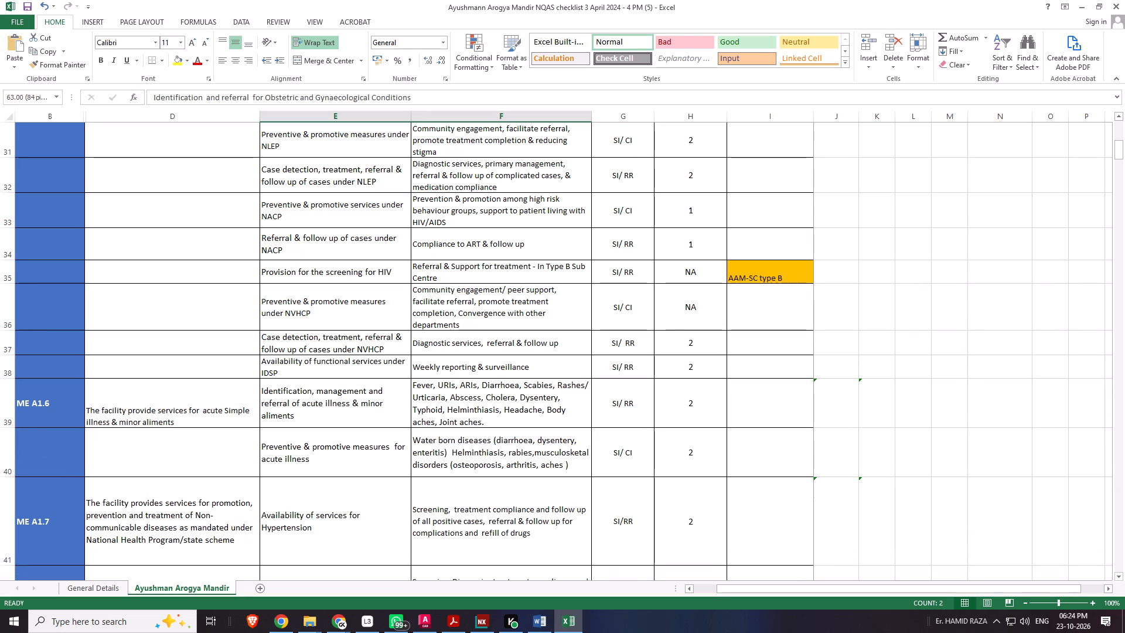
{"action": "scroll", "coordinate": [419, 370], "scroll_direction": "down", "scroll_amount": 2}
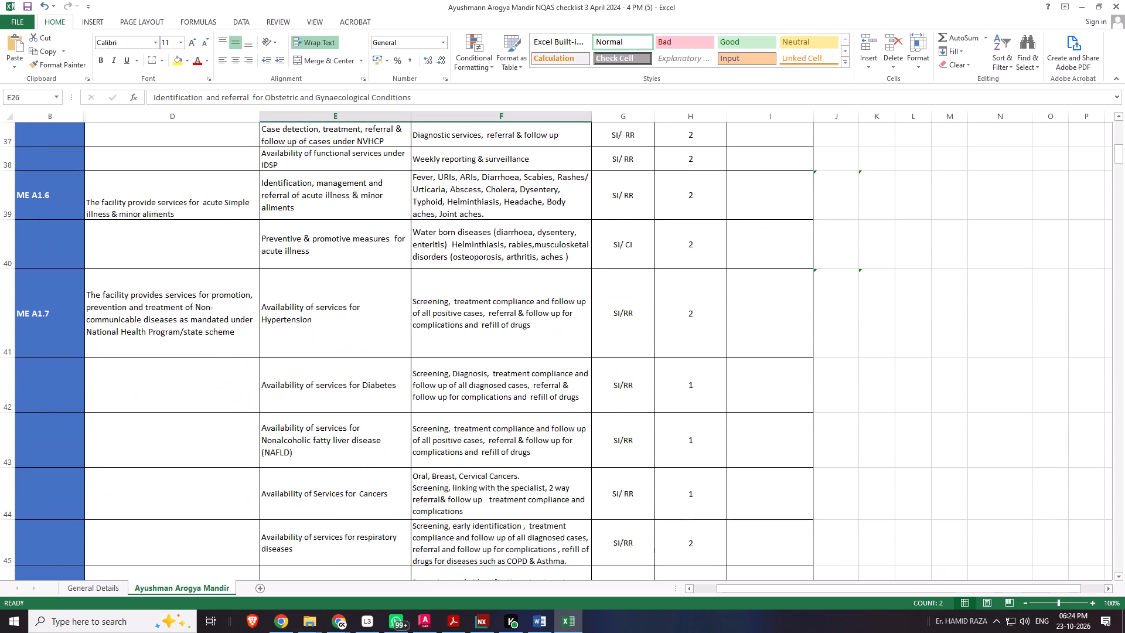
{"action": "double_click", "coordinate": [12, 359]}
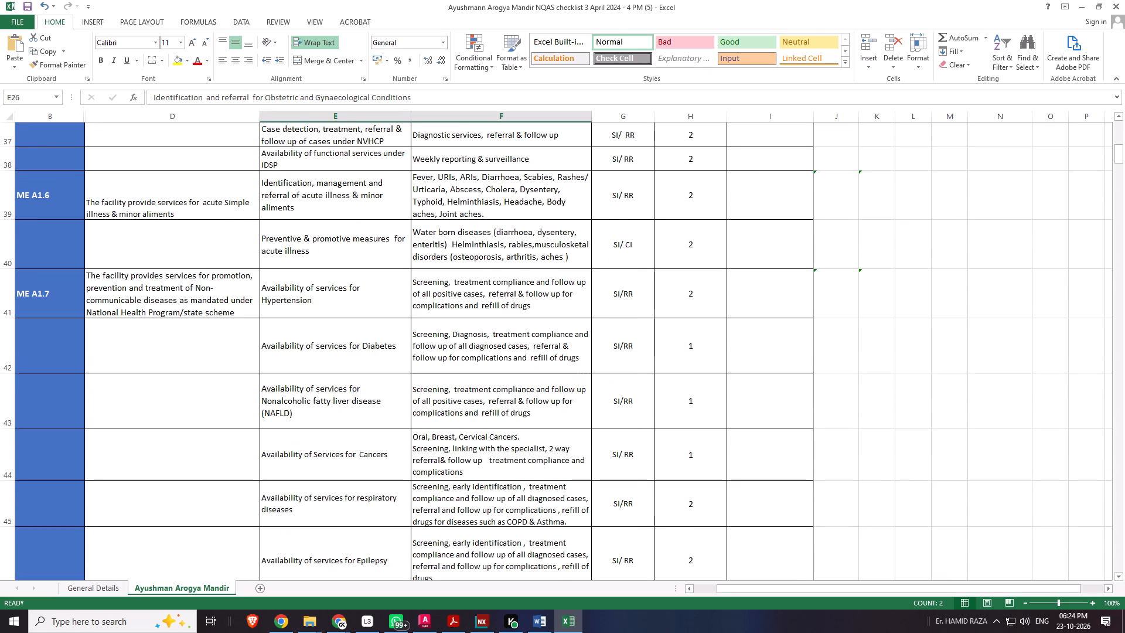
{"action": "double_click", "coordinate": [12, 373]}
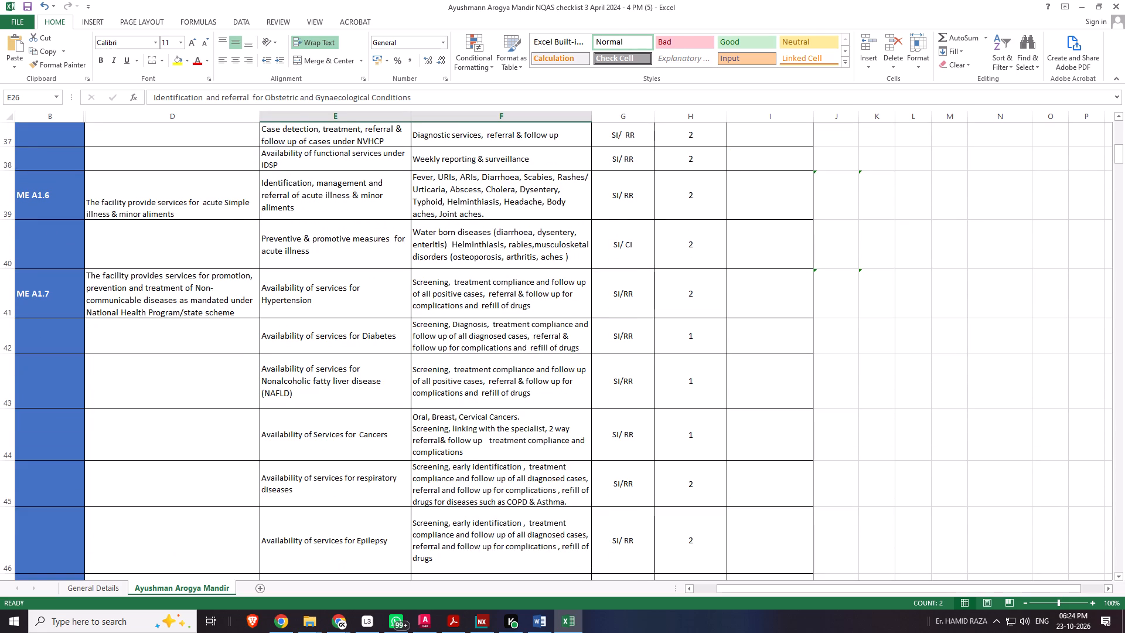
{"action": "double_click", "coordinate": [9, 408]}
Autofit the heights of row 44 and rows 46 to 48, covering the Cancers, Epilepsy, locally prevalent diseases and NCD preventive checkpoints.
{"action": "scroll", "coordinate": [587, 271], "scroll_direction": "down", "scroll_amount": 1}
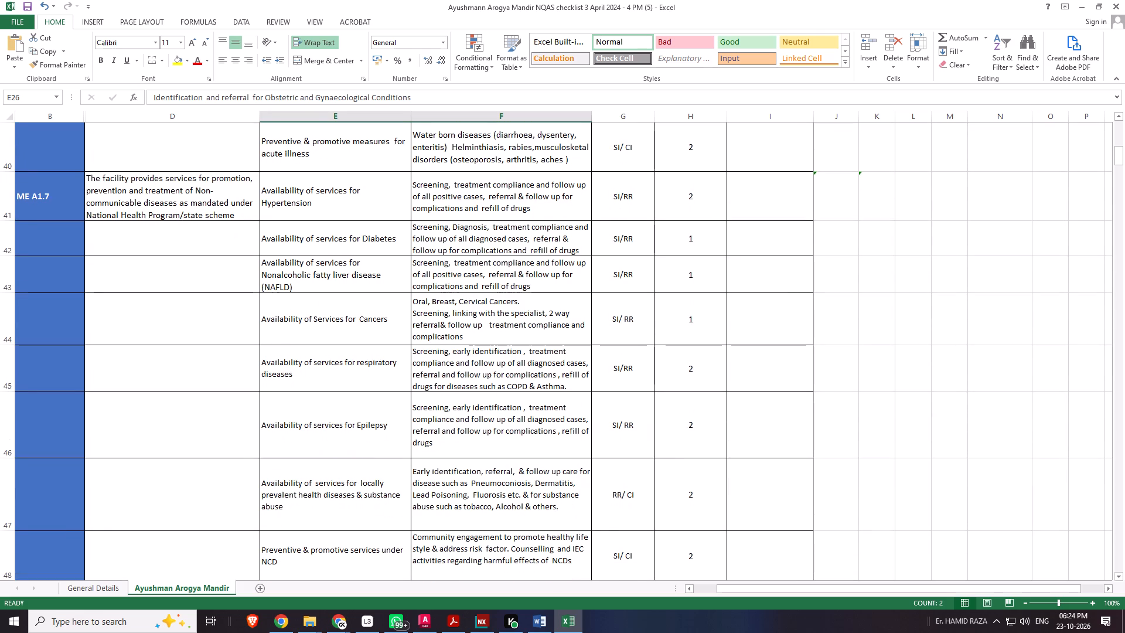
{"action": "double_click", "coordinate": [11, 343]}
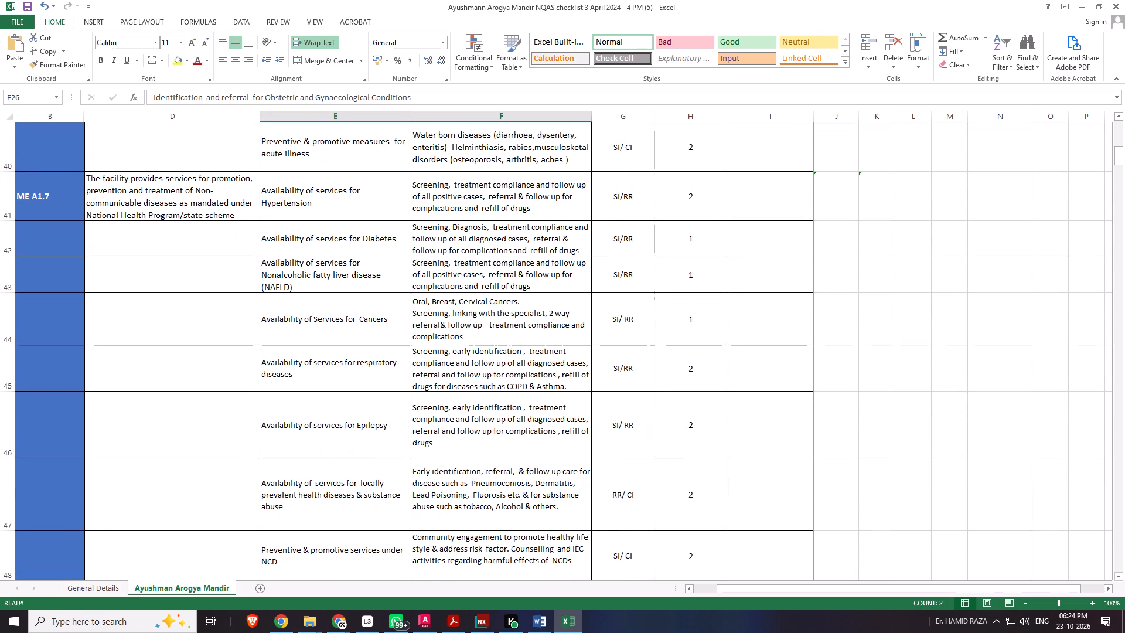
{"action": "scroll", "coordinate": [371, 269], "scroll_direction": "down", "scroll_amount": 1}
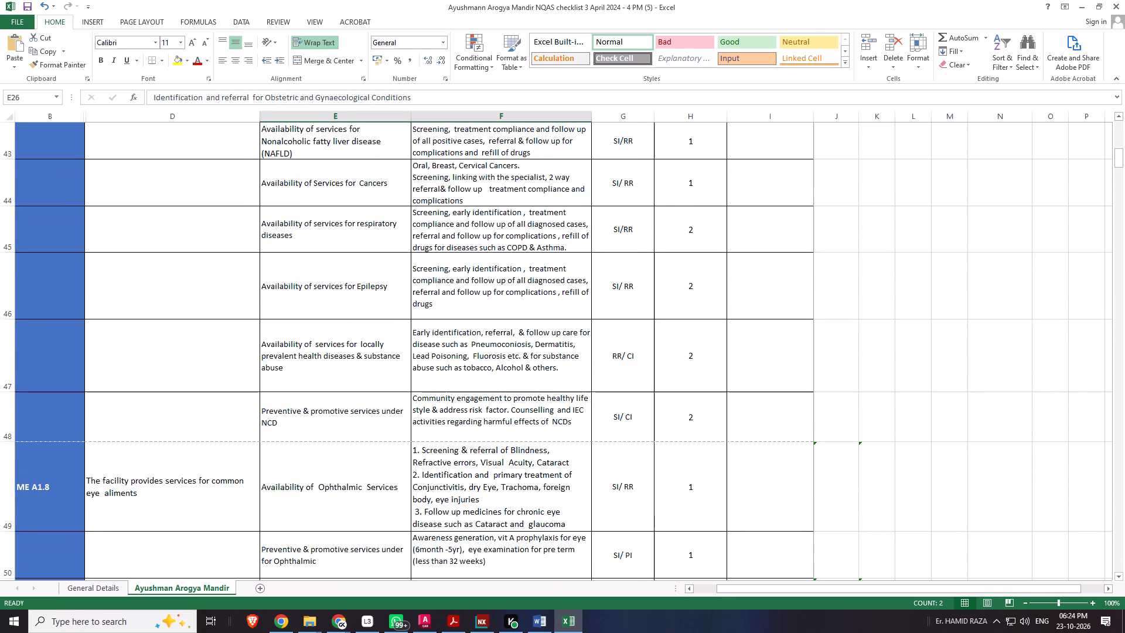
{"action": "double_click", "coordinate": [11, 318]}
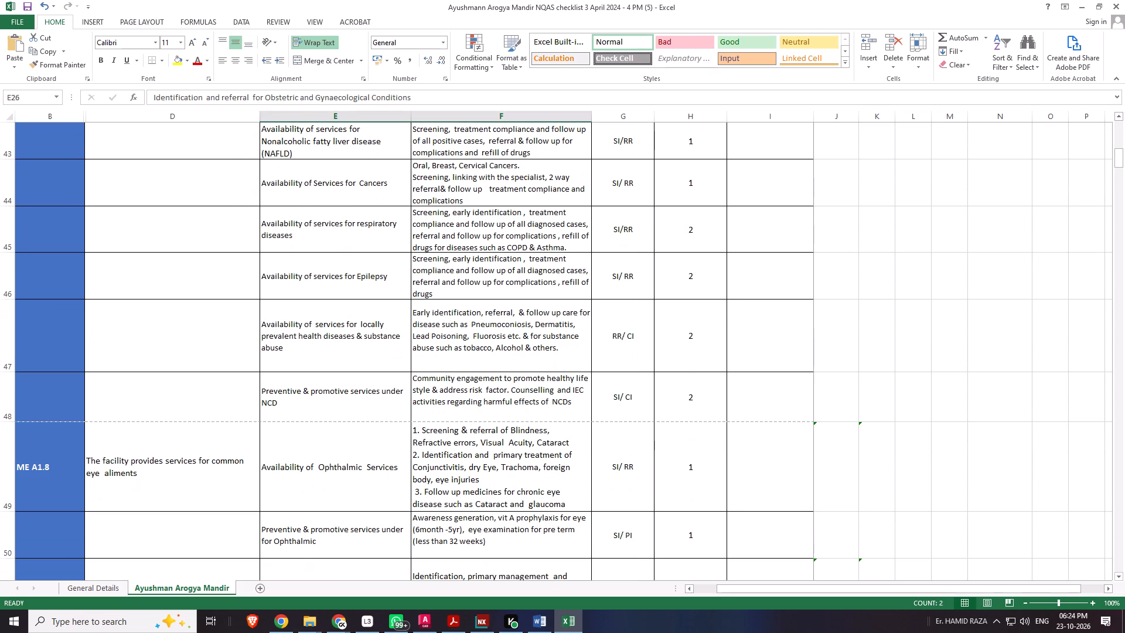
{"action": "double_click", "coordinate": [8, 370]}
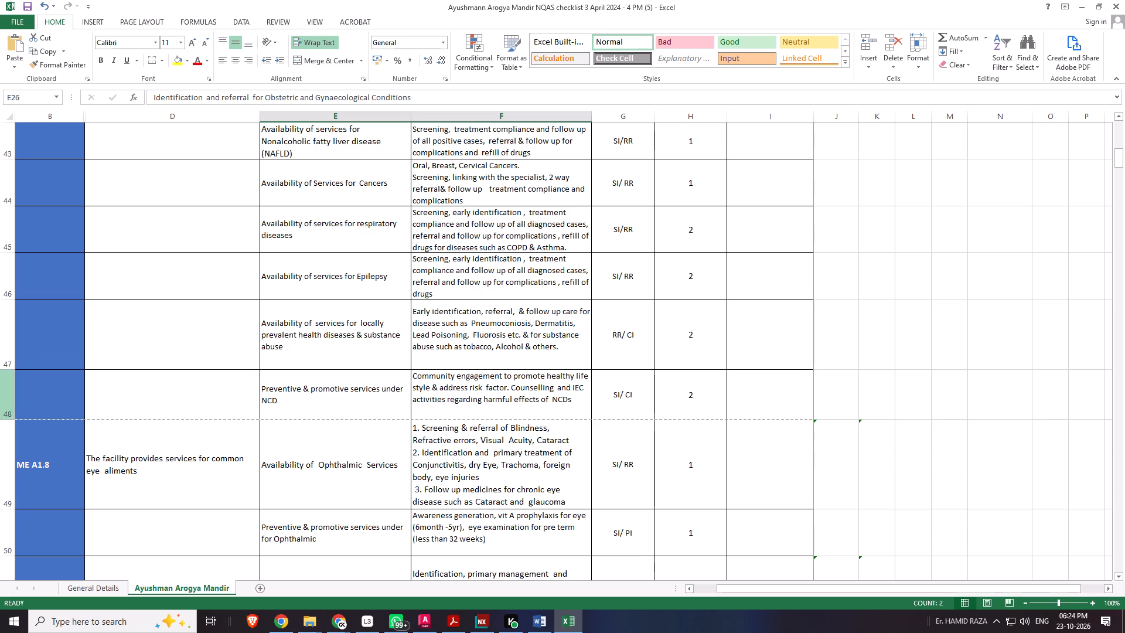
{"action": "double_click", "coordinate": [11, 418]}
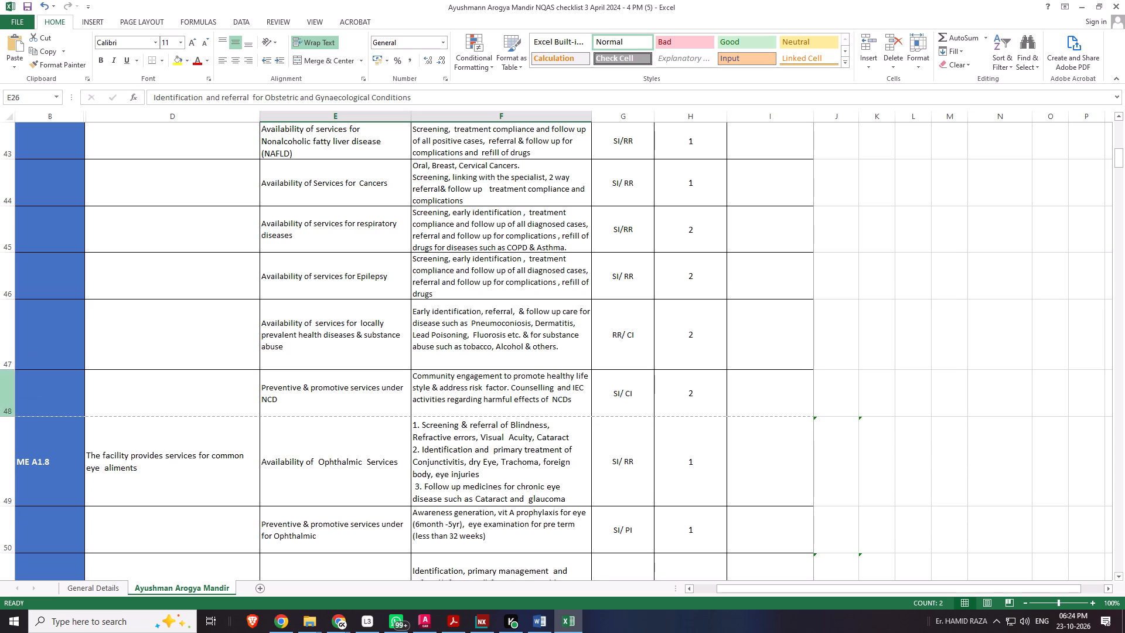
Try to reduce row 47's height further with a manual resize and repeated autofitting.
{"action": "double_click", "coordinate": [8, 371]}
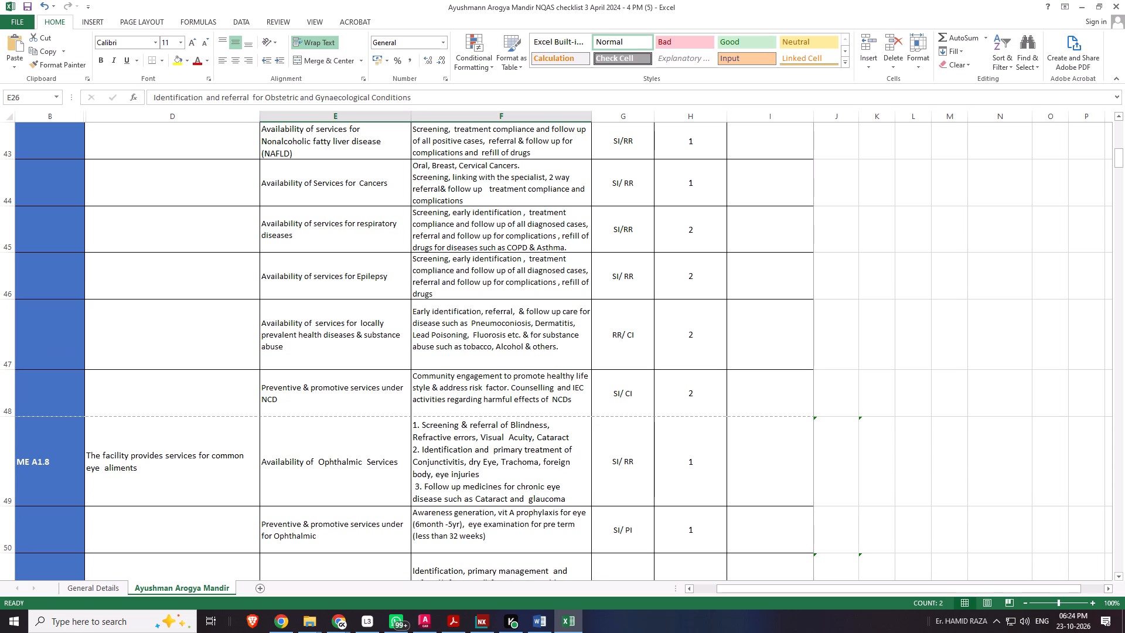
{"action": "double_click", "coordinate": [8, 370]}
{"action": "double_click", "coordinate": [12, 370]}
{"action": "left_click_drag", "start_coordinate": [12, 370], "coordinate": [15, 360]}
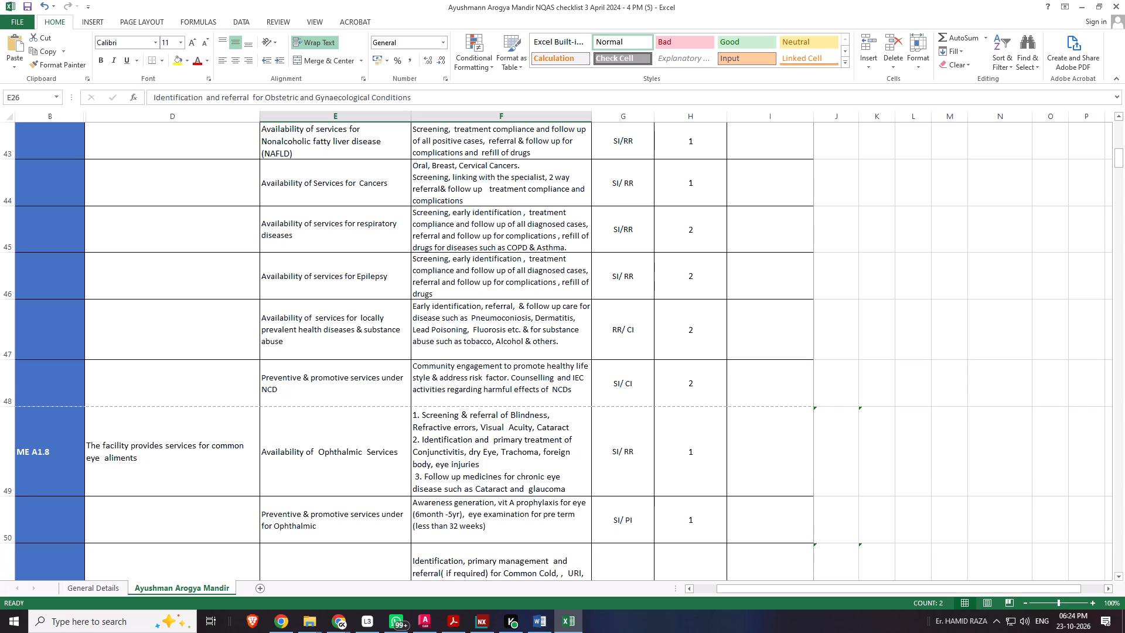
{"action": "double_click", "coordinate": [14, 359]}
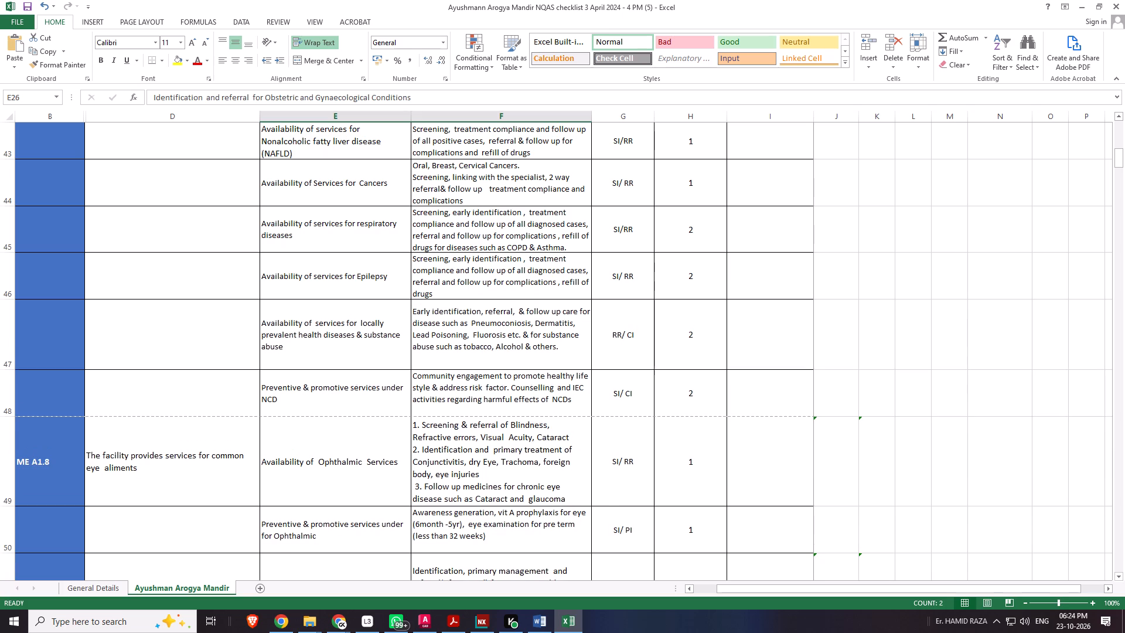
Delete the trailing blank line from the locally prevalent diseases text in F47 and autofit row 47's height.
{"action": "scroll", "coordinate": [339, 329], "scroll_direction": "down", "scroll_amount": 1}
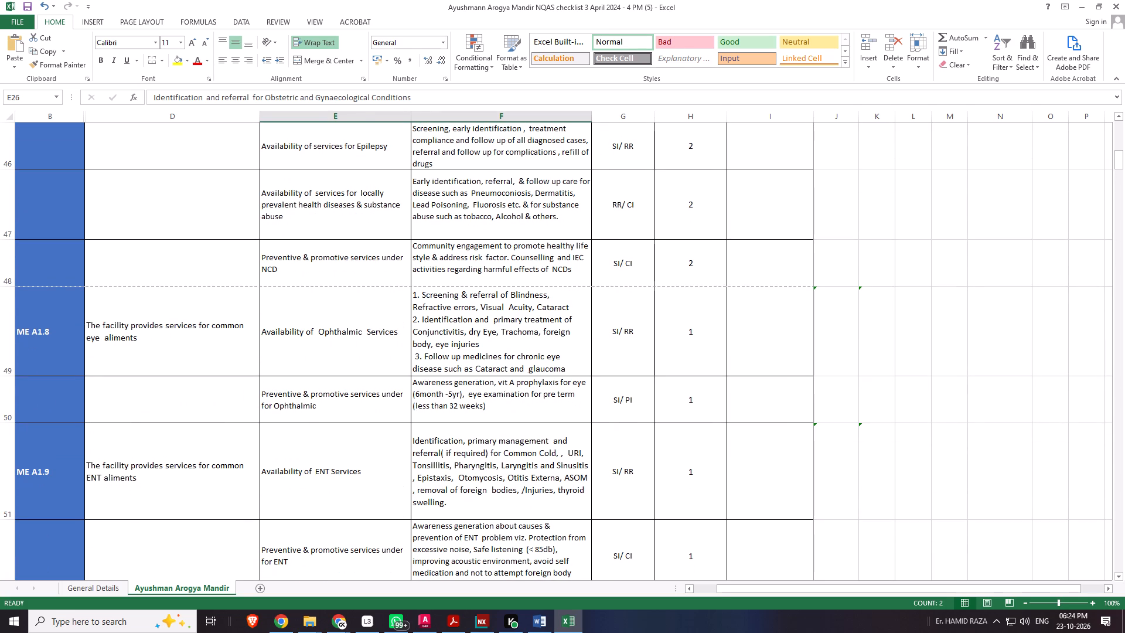
{"action": "double_click", "coordinate": [444, 226]}
{"action": "double_click", "coordinate": [444, 228]}
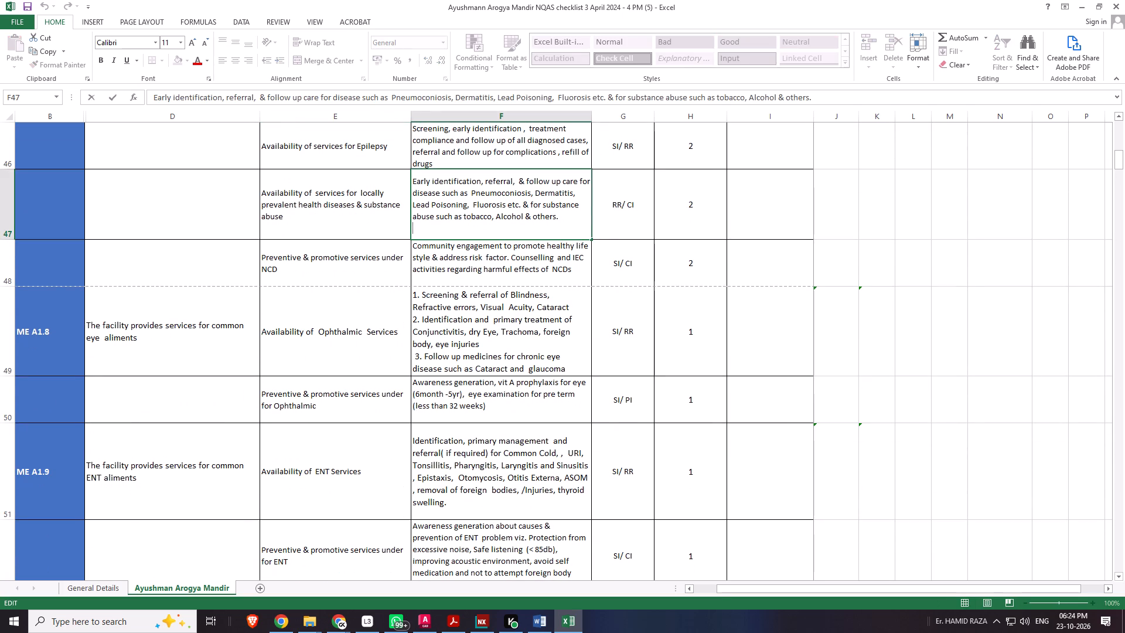
{"action": "key", "text": "BackSpace"}
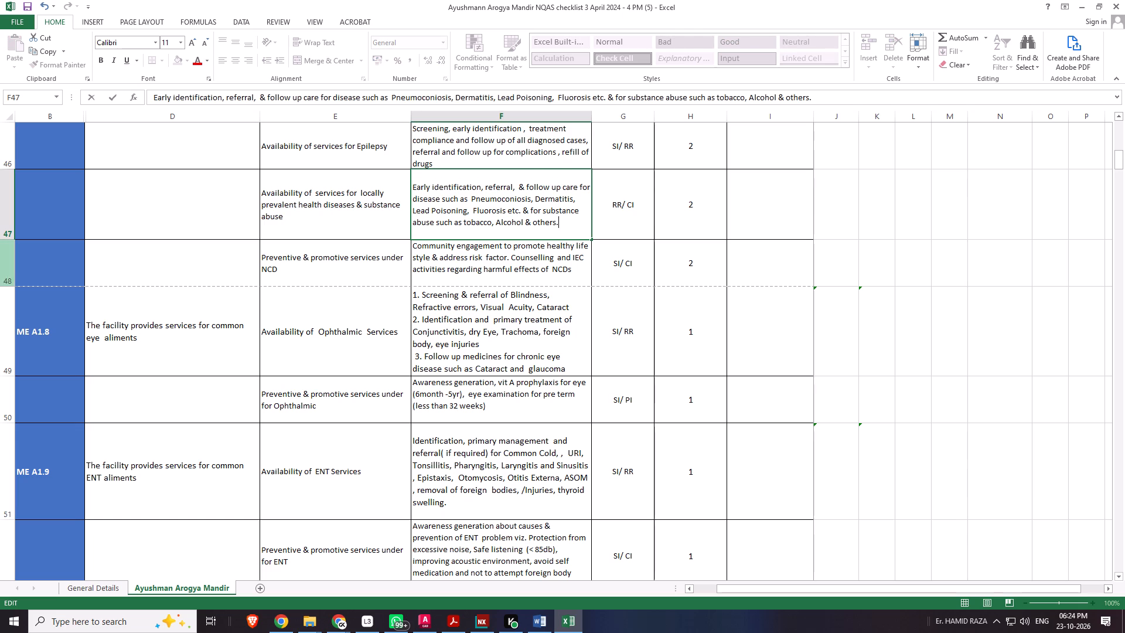
{"action": "double_click", "coordinate": [13, 239]}
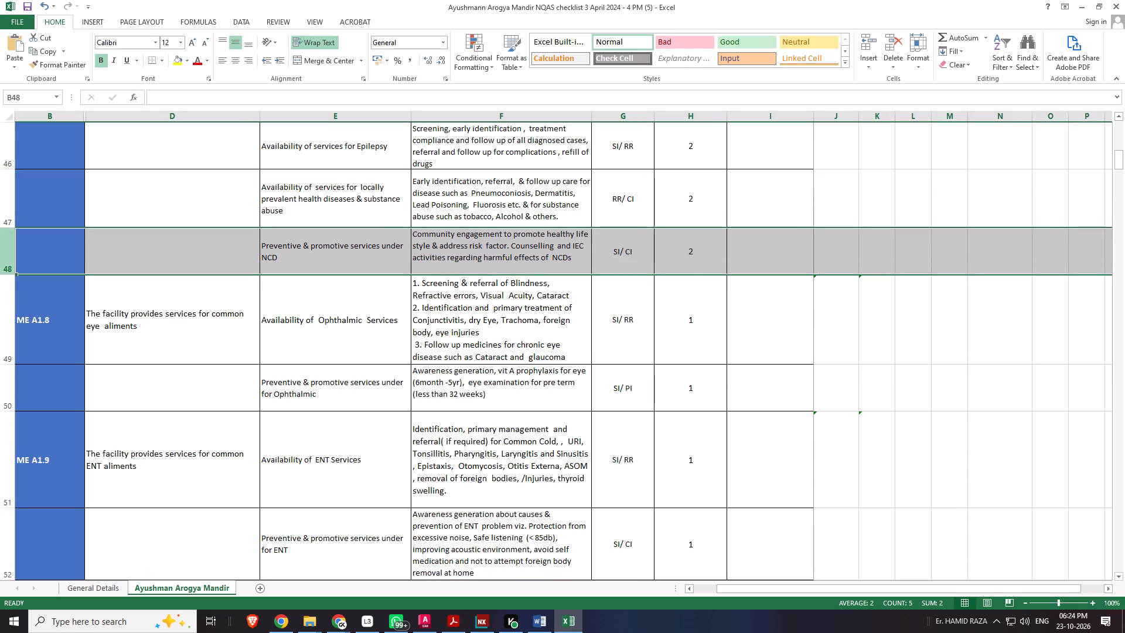
Autofit the heights of rows 50 to 53, from the Ophthalmic preventive services to the first ME A1.10 oral health checkpoint.
{"action": "scroll", "coordinate": [449, 290], "scroll_direction": "down", "scroll_amount": 1}
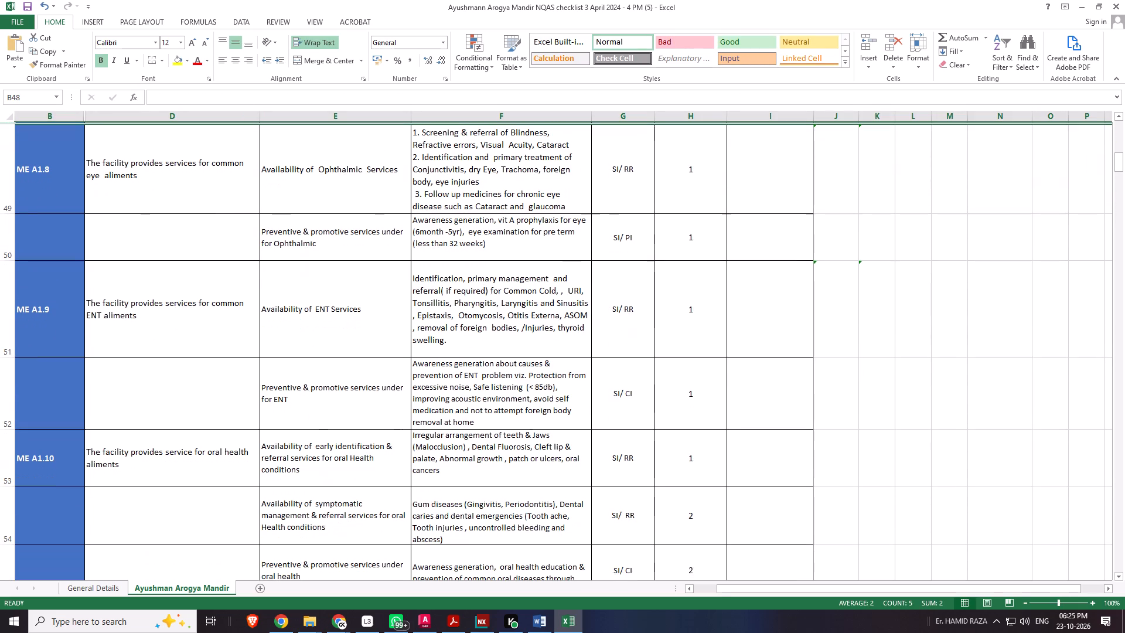
{"action": "double_click", "coordinate": [5, 260]}
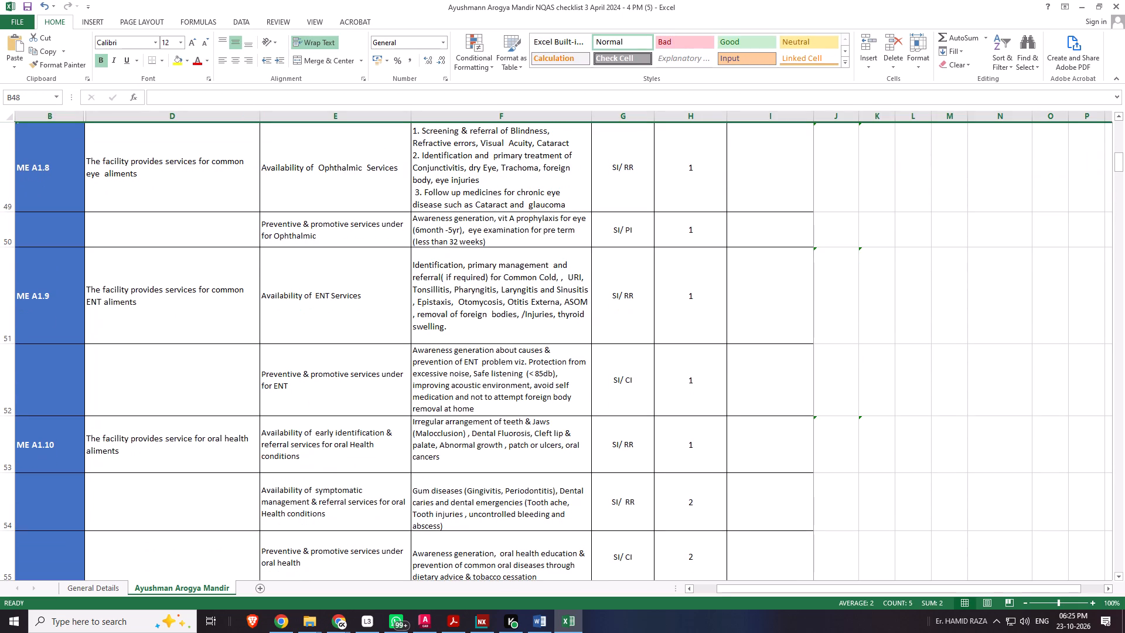
{"action": "double_click", "coordinate": [9, 345]}
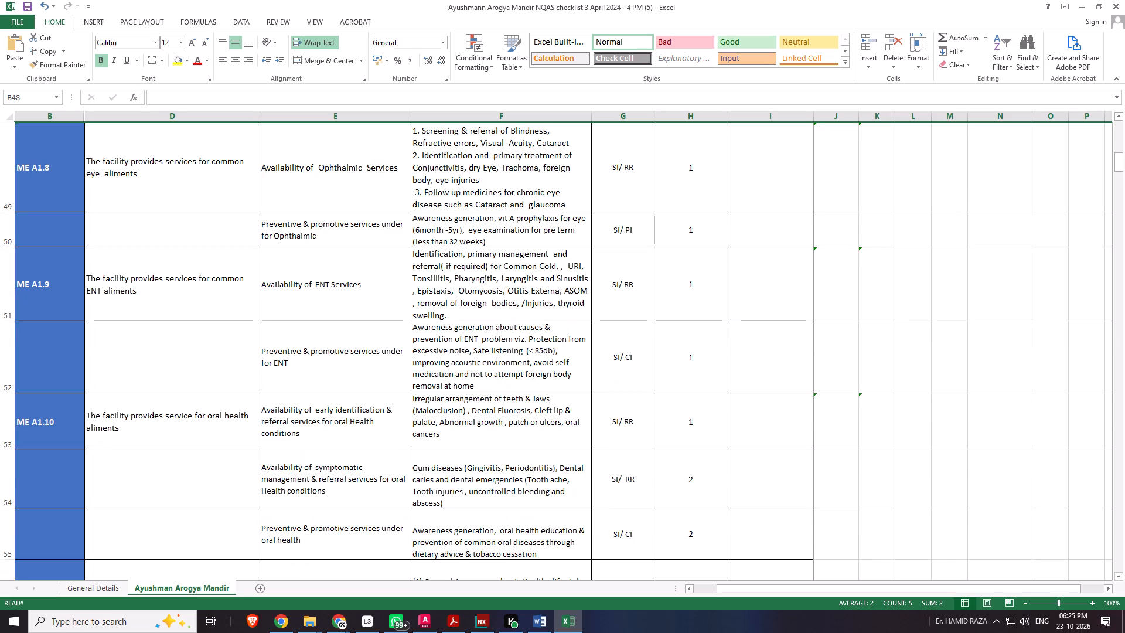
{"action": "double_click", "coordinate": [10, 392]}
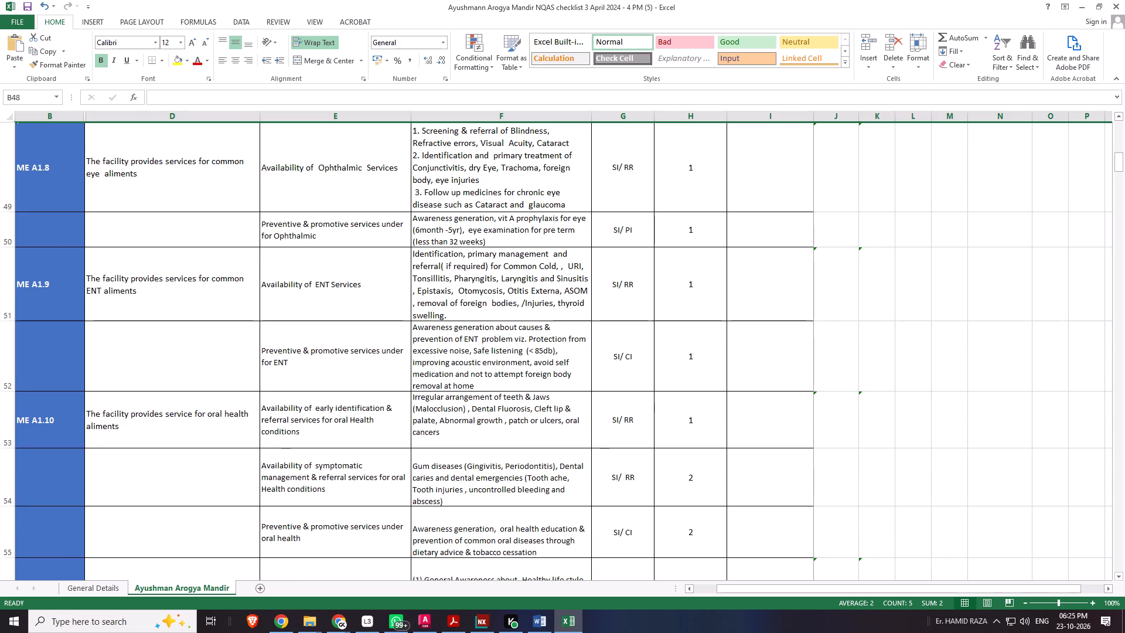
{"action": "double_click", "coordinate": [5, 450]}
Delete the trailing blank line after "oral cancers" in F53 so that row 53 fits its text.
{"action": "scroll", "coordinate": [302, 331], "scroll_direction": "down", "scroll_amount": 1}
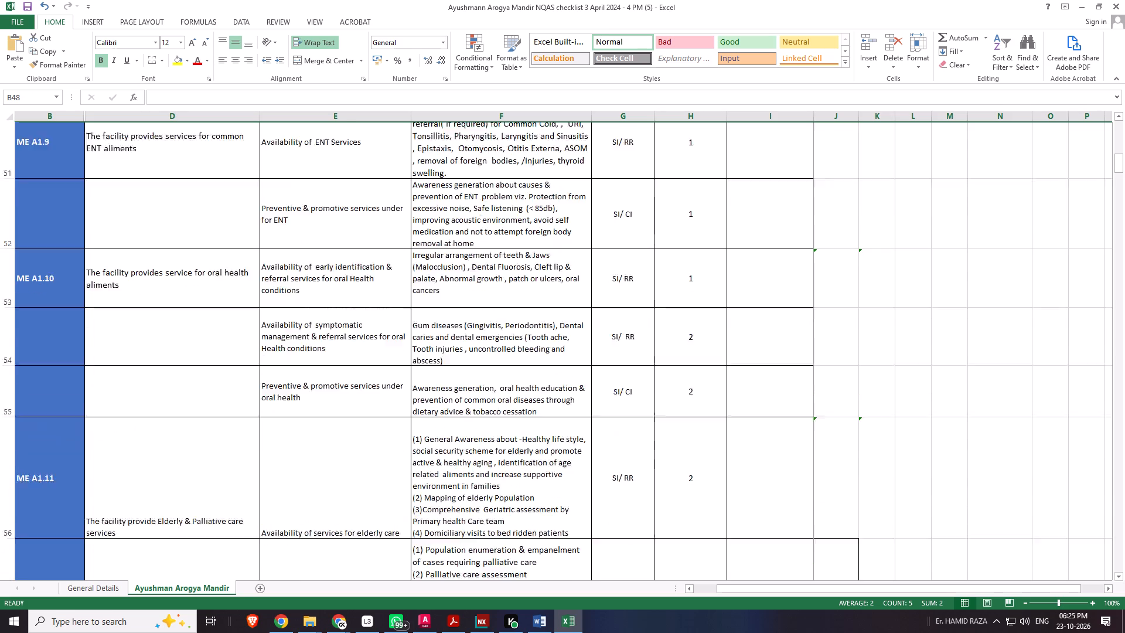
{"action": "double_click", "coordinate": [423, 244]}
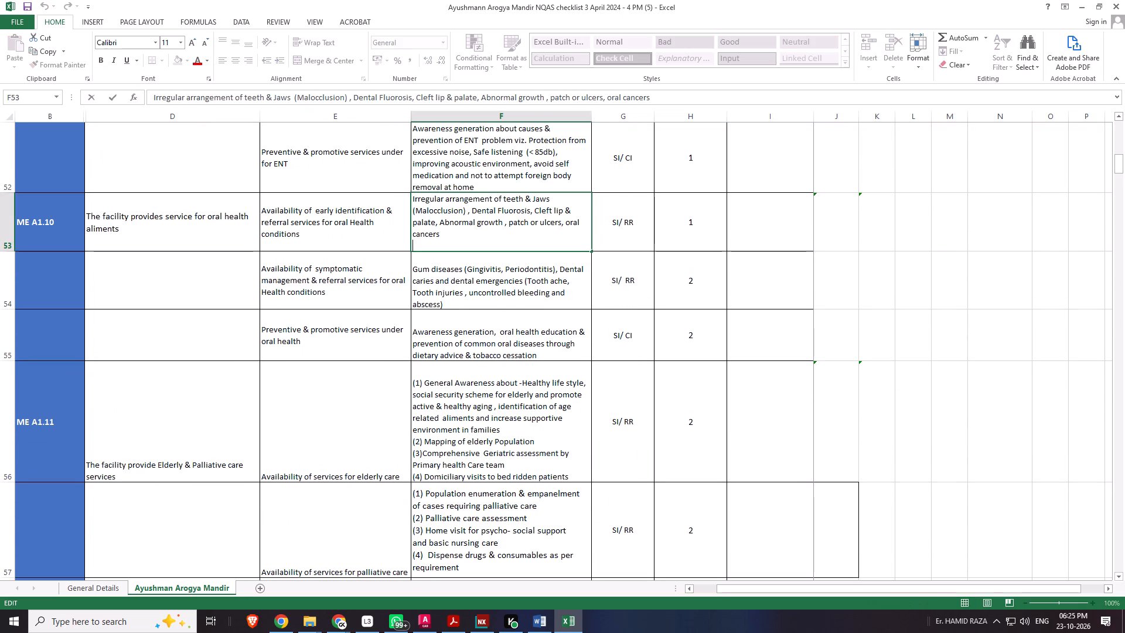
{"action": "key", "text": "BackSpace"}
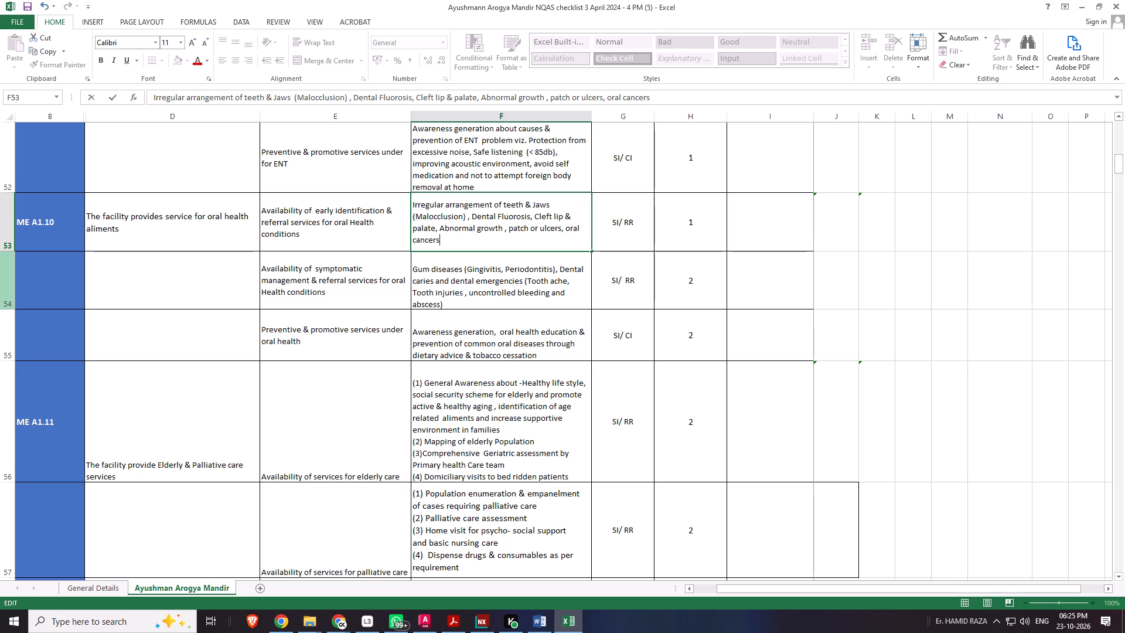
{"action": "left_click", "coordinate": [13, 251]}
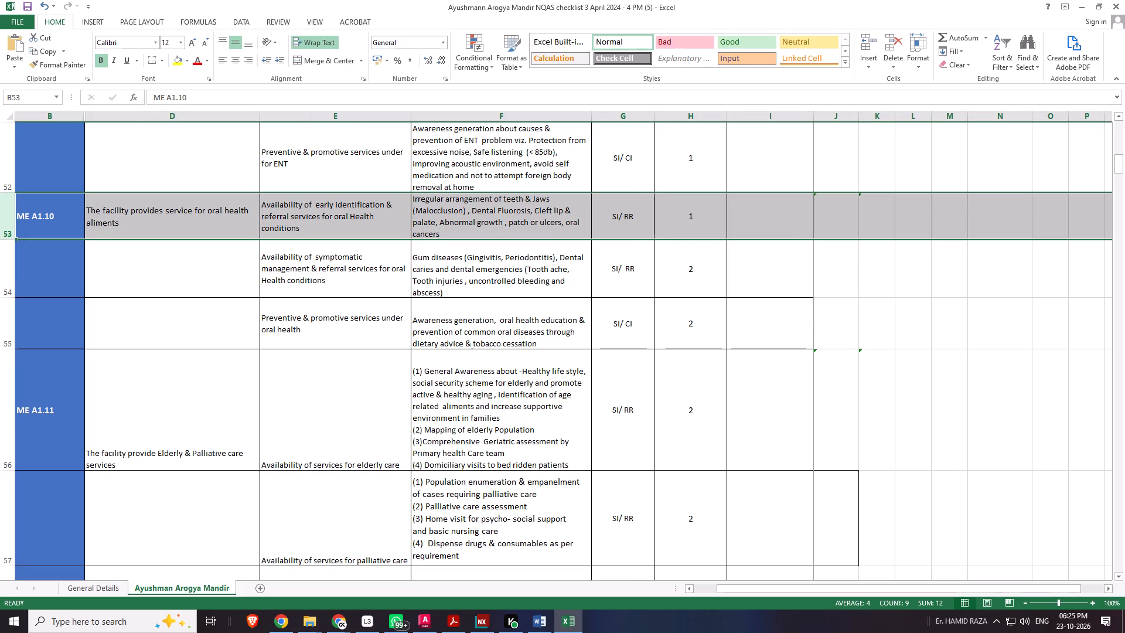
Autofit row 54 and delete the leading blank line before "Gum diseases" in F54.
{"action": "double_click", "coordinate": [11, 299]}
{"action": "double_click", "coordinate": [429, 248]}
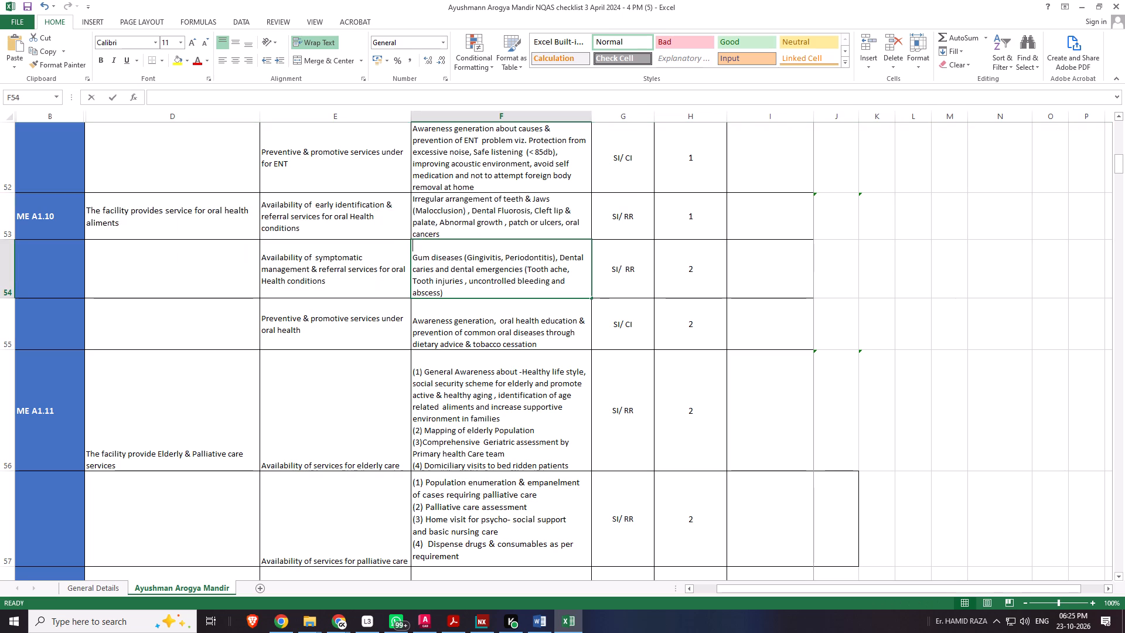
{"action": "key", "text": "BackSpace"}
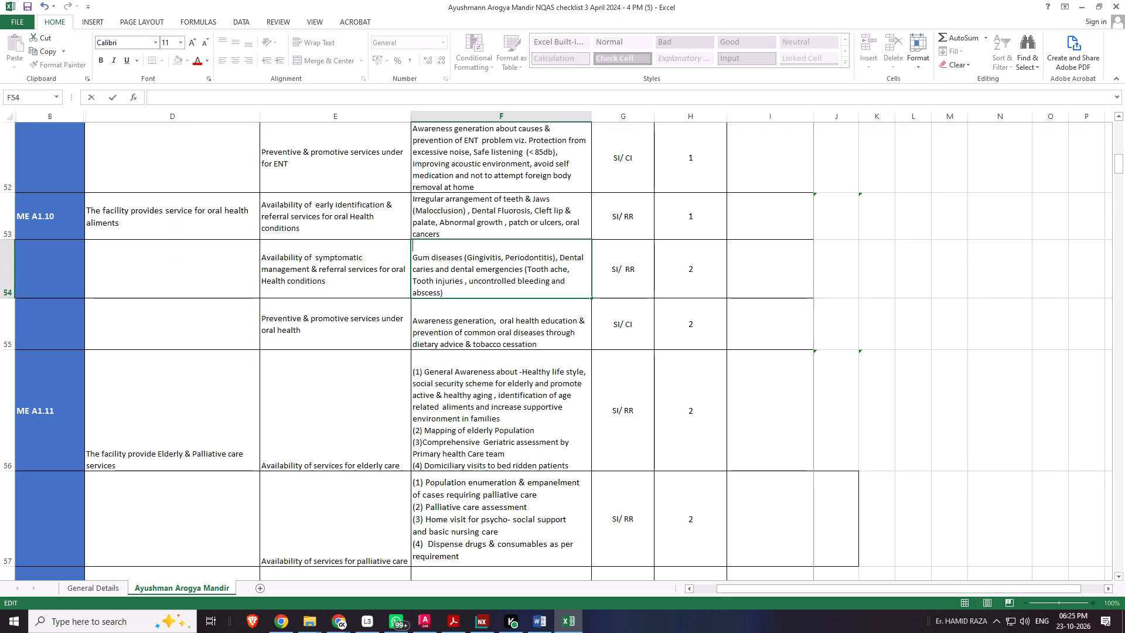
{"action": "left_click", "coordinate": [413, 261]}
{"action": "key", "text": "BackSpace"}
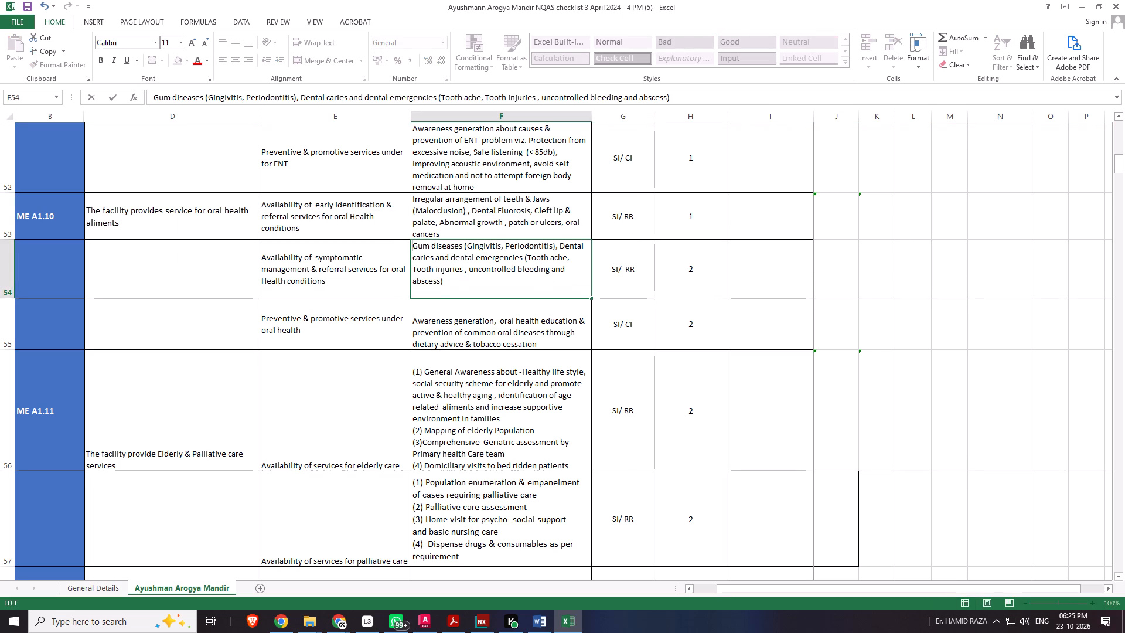
{"action": "left_click", "coordinate": [137, 331]}
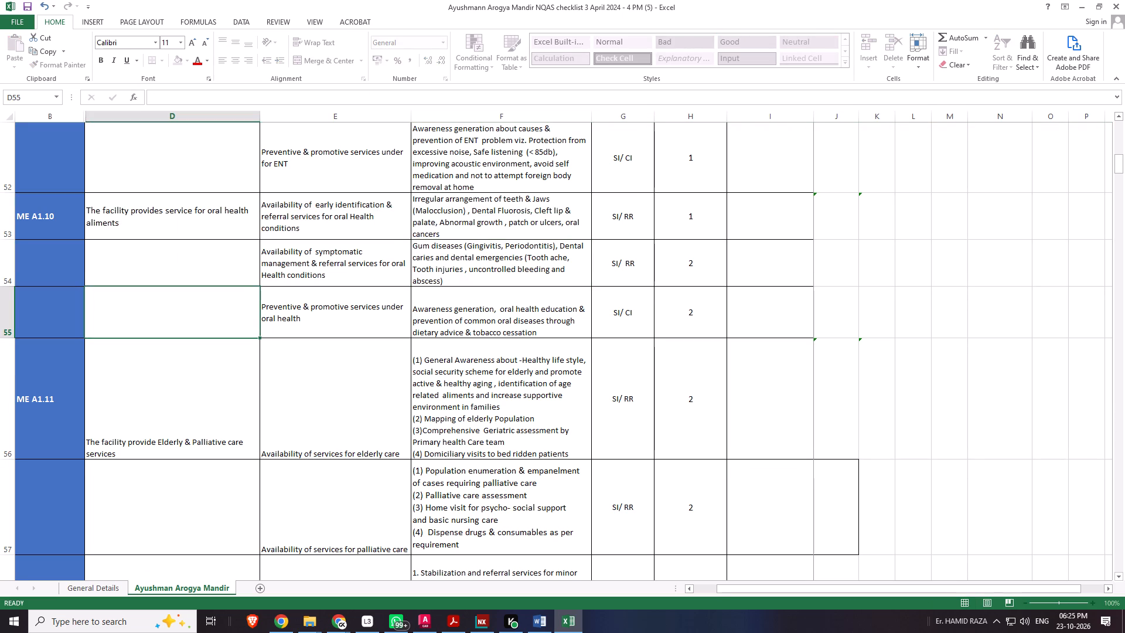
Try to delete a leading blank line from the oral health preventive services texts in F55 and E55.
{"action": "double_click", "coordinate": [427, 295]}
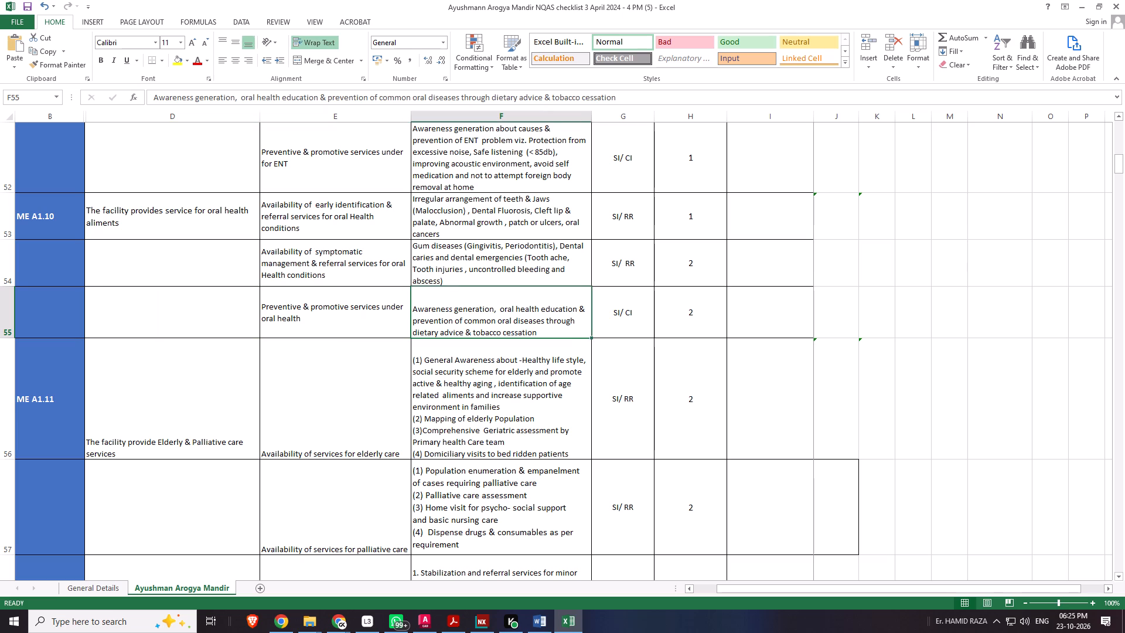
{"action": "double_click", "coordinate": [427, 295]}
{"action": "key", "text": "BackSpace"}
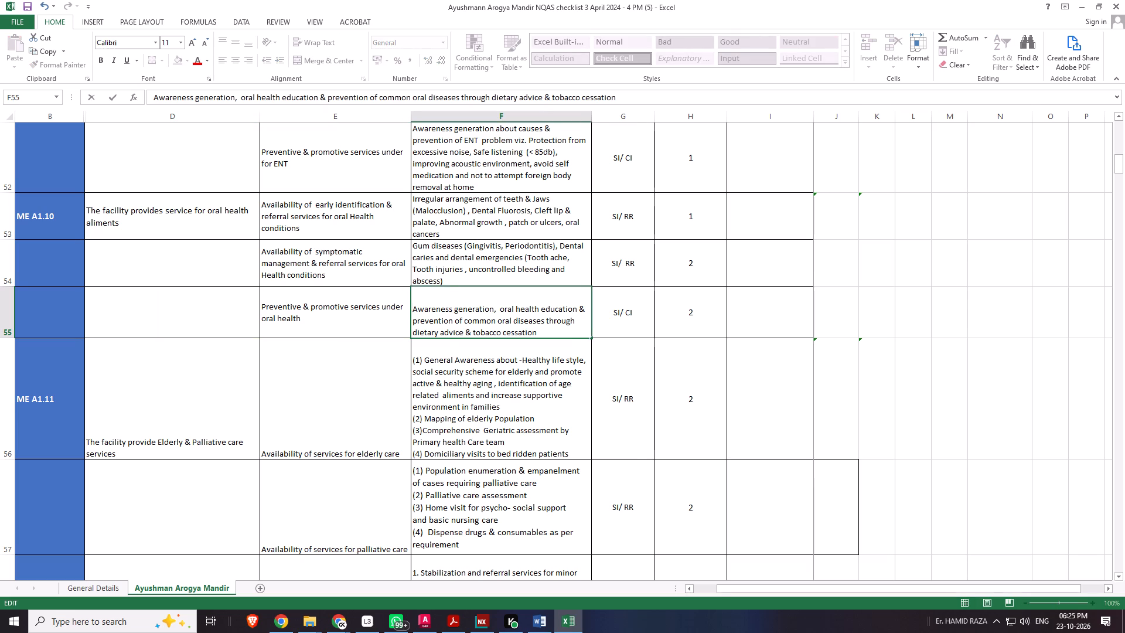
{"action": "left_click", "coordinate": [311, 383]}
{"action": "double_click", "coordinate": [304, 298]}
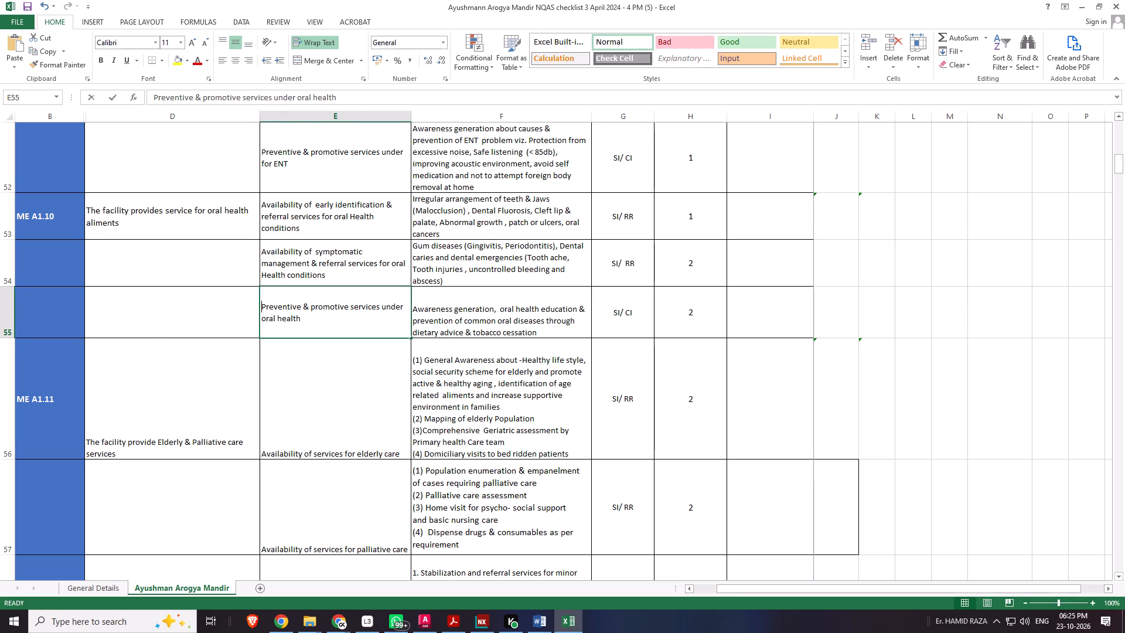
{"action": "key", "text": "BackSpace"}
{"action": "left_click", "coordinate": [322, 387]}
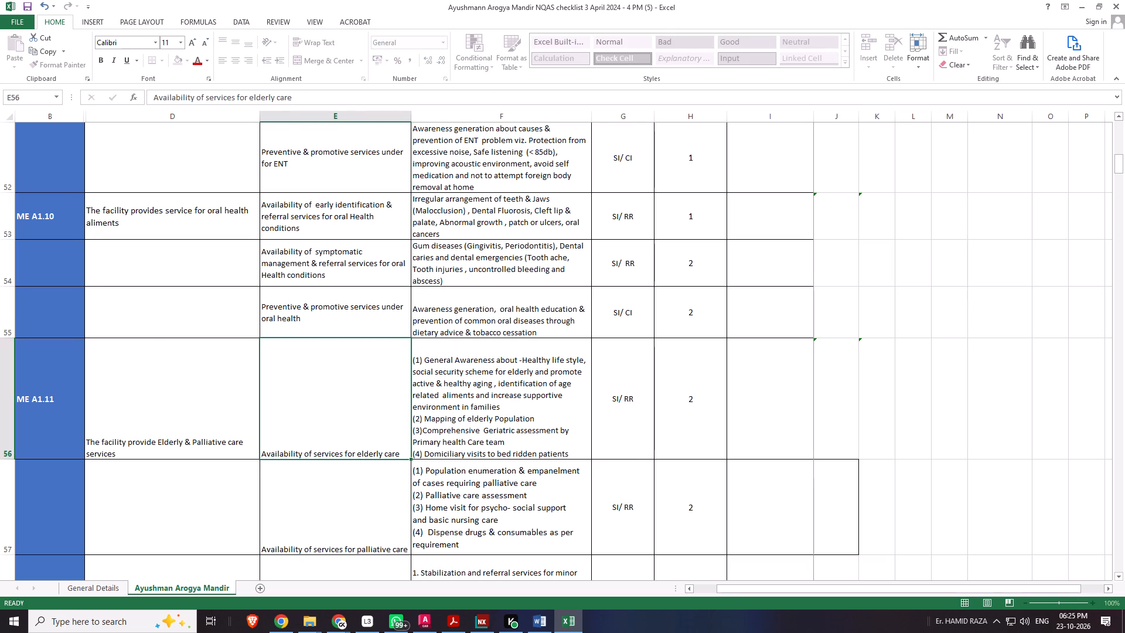
Autofit the height of row 55, the preventive and promotive oral health services checkpoint.
{"action": "double_click", "coordinate": [9, 338]}
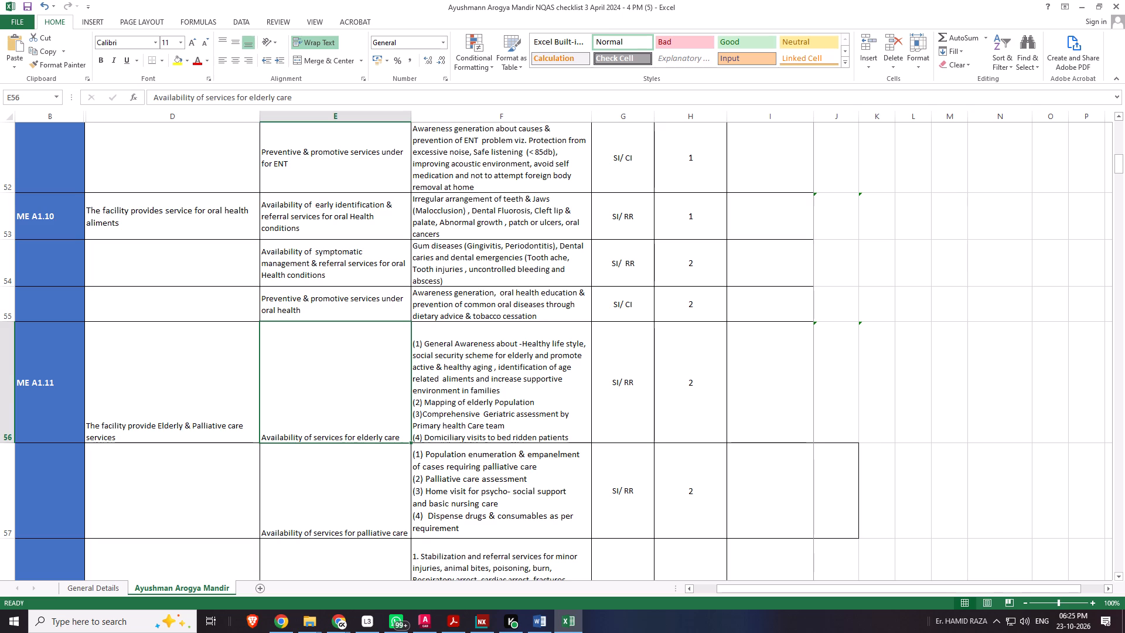
Delete the leading blank line before "(1) General Awareness" in F56 and autofit row 56.
{"action": "double_click", "coordinate": [432, 335]}
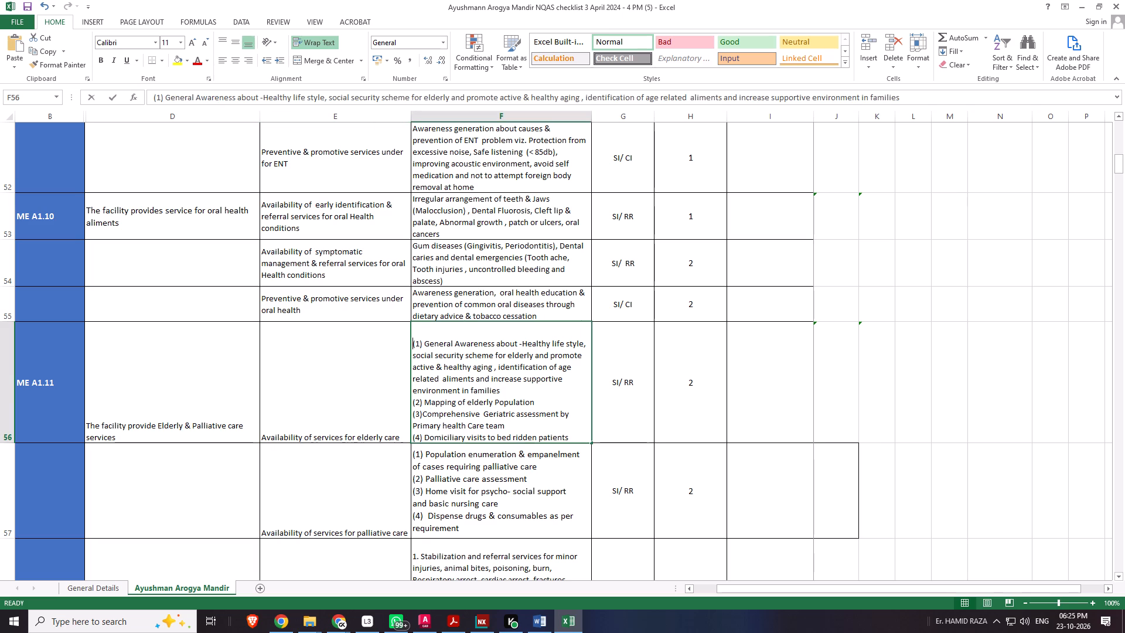
{"action": "key", "text": "BackSpace"}
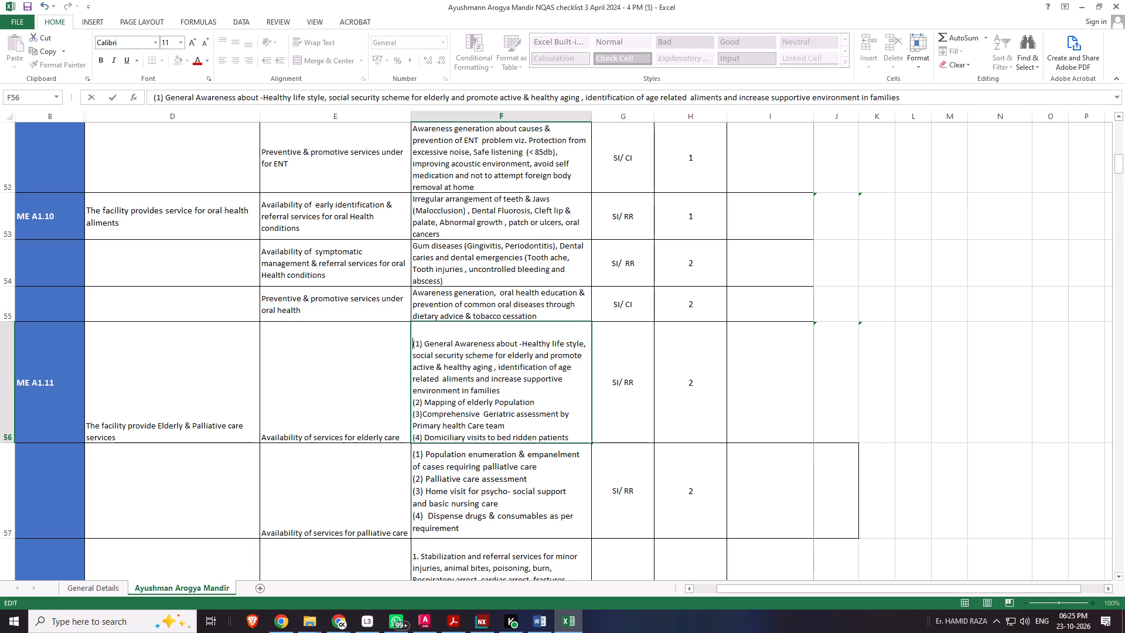
{"action": "left_click", "coordinate": [11, 442]}
{"action": "double_click", "coordinate": [11, 442]}
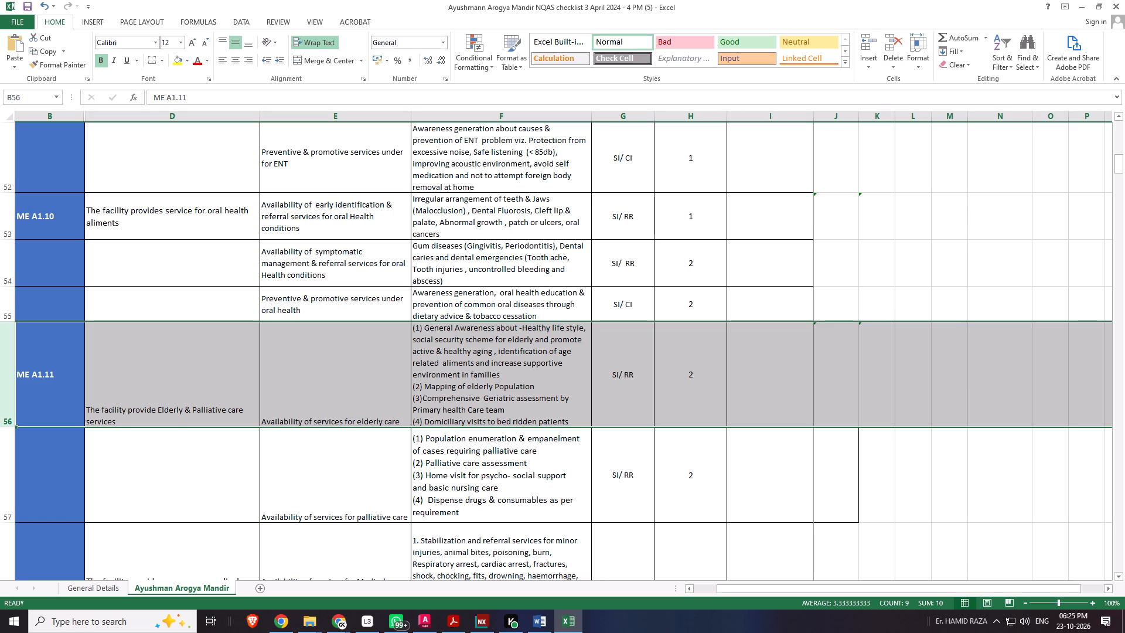
Autofit the heights of rows 57 to 61, from palliative care services to the first ME A1.14 checkpoint.
{"action": "scroll", "coordinate": [564, 300], "scroll_direction": "down", "scroll_amount": 1}
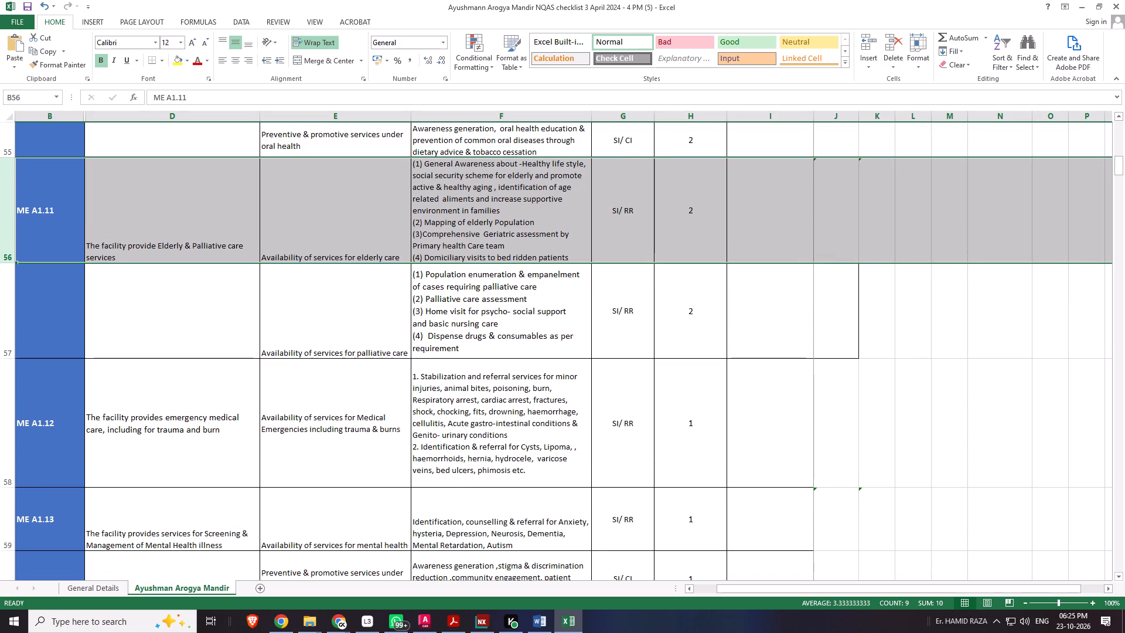
{"action": "double_click", "coordinate": [10, 358]}
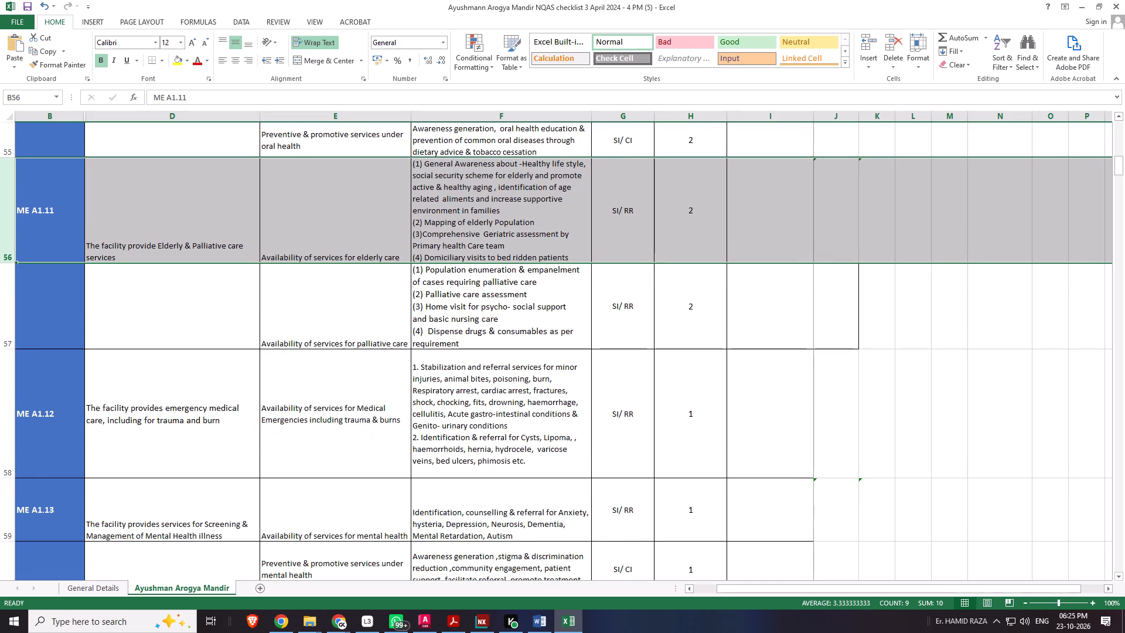
{"action": "double_click", "coordinate": [12, 477]}
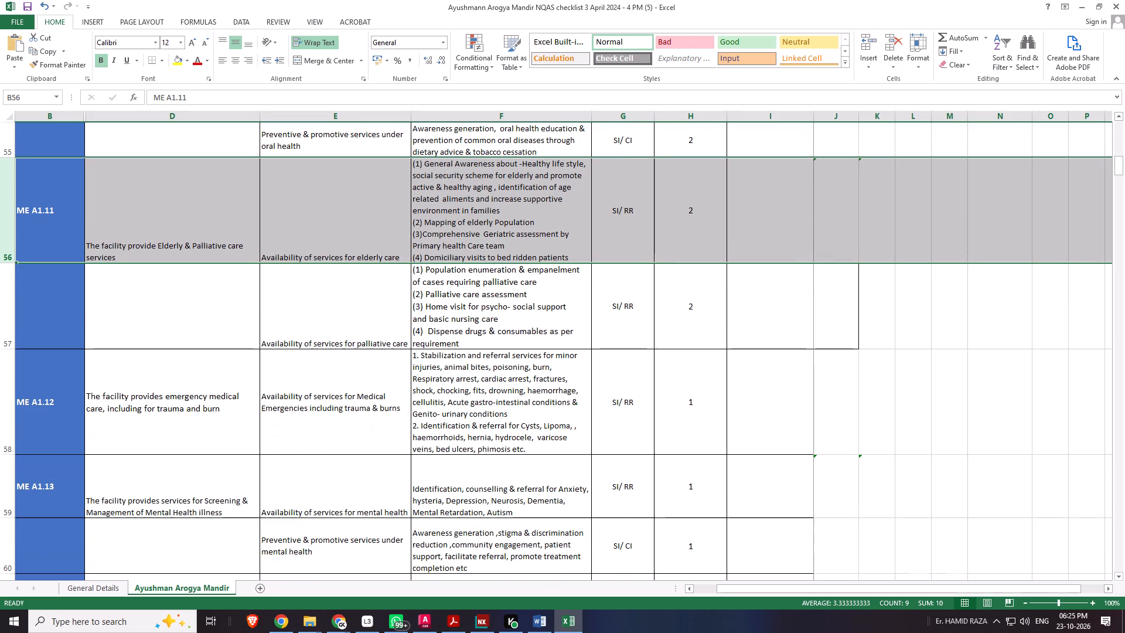
{"action": "scroll", "coordinate": [428, 398], "scroll_direction": "down", "scroll_amount": 1}
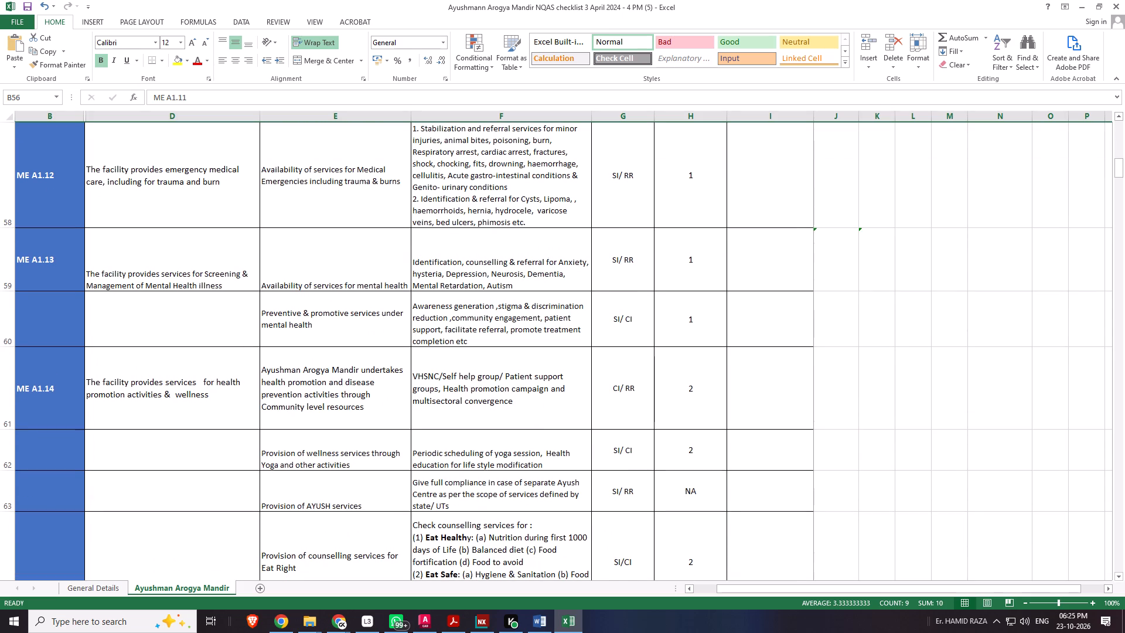
{"action": "double_click", "coordinate": [0, 291]}
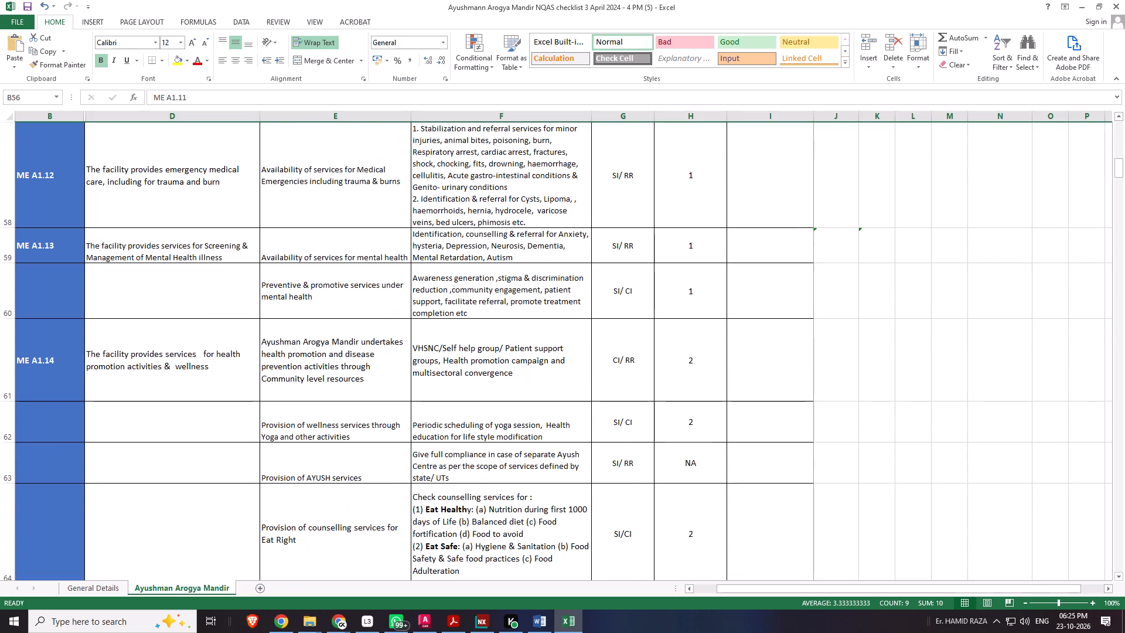
{"action": "double_click", "coordinate": [8, 321]}
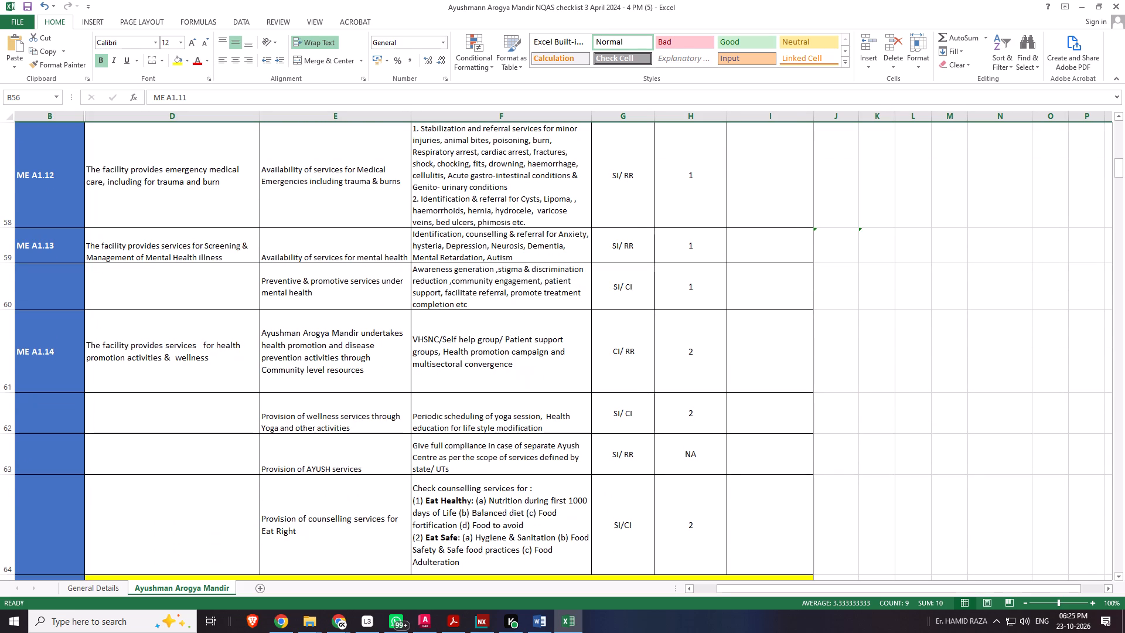
{"action": "double_click", "coordinate": [6, 393]}
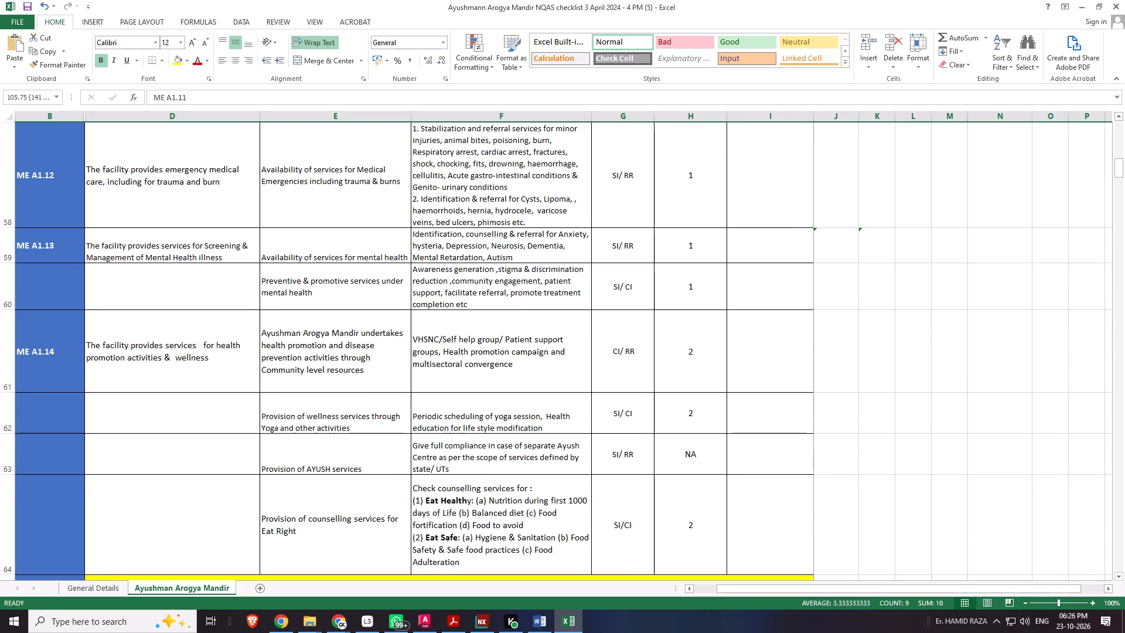
Autofit the heights of rows 62, 64 and 66 to 69, from wellness services to drugs for refill in chronic cases.
{"action": "scroll", "coordinate": [343, 317], "scroll_direction": "down", "scroll_amount": 1}
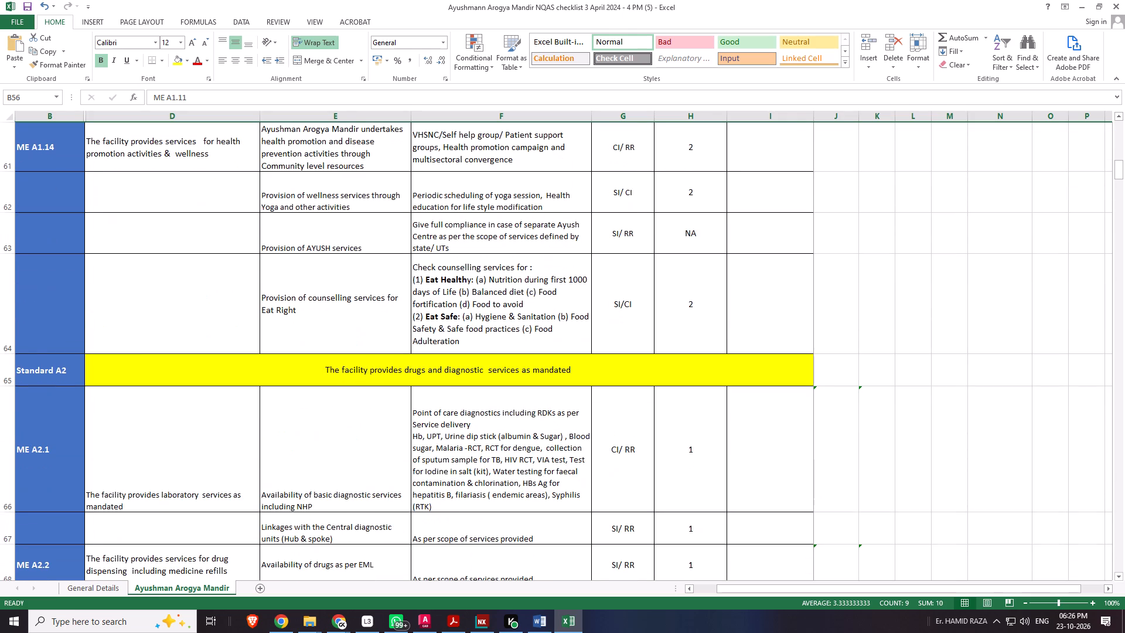
{"action": "double_click", "coordinate": [8, 213]}
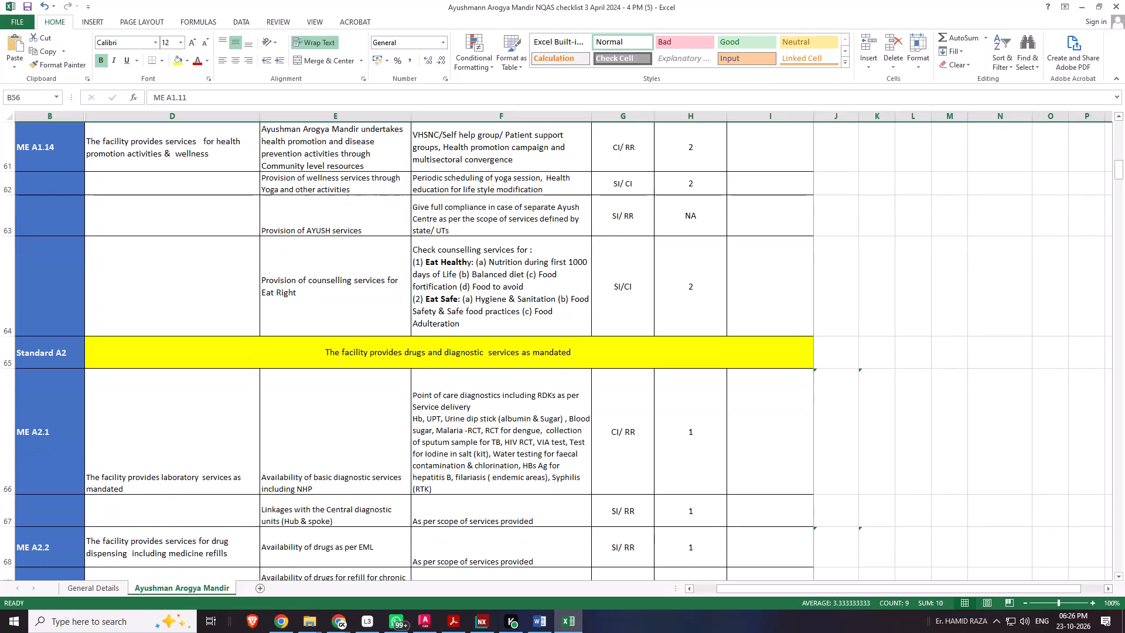
{"action": "double_click", "coordinate": [15, 336]}
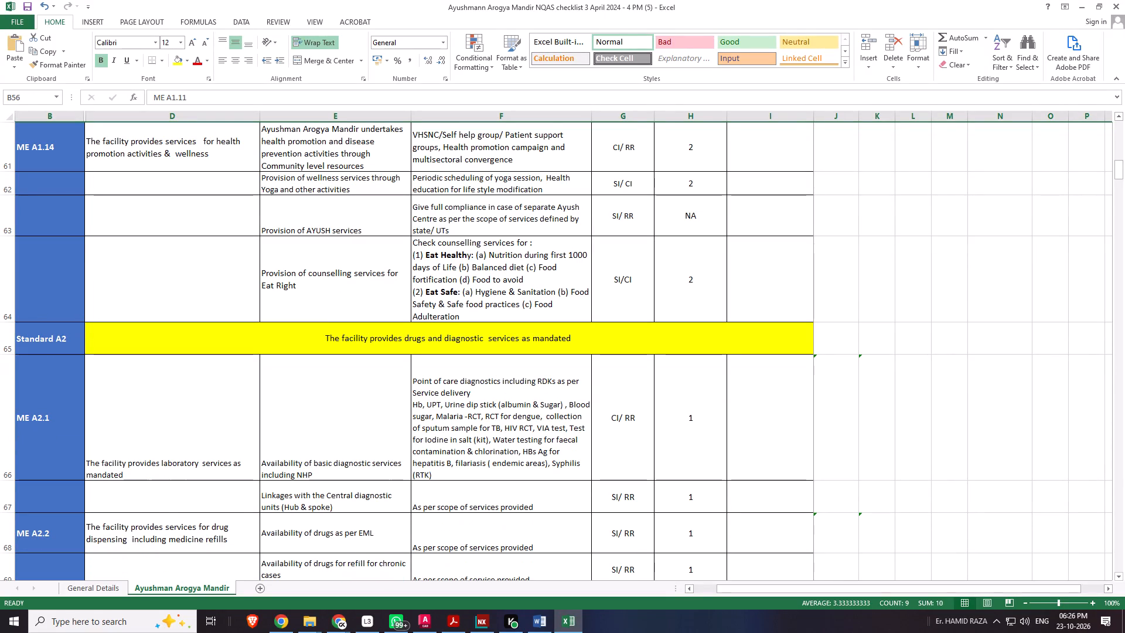
{"action": "double_click", "coordinate": [12, 481]}
{"action": "scroll", "coordinate": [476, 443], "scroll_direction": "down", "scroll_amount": 1}
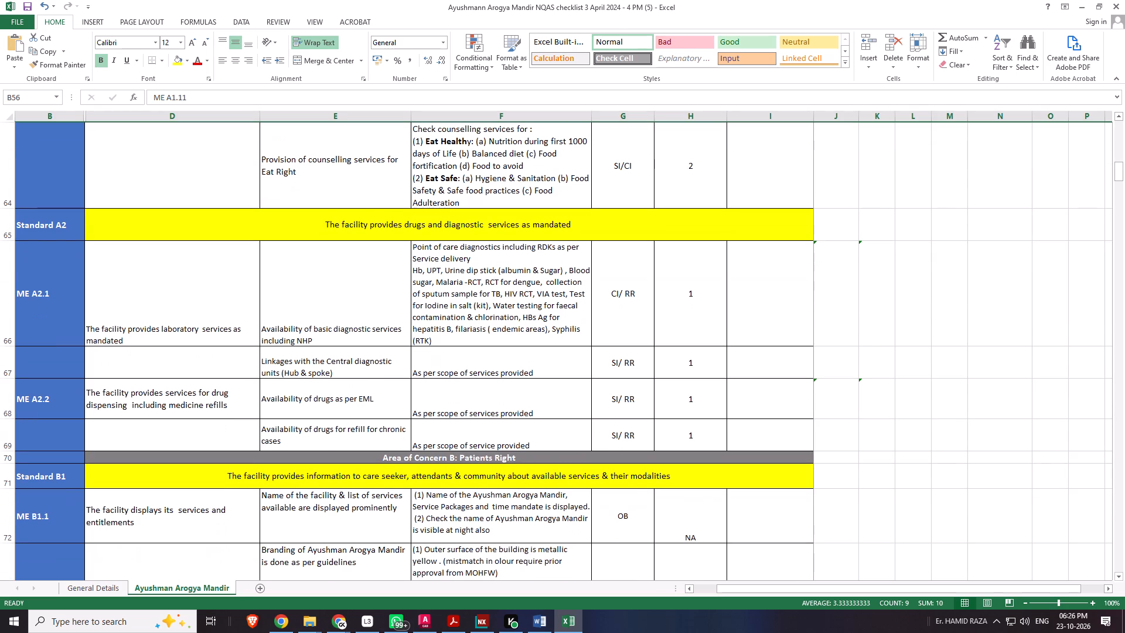
{"action": "double_click", "coordinate": [9, 379]}
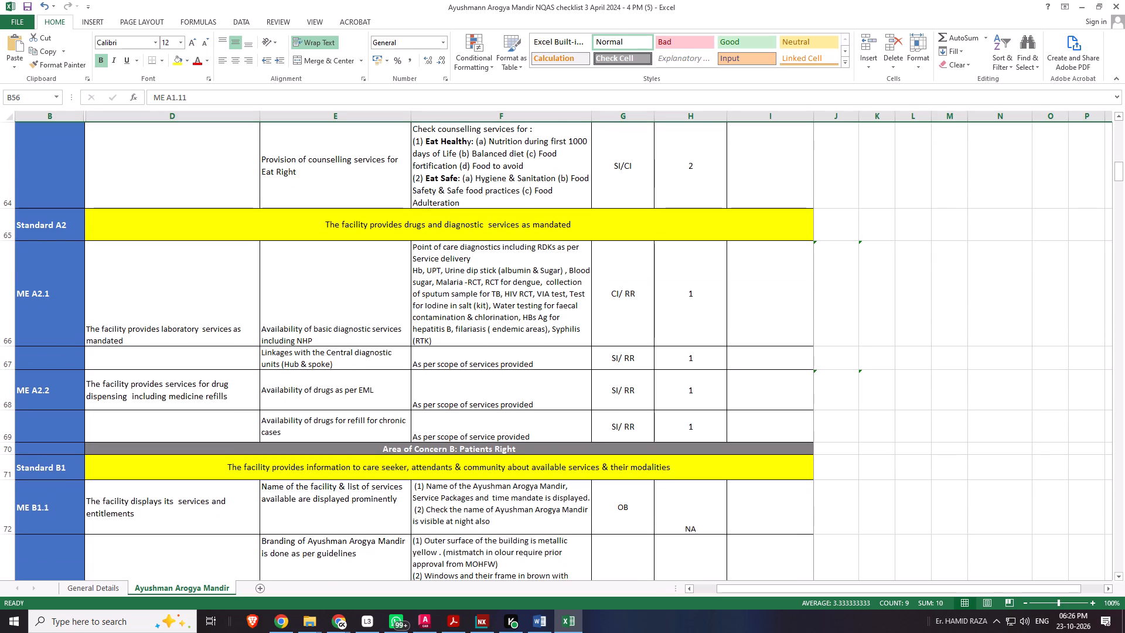
{"action": "double_click", "coordinate": [13, 411]}
{"action": "double_click", "coordinate": [12, 430]}
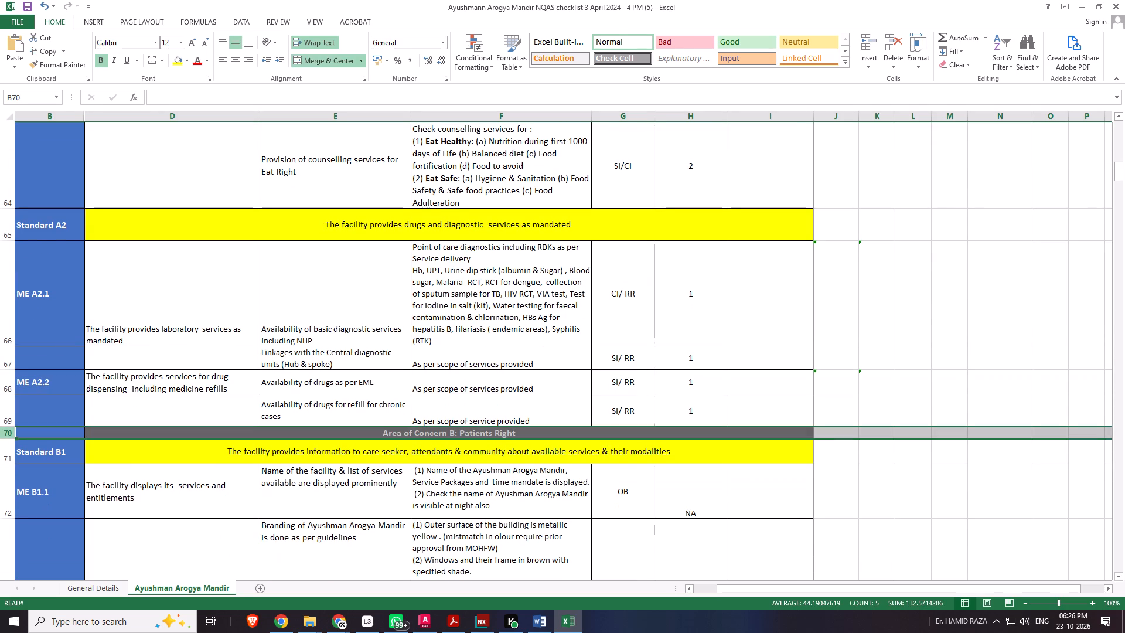
{"action": "double_click", "coordinate": [12, 426]}
Autofit rows 73 to 75, from facility branding to citizen charter, and check the end of F73's text for a stray blank line.
{"action": "scroll", "coordinate": [285, 343], "scroll_direction": "down", "scroll_amount": 2}
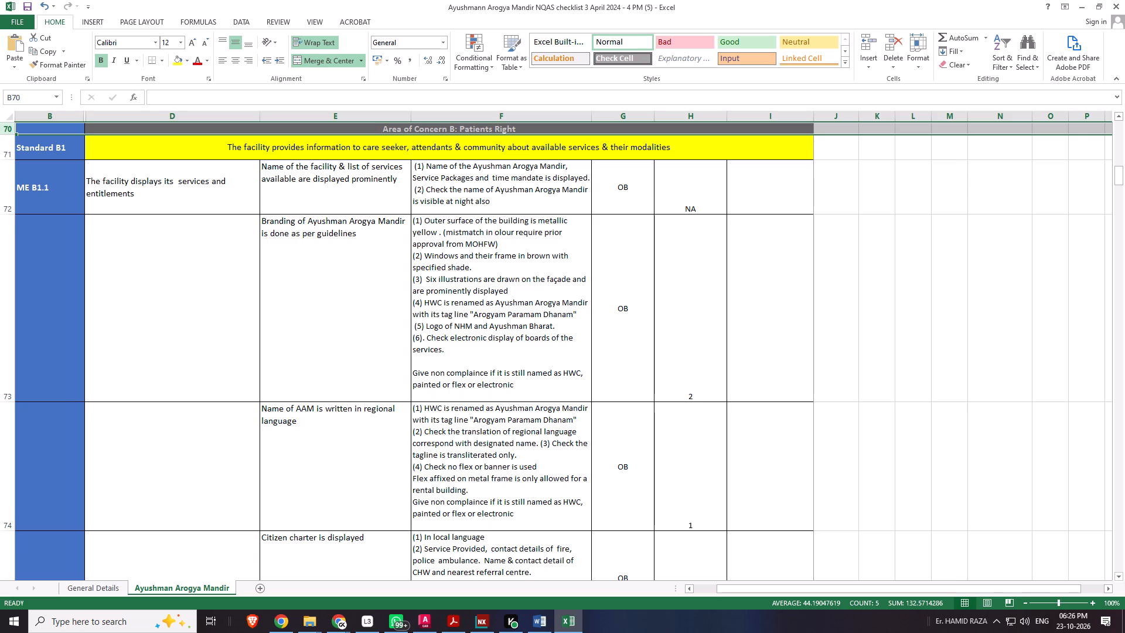
{"action": "double_click", "coordinate": [12, 403]}
{"action": "double_click", "coordinate": [444, 394]}
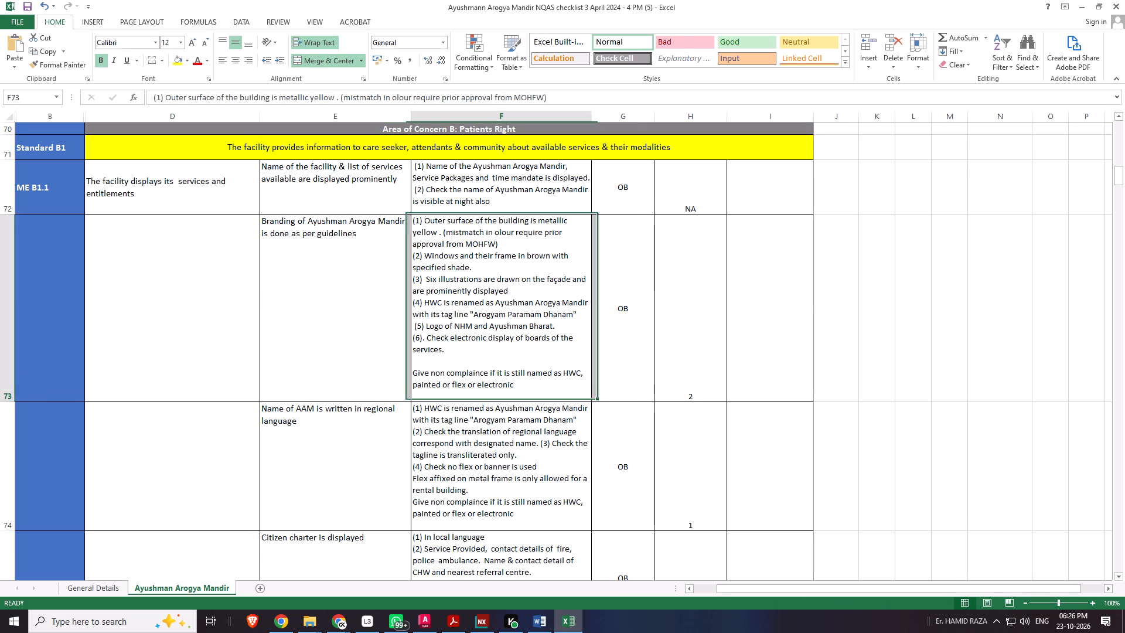
{"action": "left_click", "coordinate": [429, 400]}
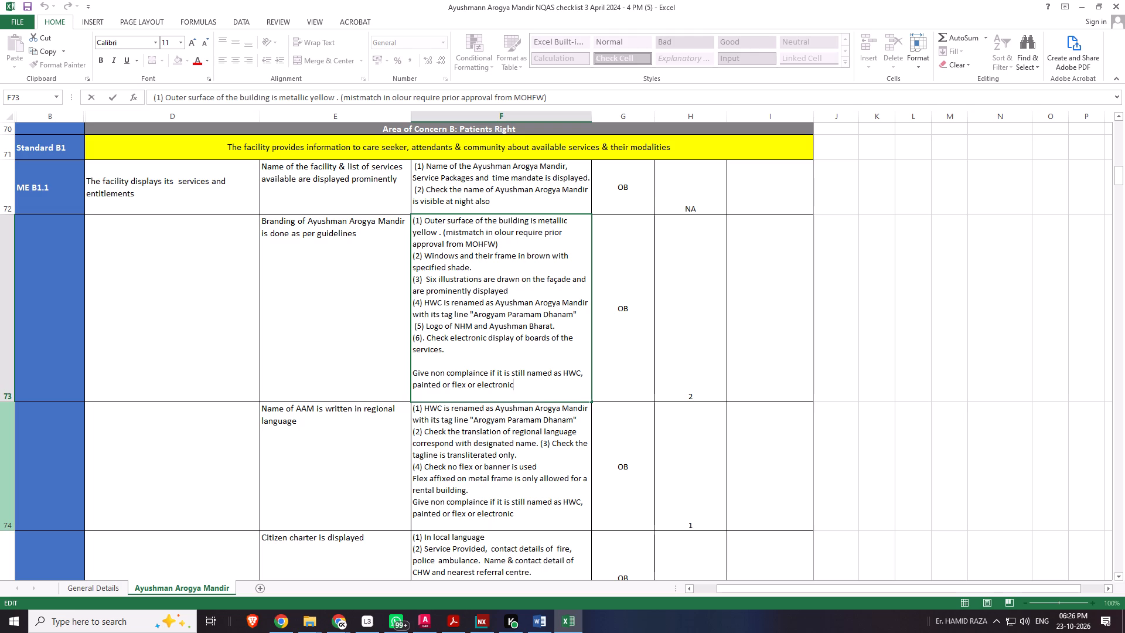
{"action": "left_click", "coordinate": [180, 335]}
{"action": "double_click", "coordinate": [9, 403]}
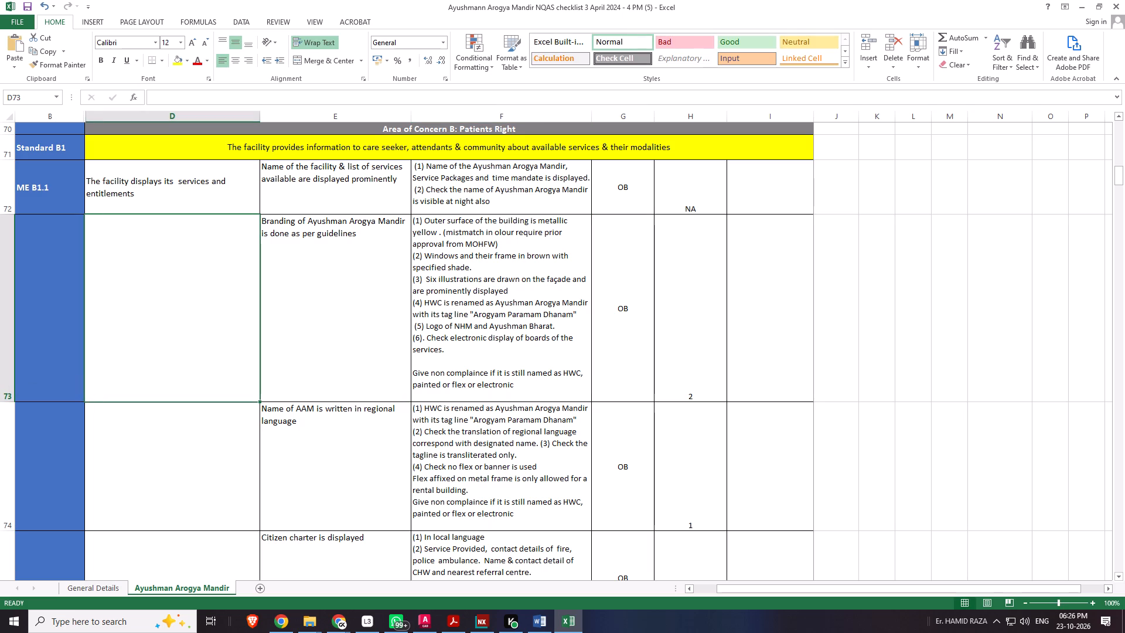
{"action": "scroll", "coordinate": [343, 454], "scroll_direction": "down", "scroll_amount": 2}
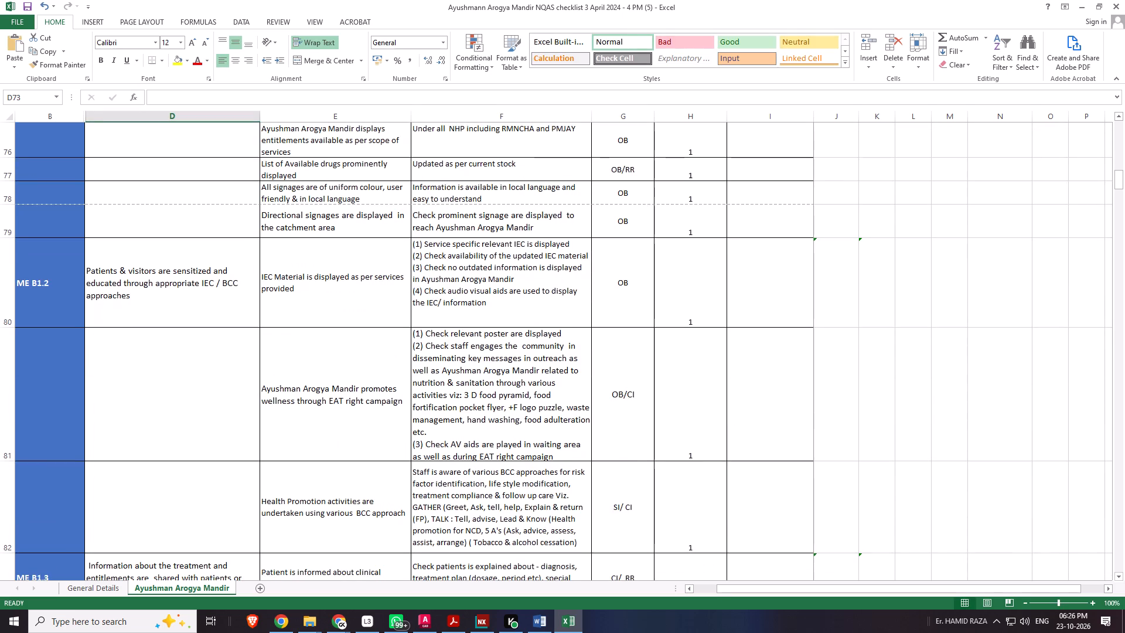
{"action": "scroll", "coordinate": [199, 365], "scroll_direction": "up", "scroll_amount": 1}
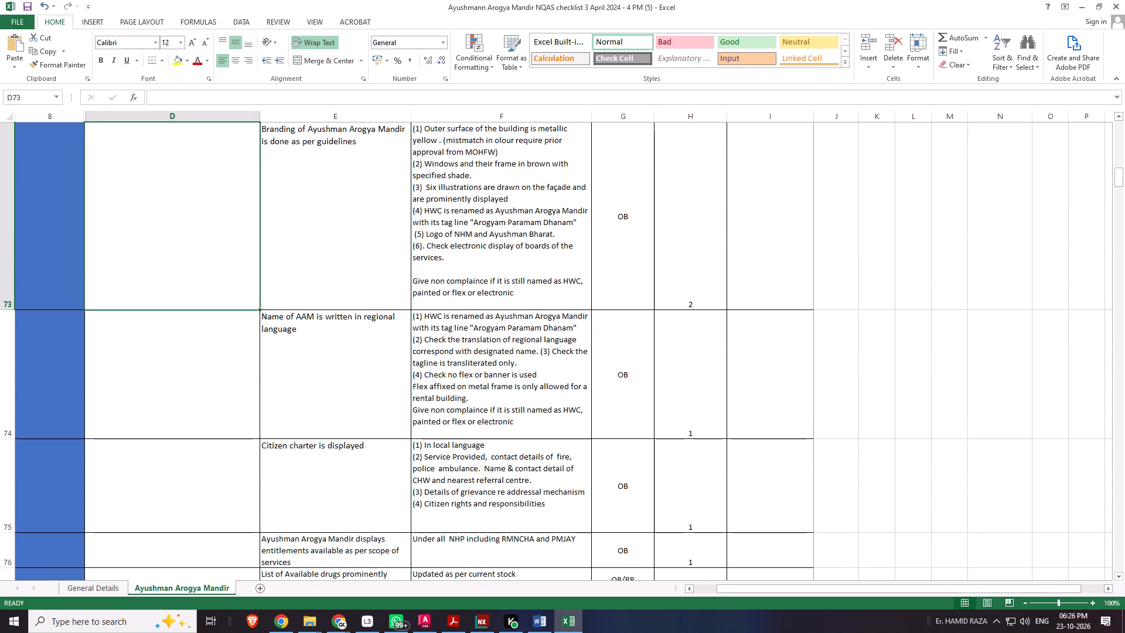
{"action": "double_click", "coordinate": [12, 311]}
{"action": "double_click", "coordinate": [11, 441]}
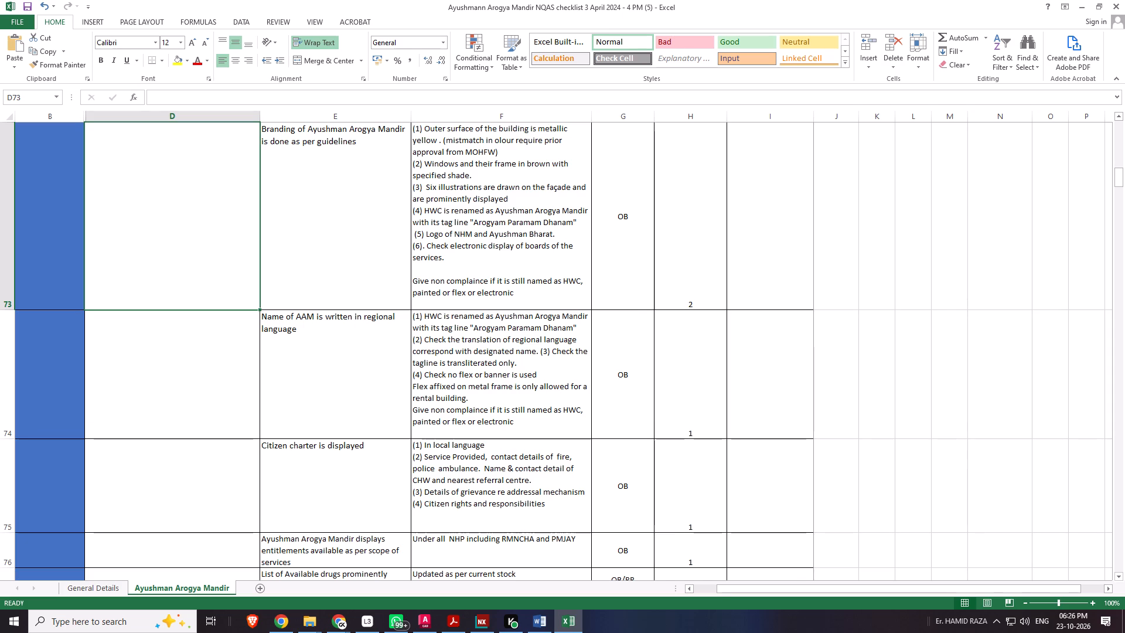
{"action": "double_click", "coordinate": [11, 532]}
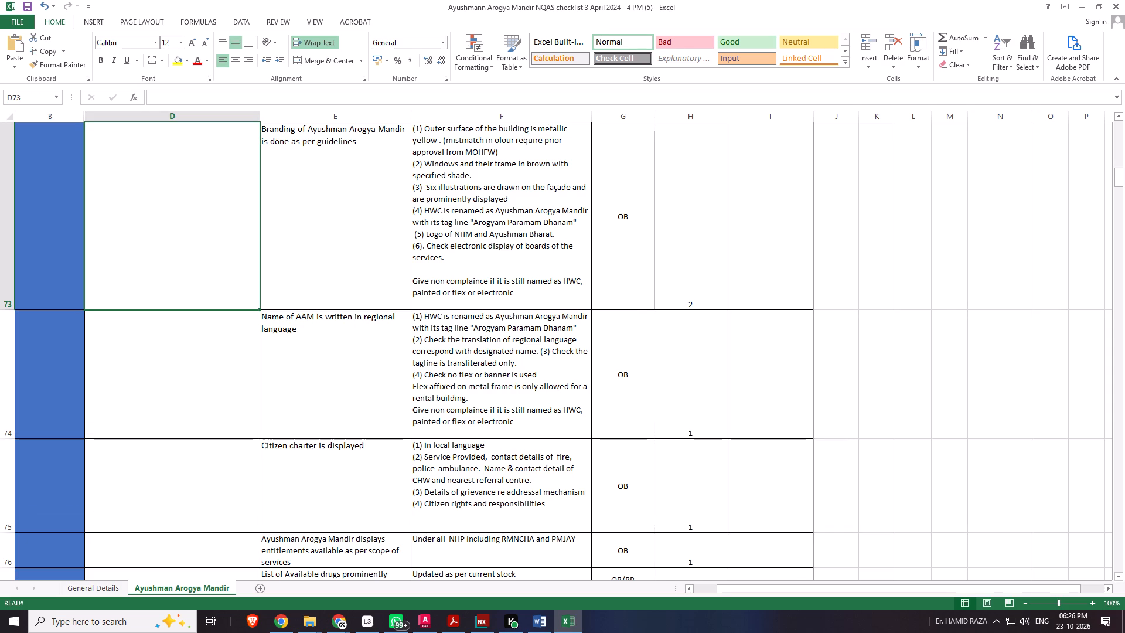
Autofit the heights of rows 80, 83, 85, 86 and 88, covering checkpoints under ME B1.2, ME B1.3 and ME B2.1.
{"action": "scroll", "coordinate": [403, 423], "scroll_direction": "down", "scroll_amount": 1}
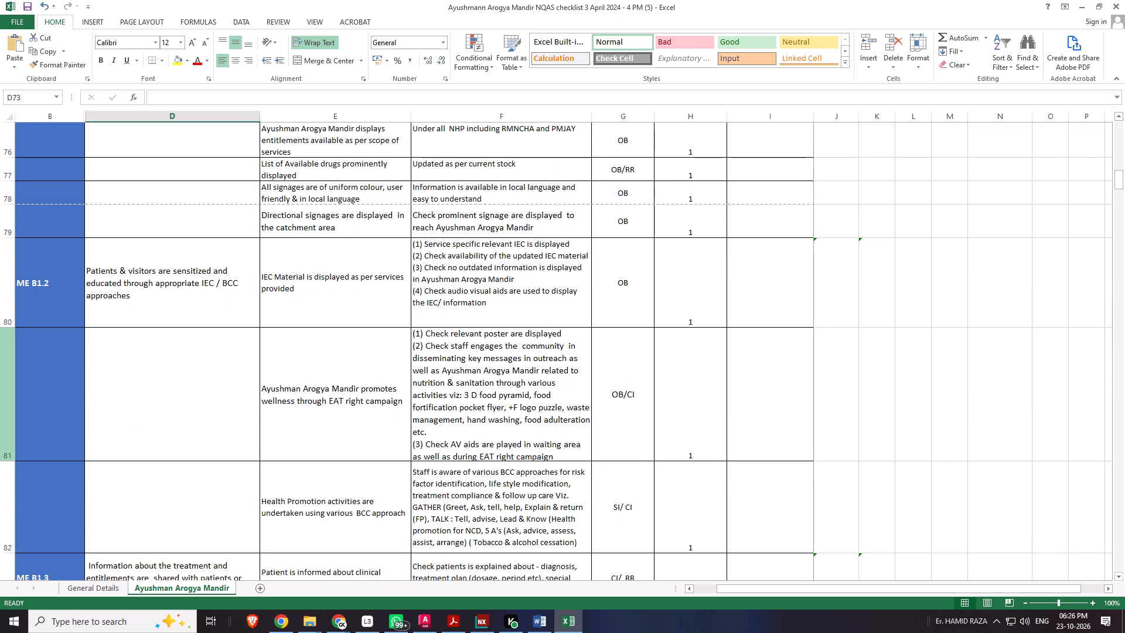
{"action": "double_click", "coordinate": [11, 328]}
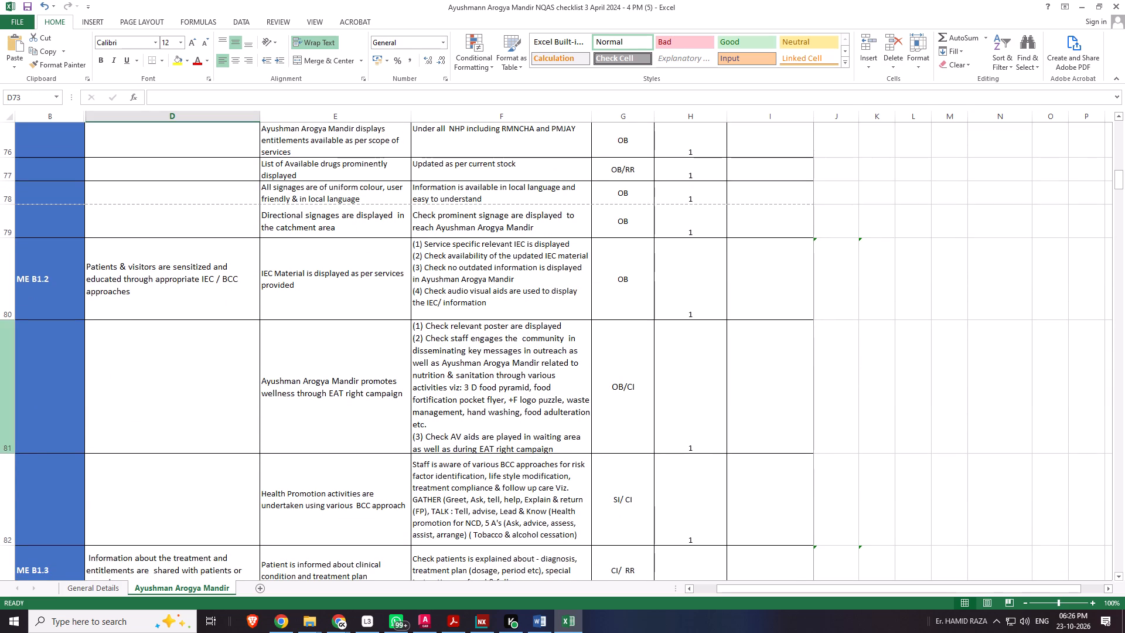
{"action": "scroll", "coordinate": [395, 426], "scroll_direction": "down", "scroll_amount": 2}
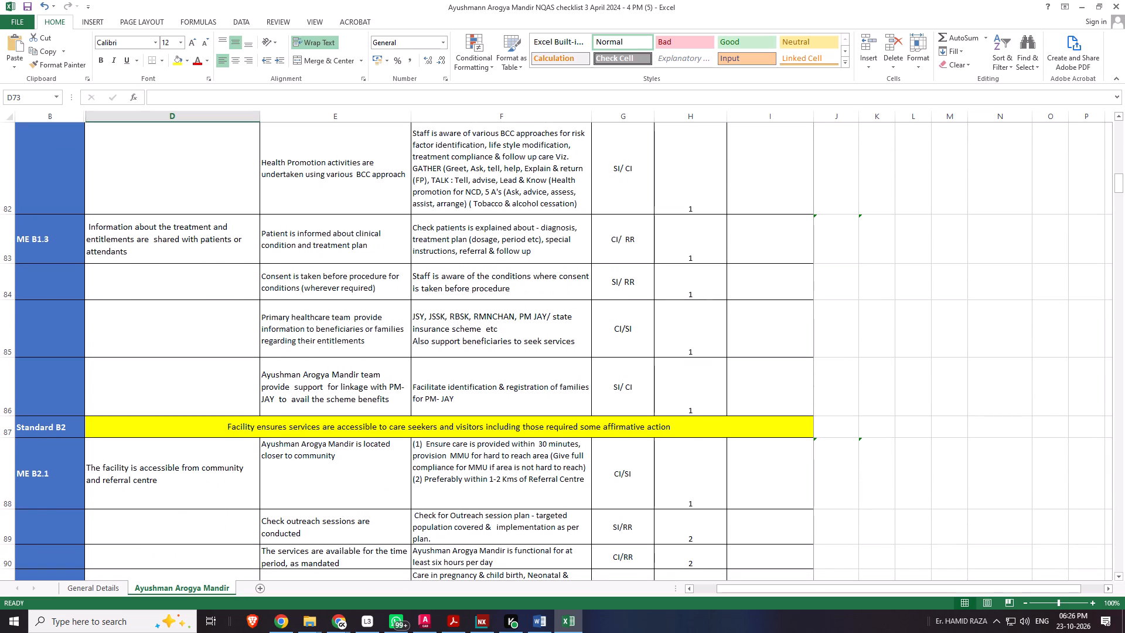
{"action": "double_click", "coordinate": [12, 358]}
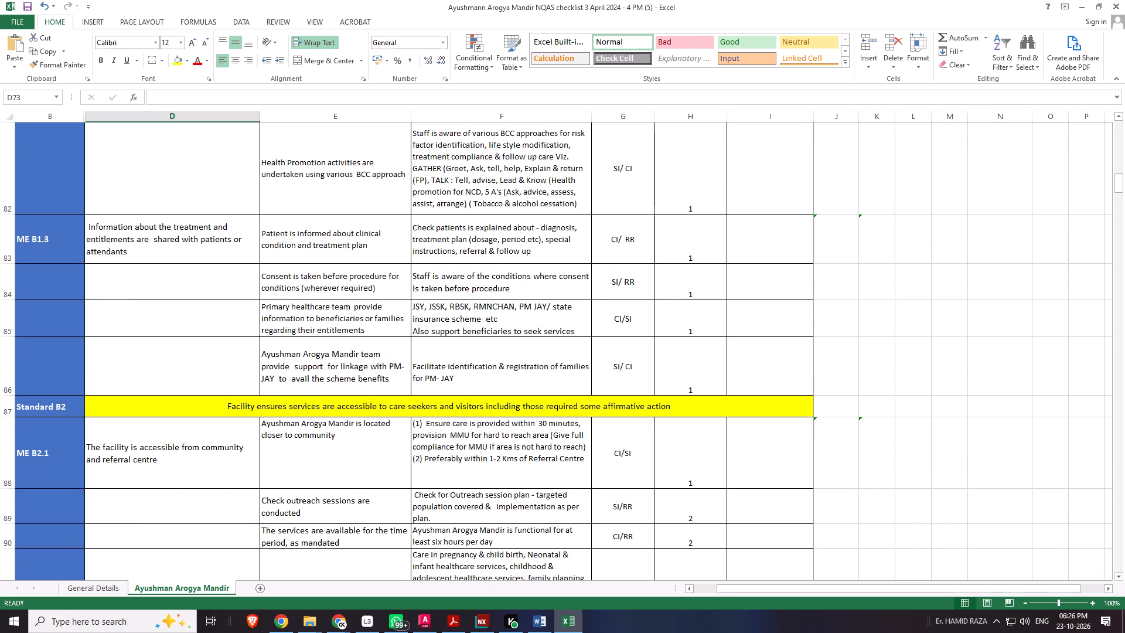
{"action": "double_click", "coordinate": [12, 261]}
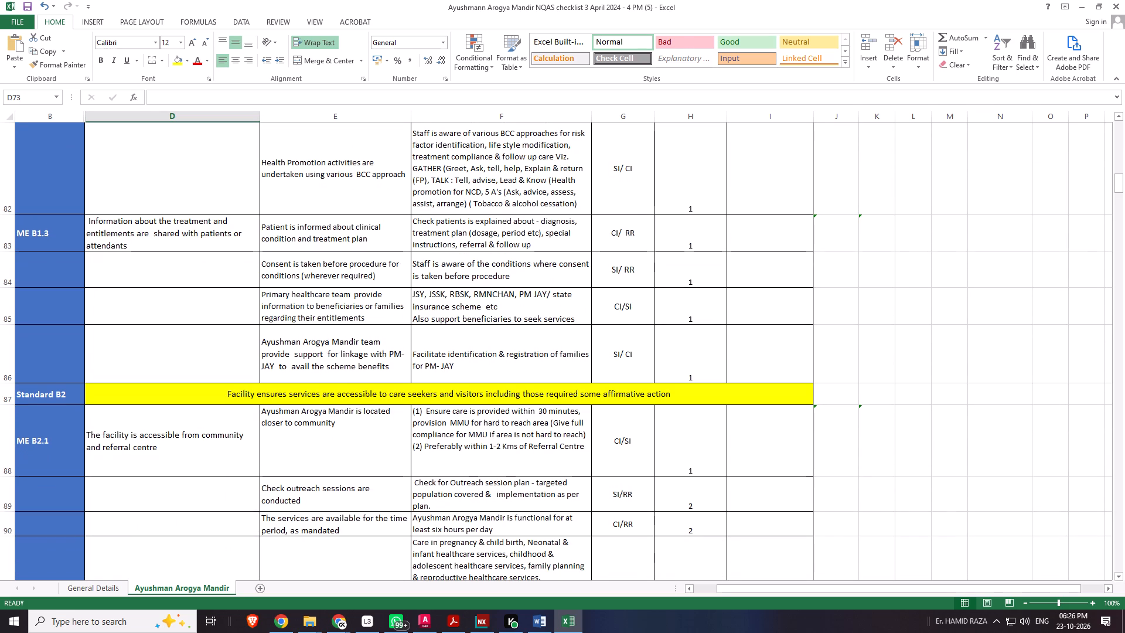
{"action": "double_click", "coordinate": [11, 384]}
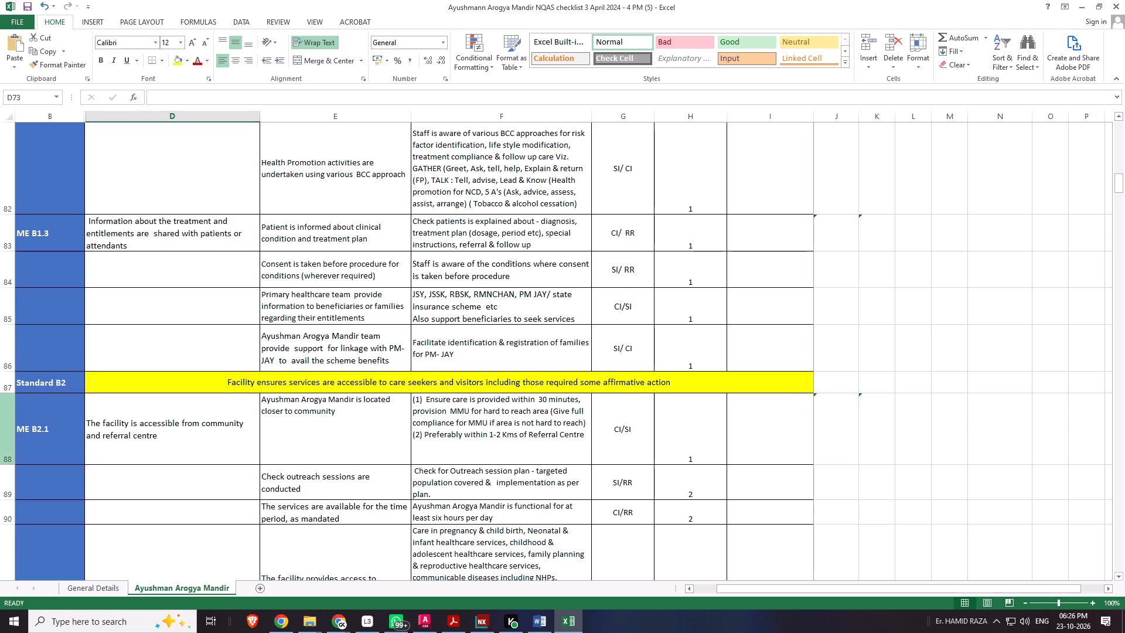
{"action": "double_click", "coordinate": [11, 464]}
{"action": "scroll", "coordinate": [292, 435], "scroll_direction": "down", "scroll_amount": 1}
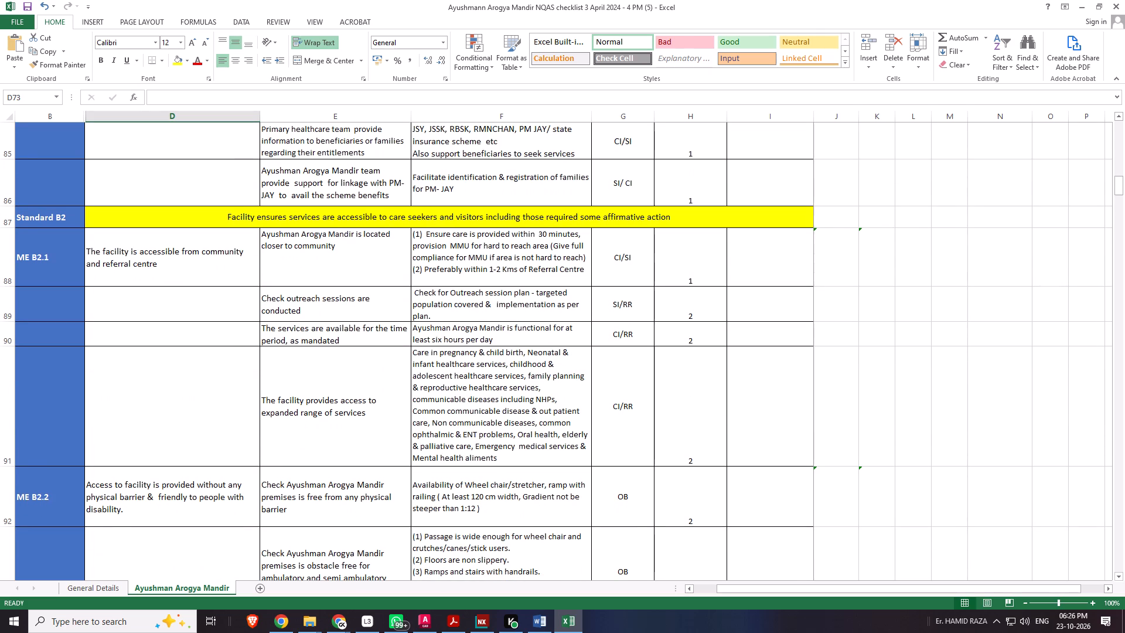
Autofit the heights of rows 92 to 95, from ME B2.2 to ME B2.3, and check the ends of F95, E95 and D95 for stray blank lines.
{"action": "double_click", "coordinate": [14, 525]}
{"action": "scroll", "coordinate": [534, 372], "scroll_direction": "down", "scroll_amount": 1}
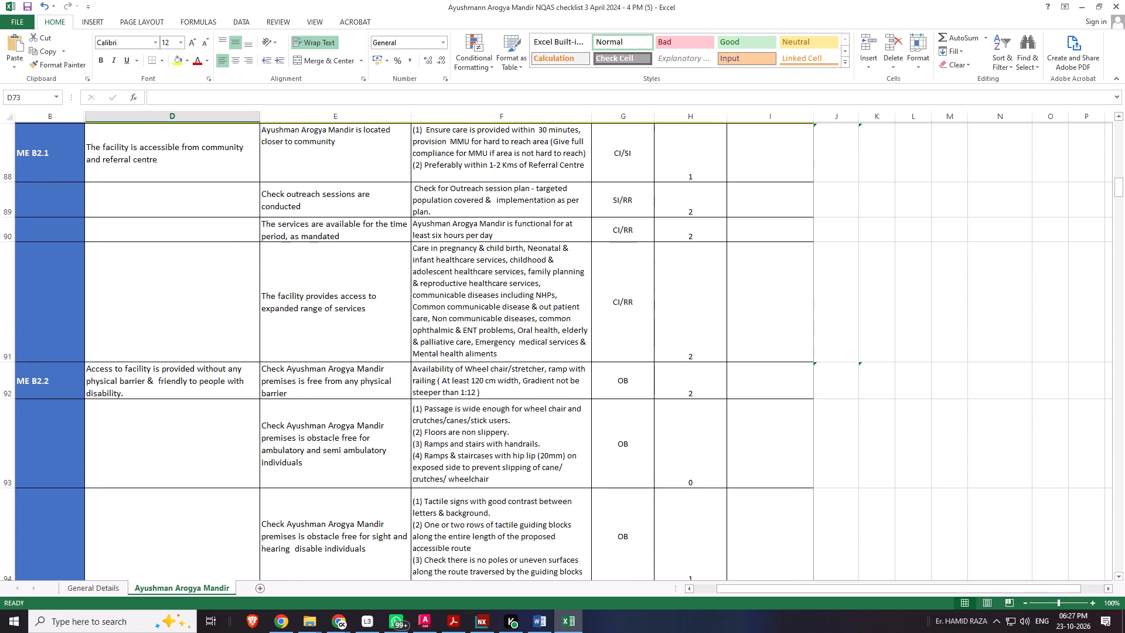
{"action": "double_click", "coordinate": [15, 488]}
{"action": "scroll", "coordinate": [417, 387], "scroll_direction": "down", "scroll_amount": 1}
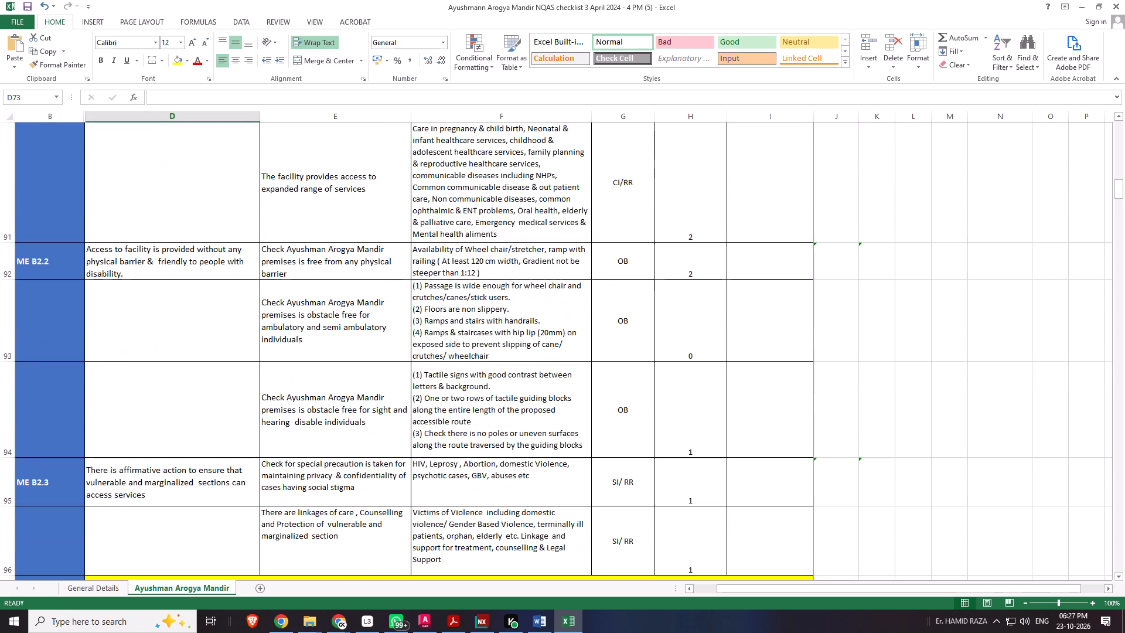
{"action": "double_click", "coordinate": [11, 457]}
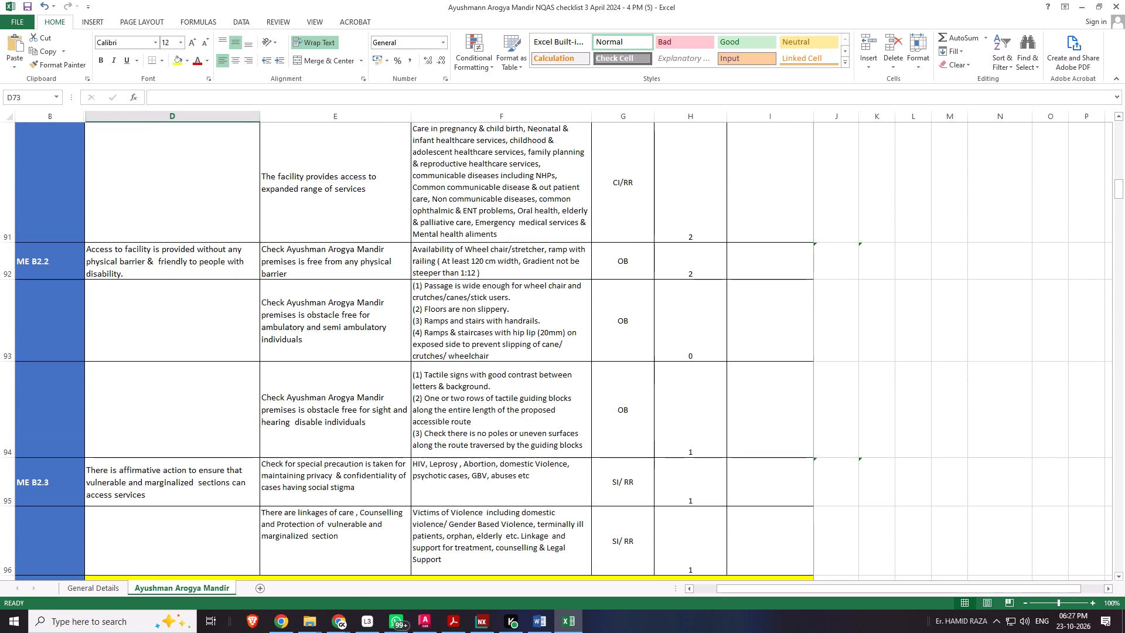
{"action": "double_click", "coordinate": [8, 491]}
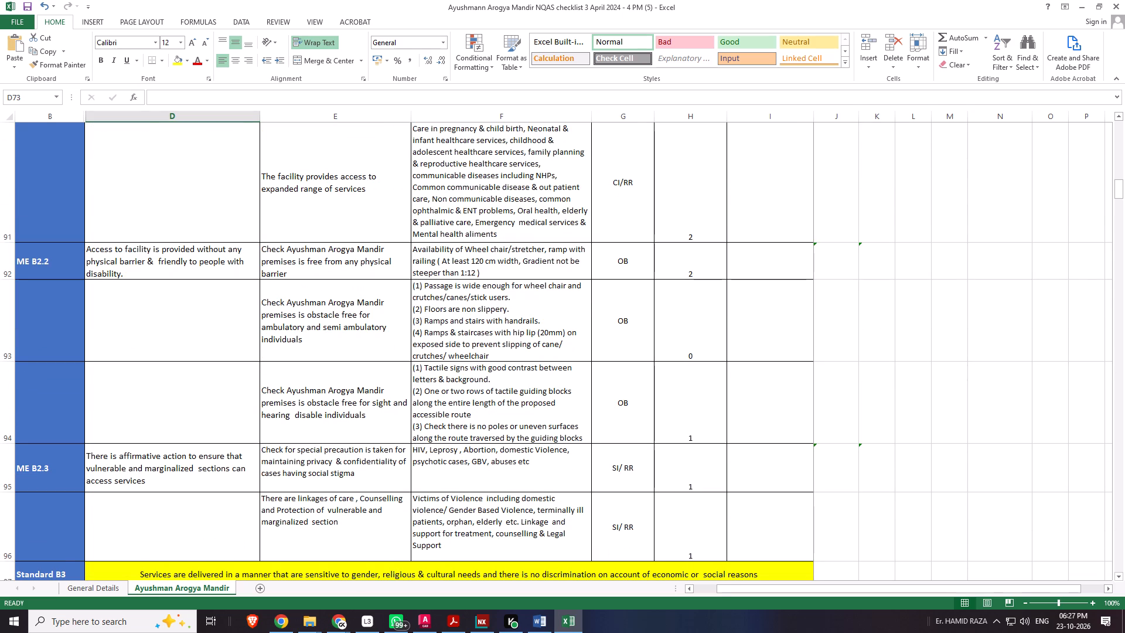
{"action": "double_click", "coordinate": [428, 482]}
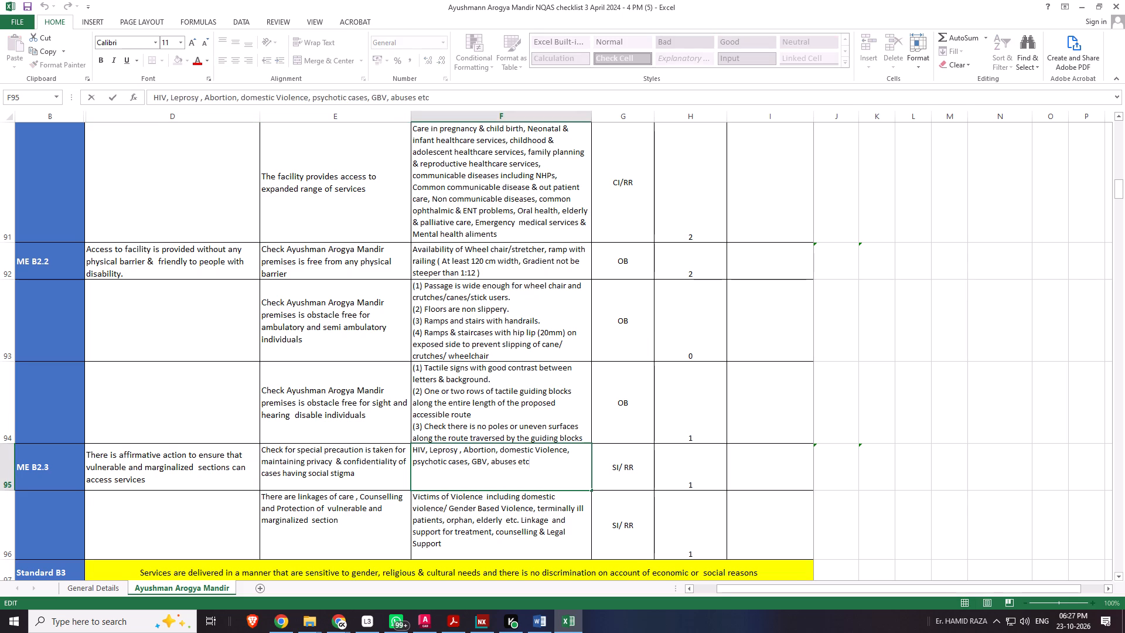
{"action": "left_click", "coordinate": [346, 478]}
{"action": "double_click", "coordinate": [323, 482]}
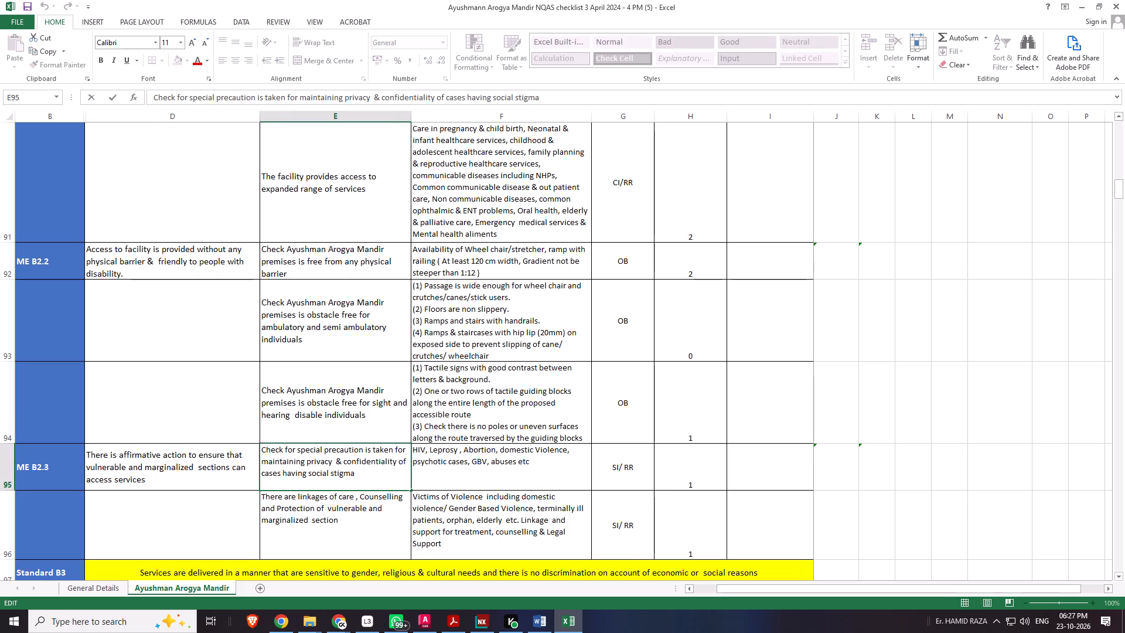
{"action": "double_click", "coordinate": [134, 485]}
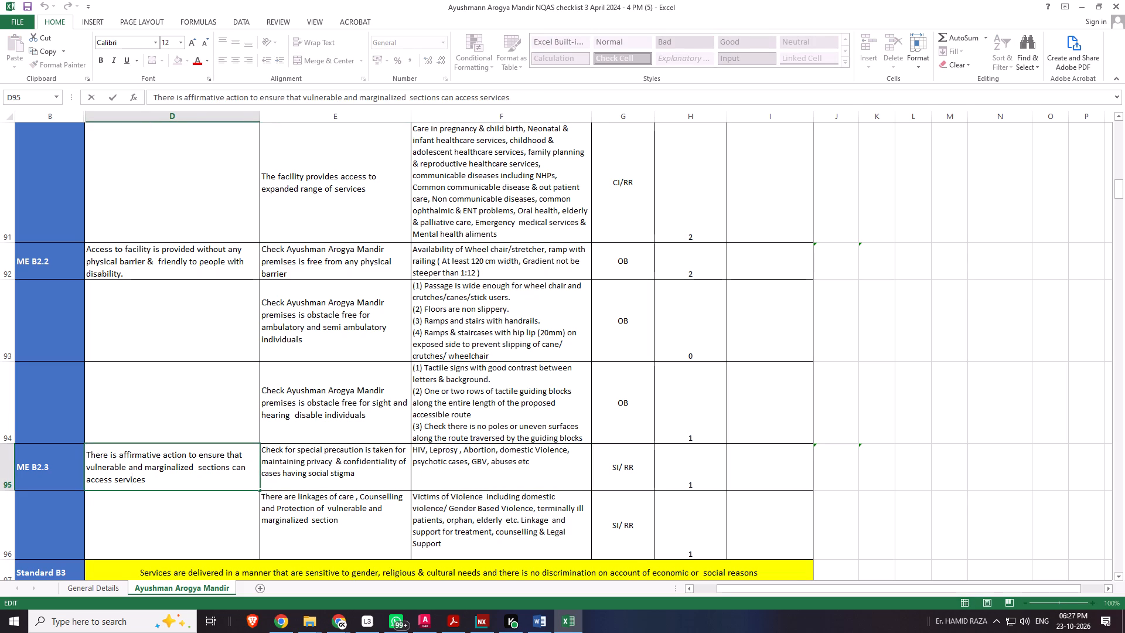
Autofit the heights of rows 96, 98, 101 and 102, covering checkpoints under ME B2.3, ME B3.1 and ME B3.2.
{"action": "scroll", "coordinate": [283, 431], "scroll_direction": "down", "scroll_amount": 1}
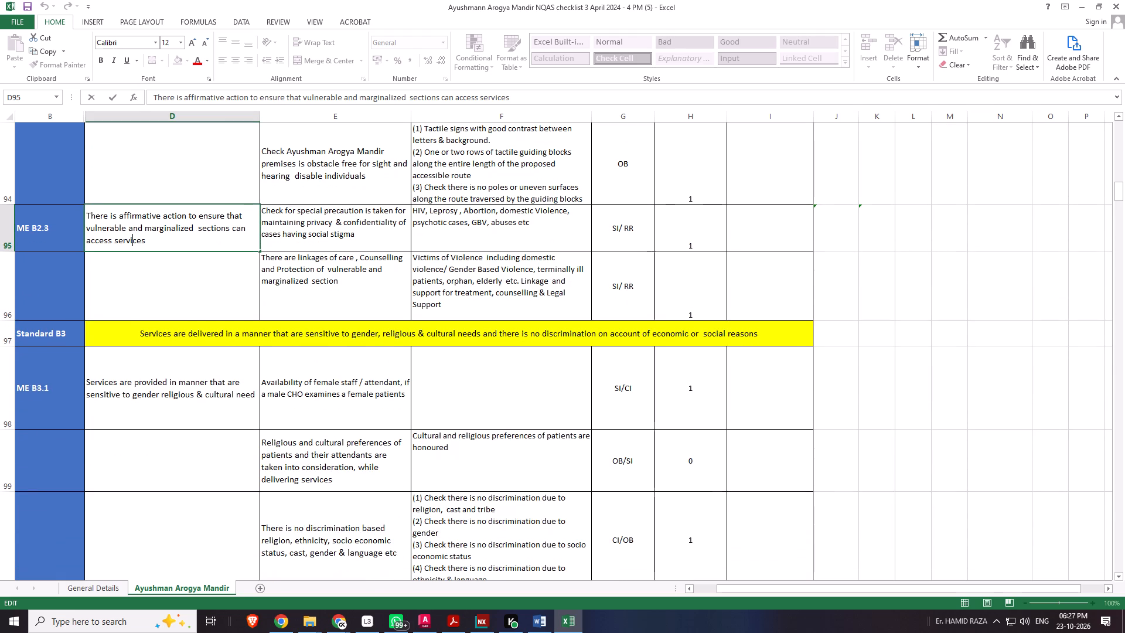
{"action": "left_click", "coordinate": [13, 319]}
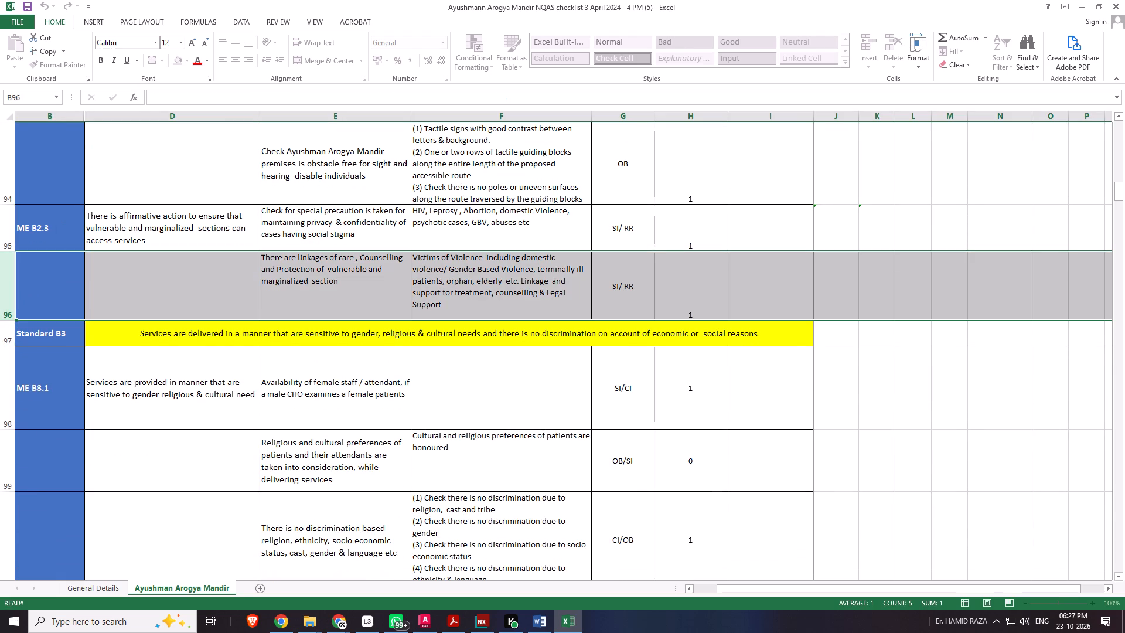
{"action": "double_click", "coordinate": [13, 319]}
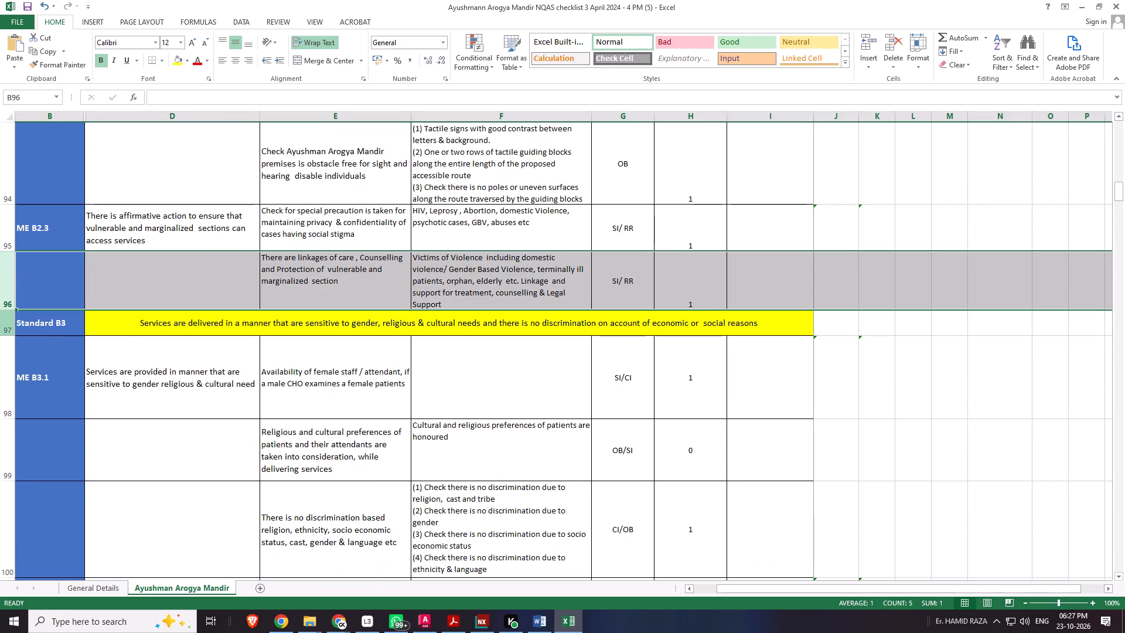
{"action": "double_click", "coordinate": [5, 419]}
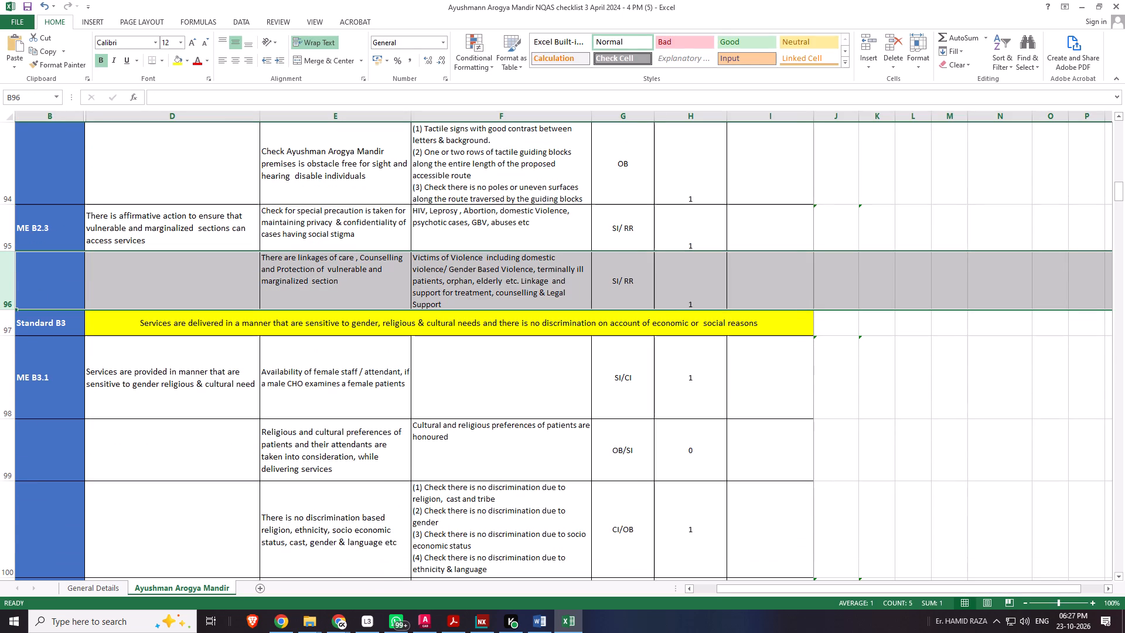
{"action": "scroll", "coordinate": [429, 396], "scroll_direction": "down", "scroll_amount": 1}
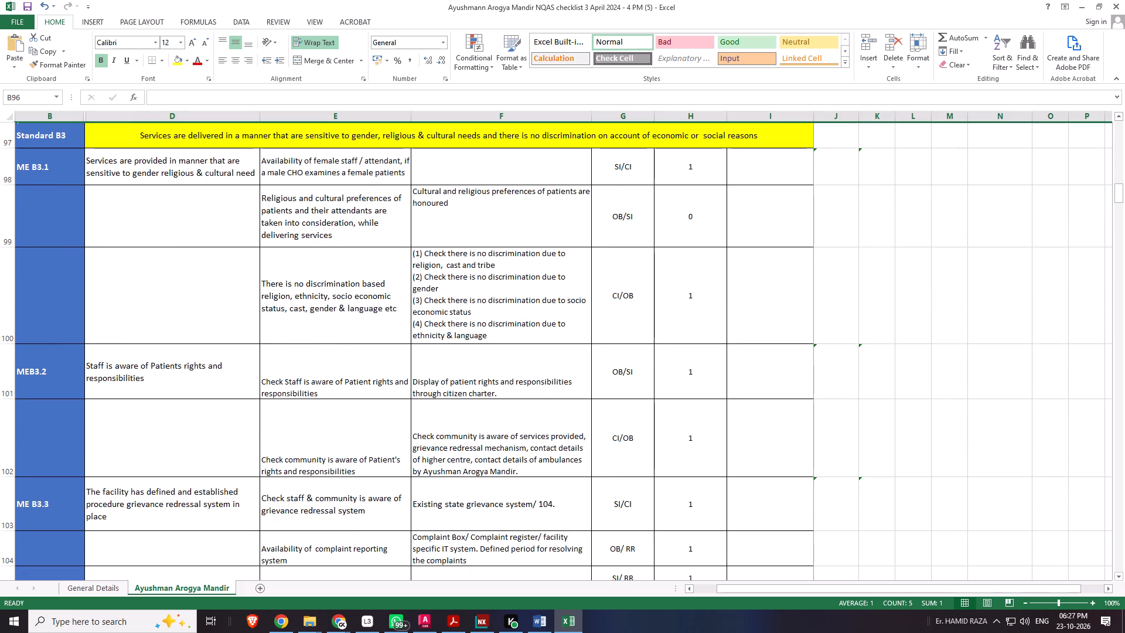
{"action": "double_click", "coordinate": [8, 400]}
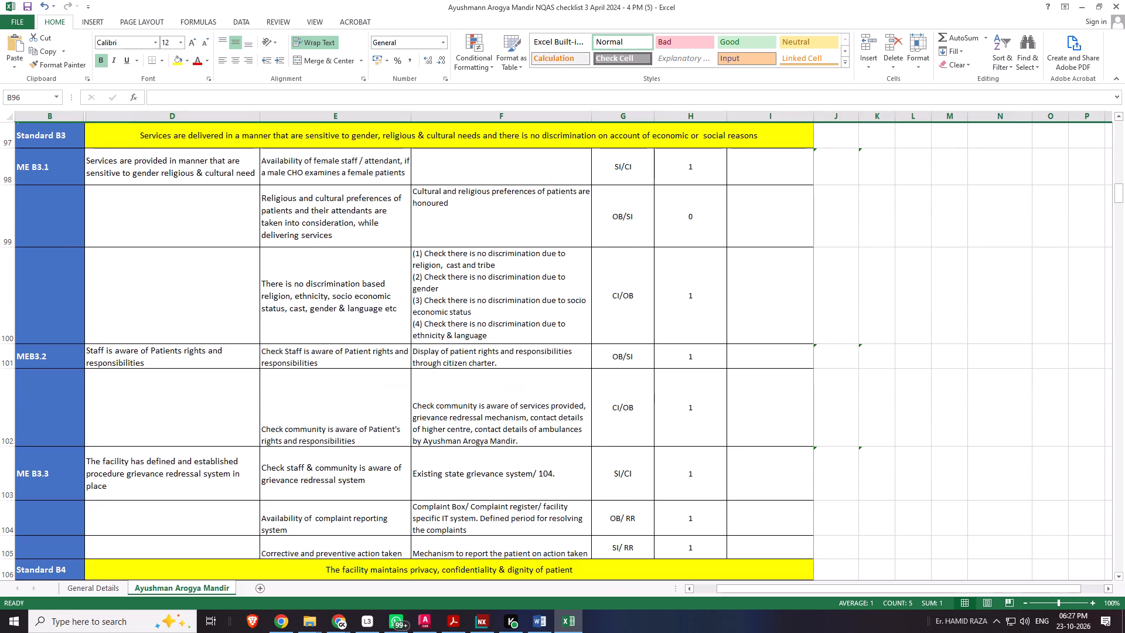
{"action": "double_click", "coordinate": [13, 448]}
Autofit the heights of rows 99, 100, 103 and 104, from cultural preferences and non-discrimination to the complaint reporting system.
{"action": "scroll", "coordinate": [386, 435], "scroll_direction": "down", "scroll_amount": 1}
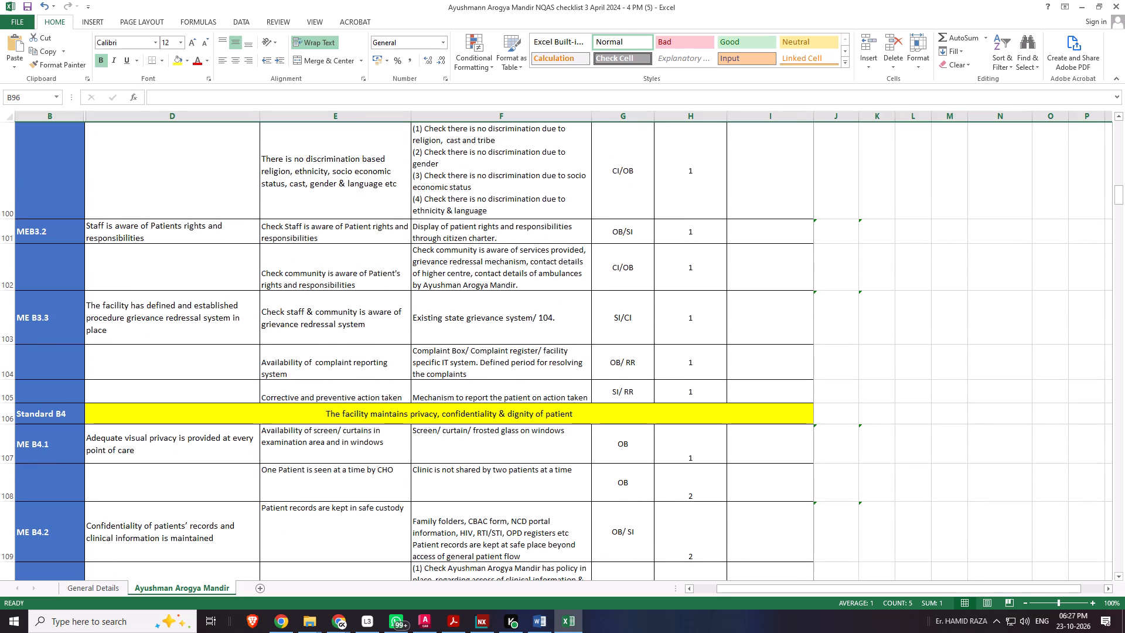
{"action": "scroll", "coordinate": [388, 393], "scroll_direction": "down", "scroll_amount": 2}
{"action": "scroll", "coordinate": [388, 393], "scroll_direction": "up", "scroll_amount": 1}
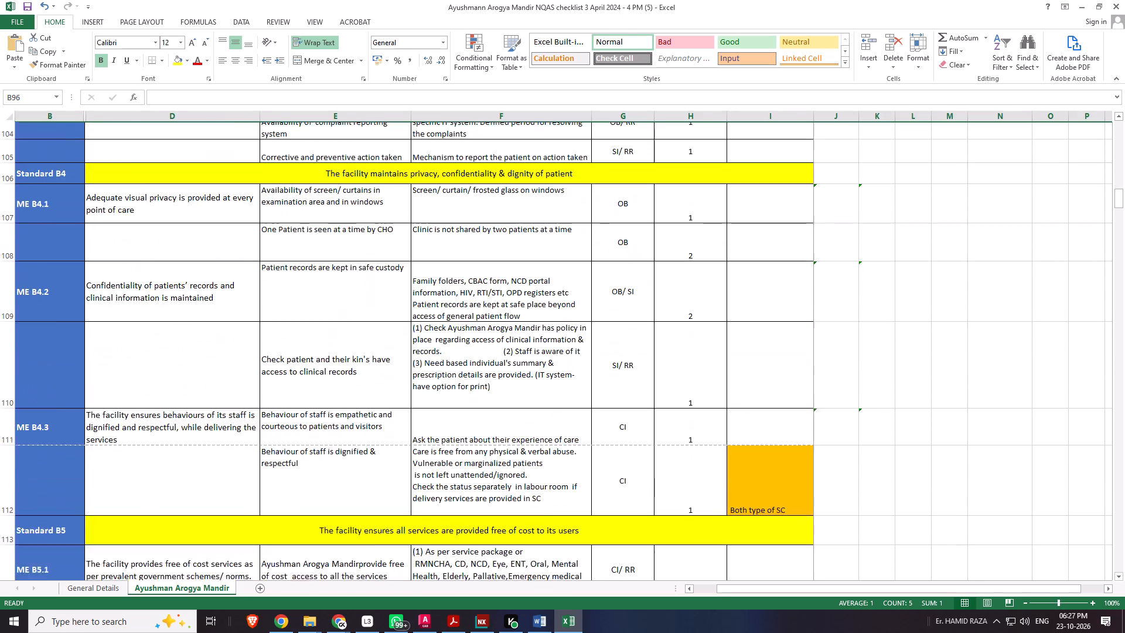
{"action": "scroll", "coordinate": [388, 393], "scroll_direction": "up", "scroll_amount": 2}
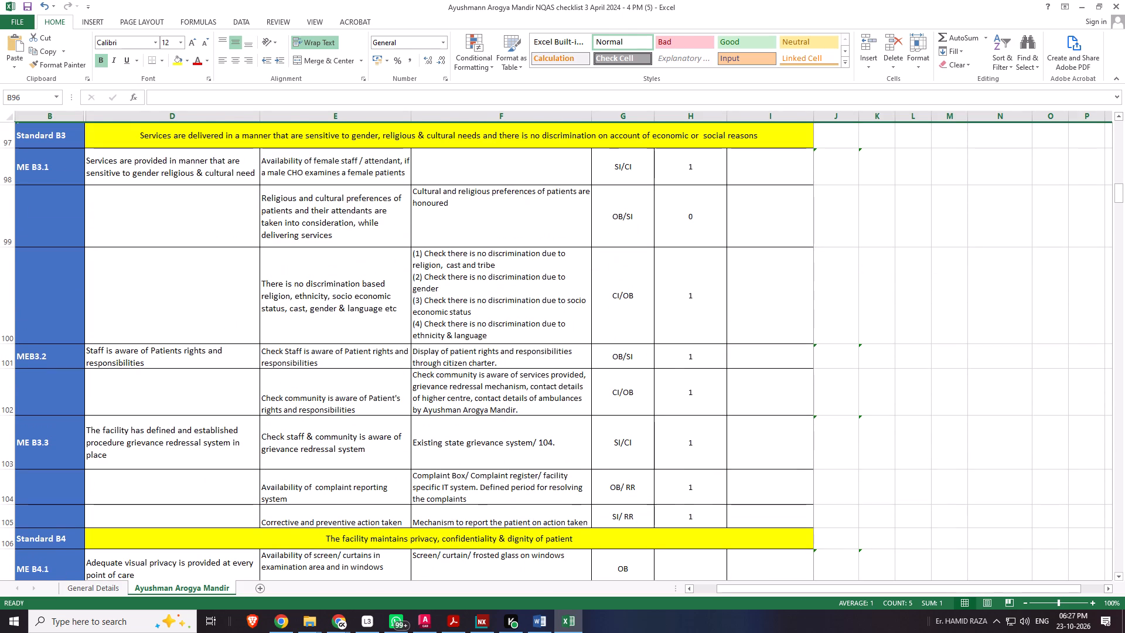
{"action": "double_click", "coordinate": [11, 247]}
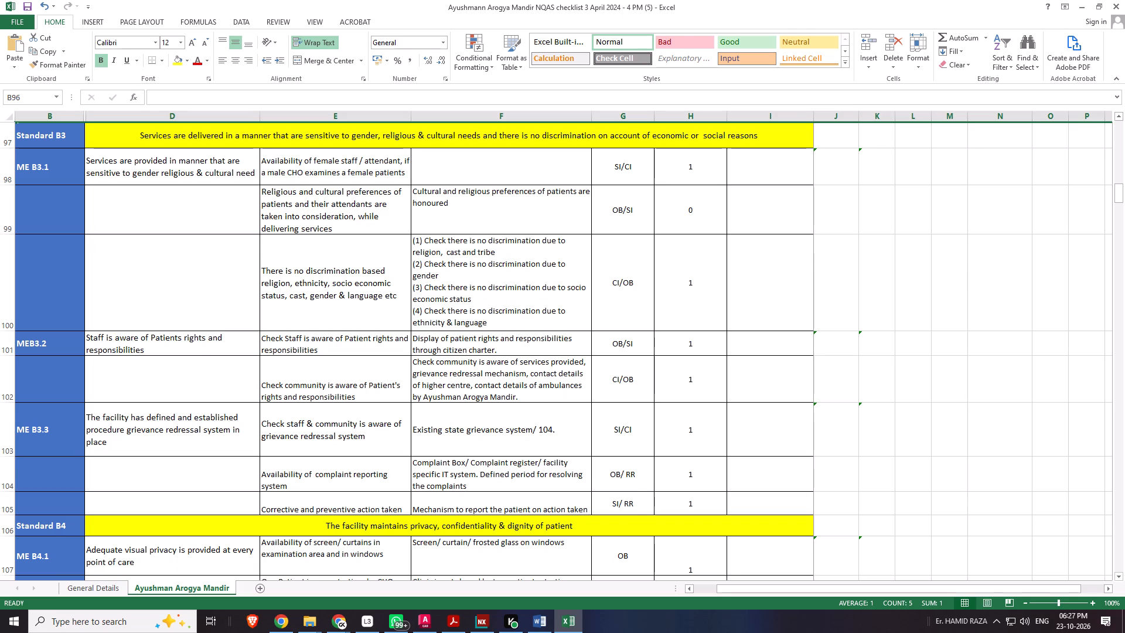
{"action": "double_click", "coordinate": [11, 333]}
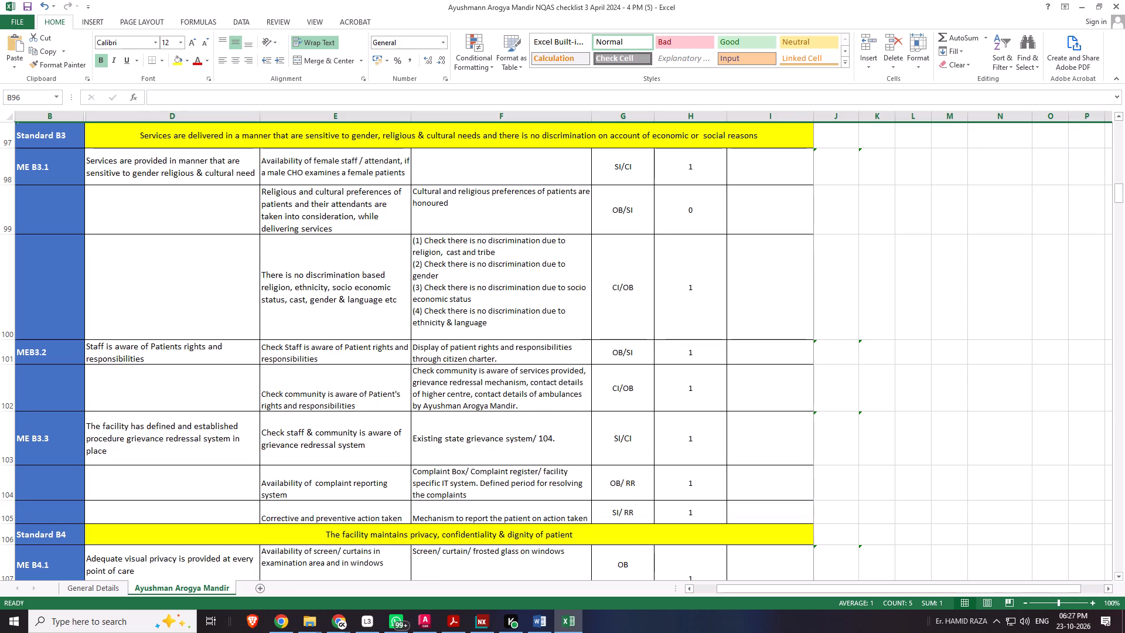
{"action": "double_click", "coordinate": [6, 465]}
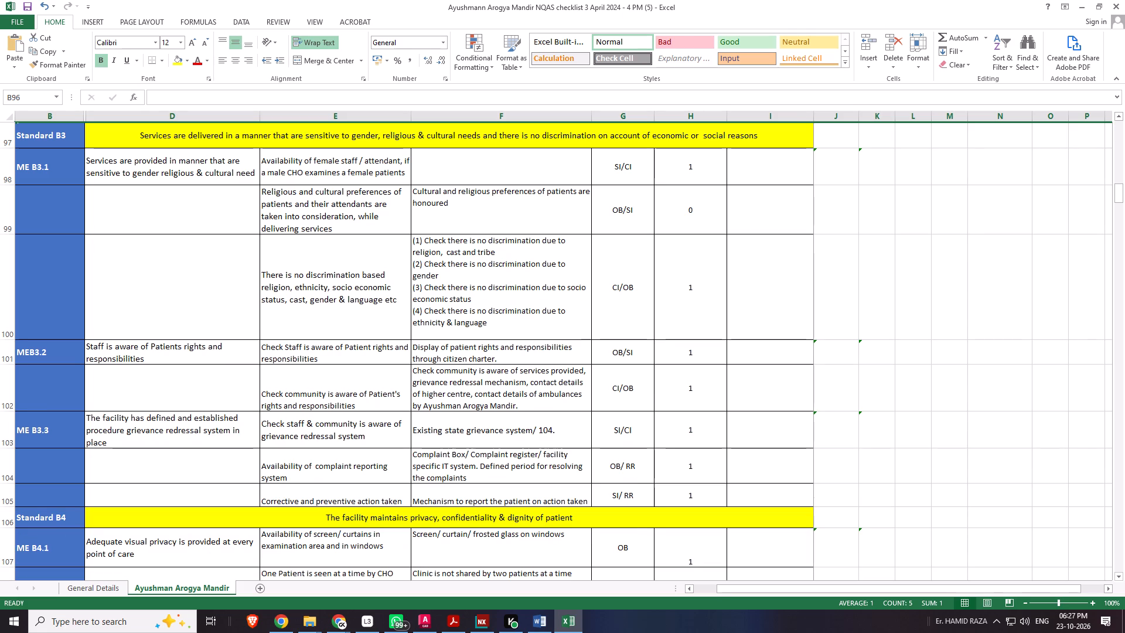
{"action": "double_click", "coordinate": [11, 484]}
Autofit the heights of rows 105 and 107 to 110, from corrective and preventive action to access to clinical records.
{"action": "scroll", "coordinate": [370, 394], "scroll_direction": "down", "scroll_amount": 2}
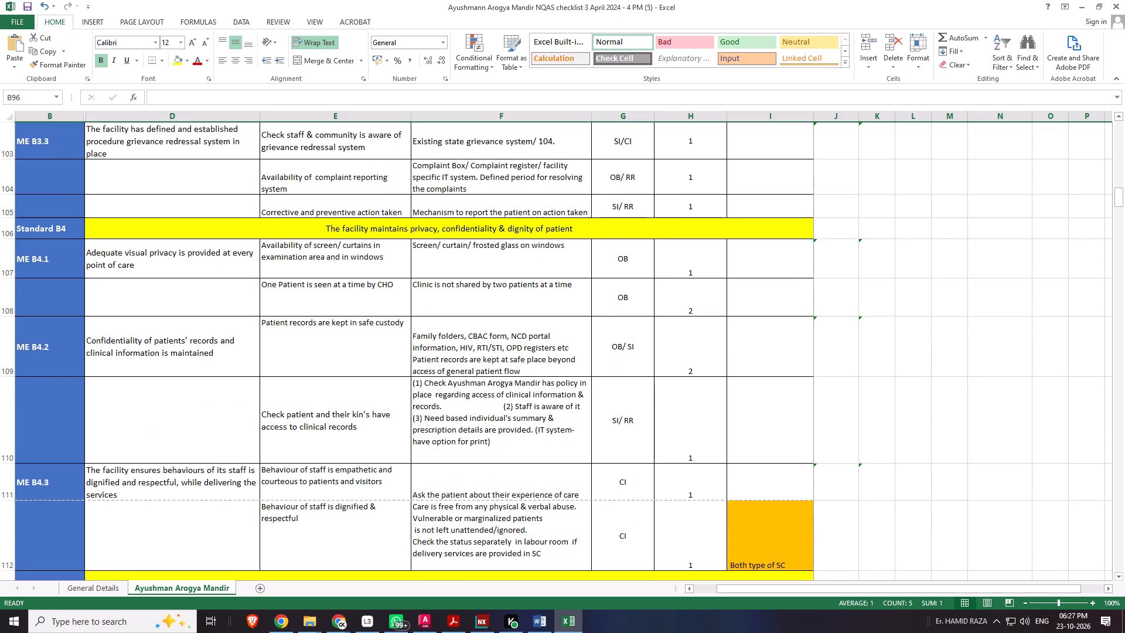
{"action": "double_click", "coordinate": [9, 219]}
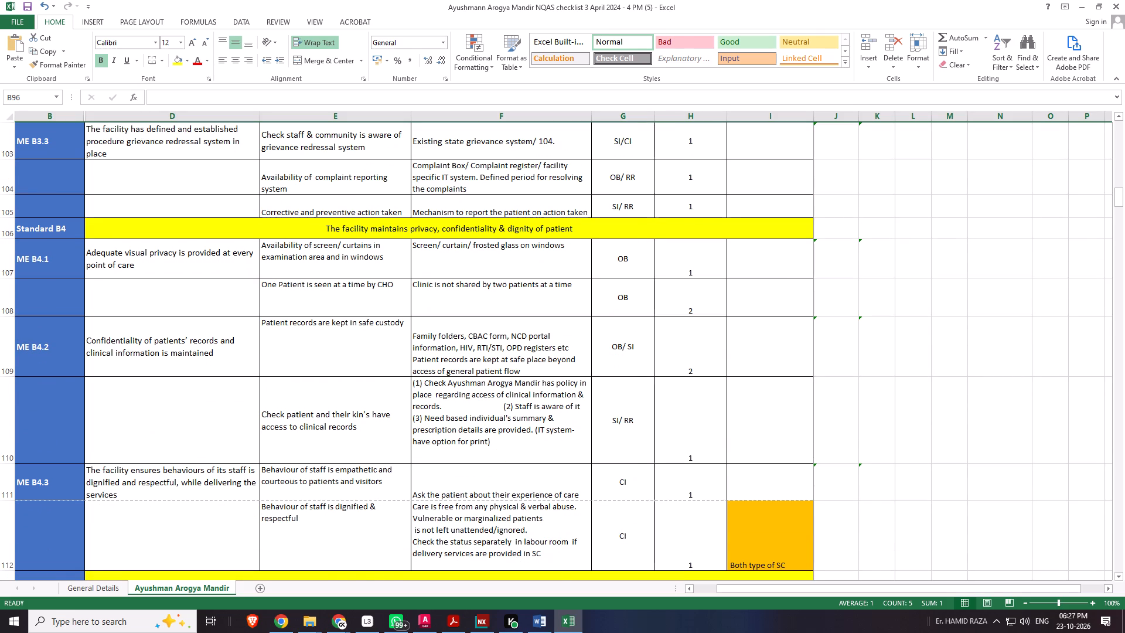
{"action": "double_click", "coordinate": [7, 278]}
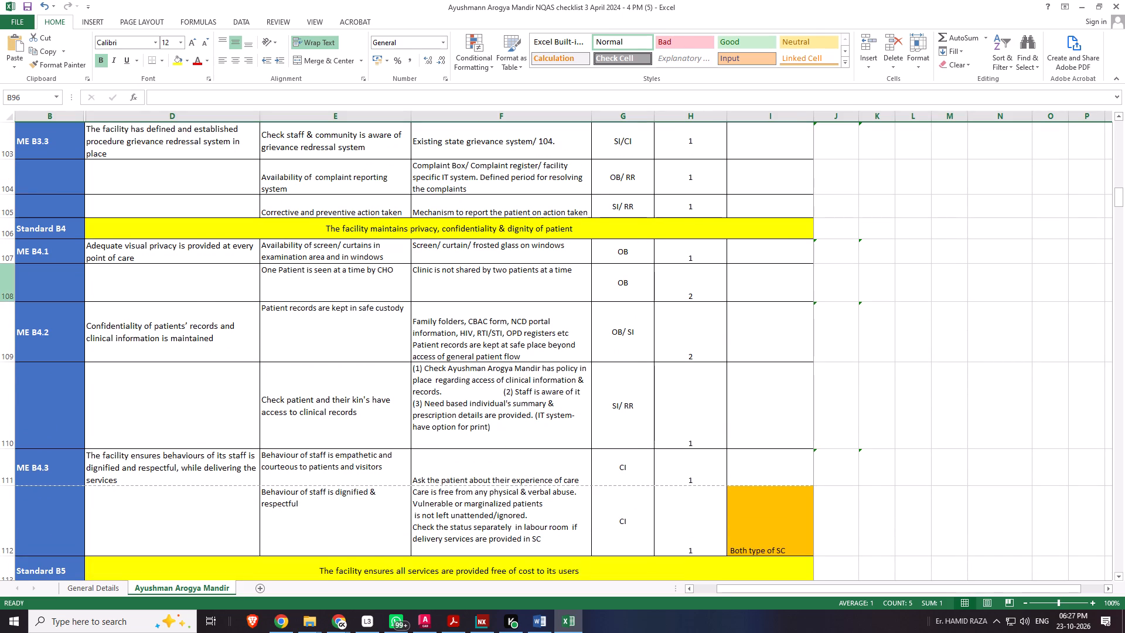
{"action": "double_click", "coordinate": [12, 305]}
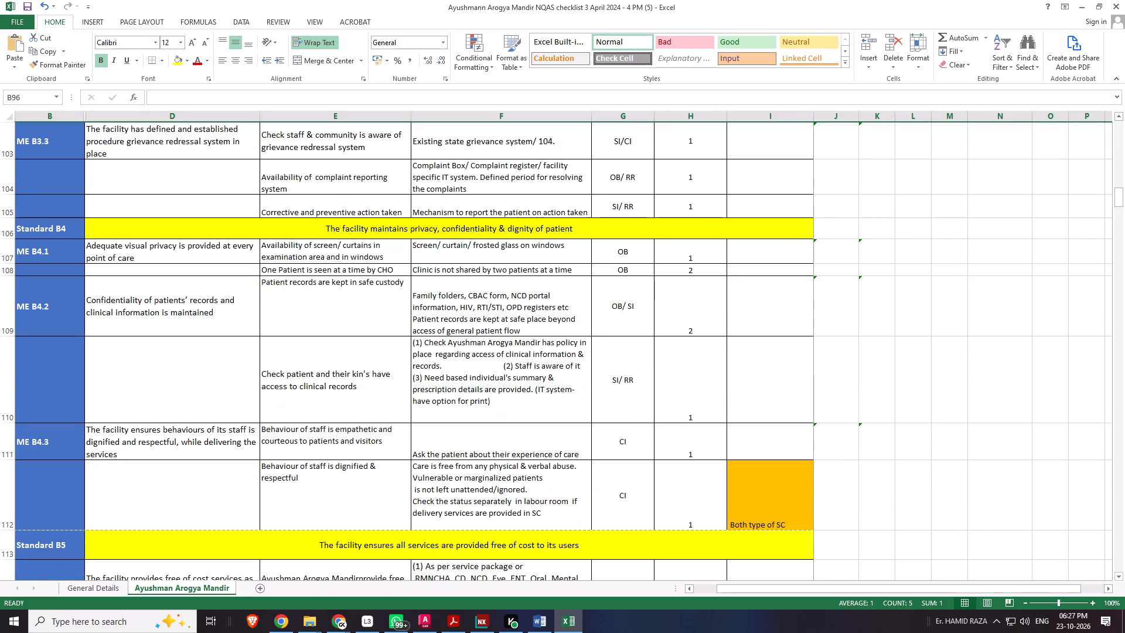
{"action": "double_click", "coordinate": [12, 336]}
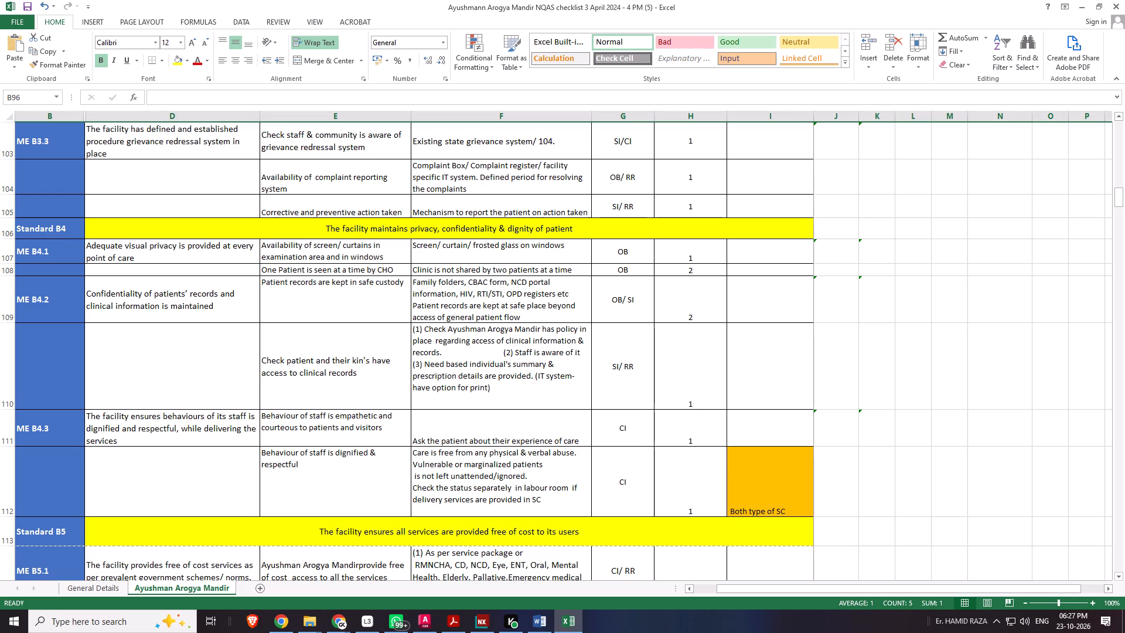
{"action": "double_click", "coordinate": [9, 410]}
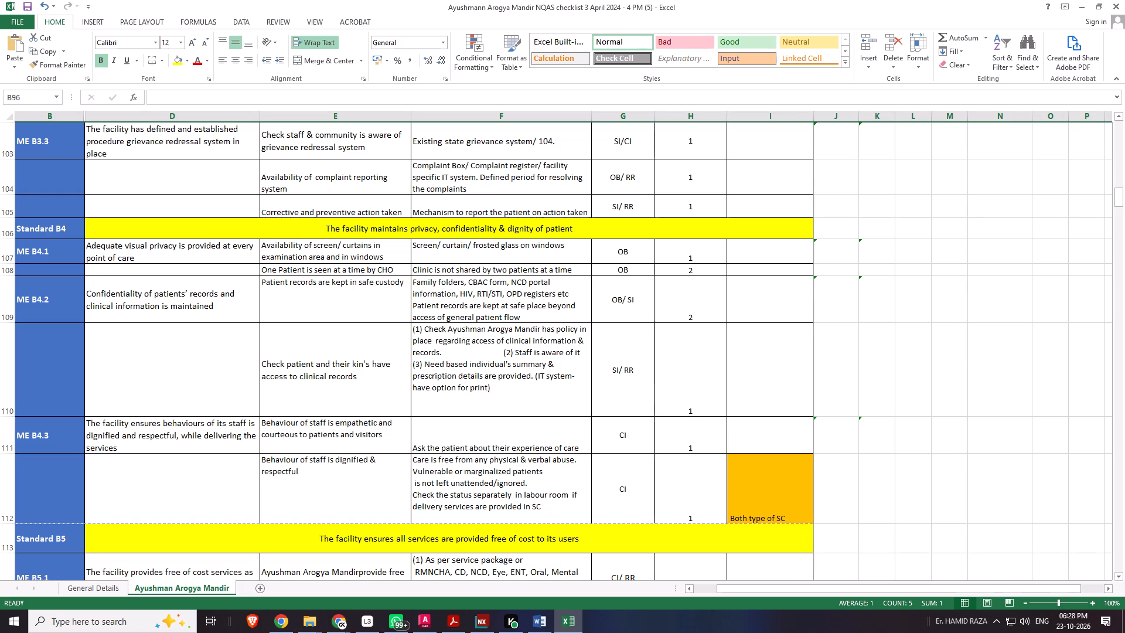
Remove the stray blank line and trailing space at the end of F110's text on access to clinical records.
{"action": "double_click", "coordinate": [431, 405]}
{"action": "key", "text": "BackSpace"}
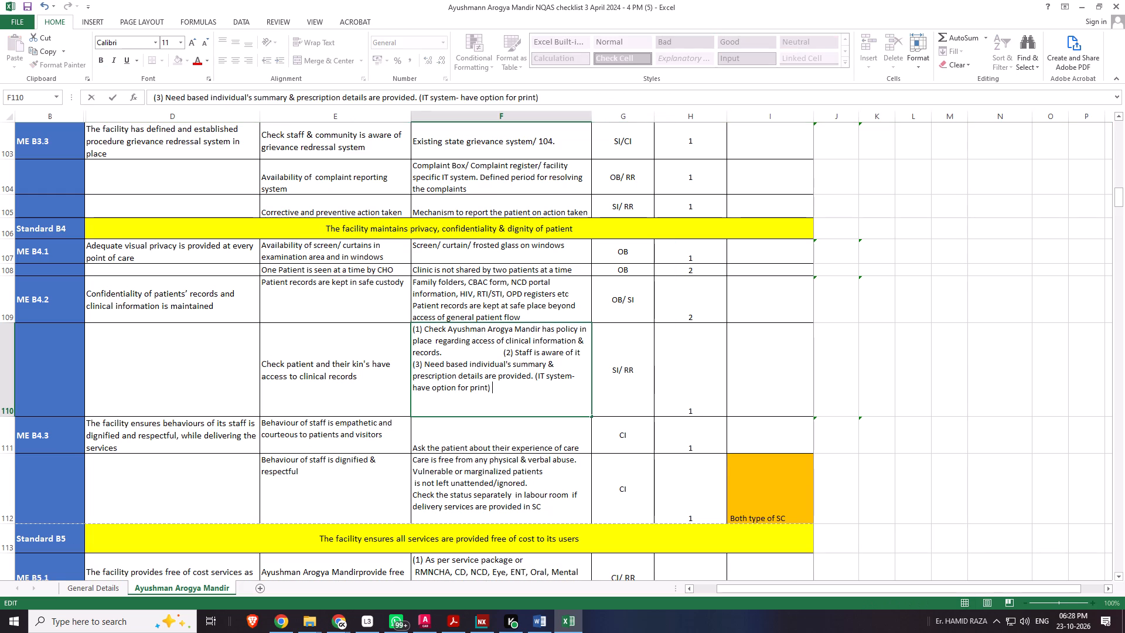
{"action": "left_click", "coordinate": [386, 441]}
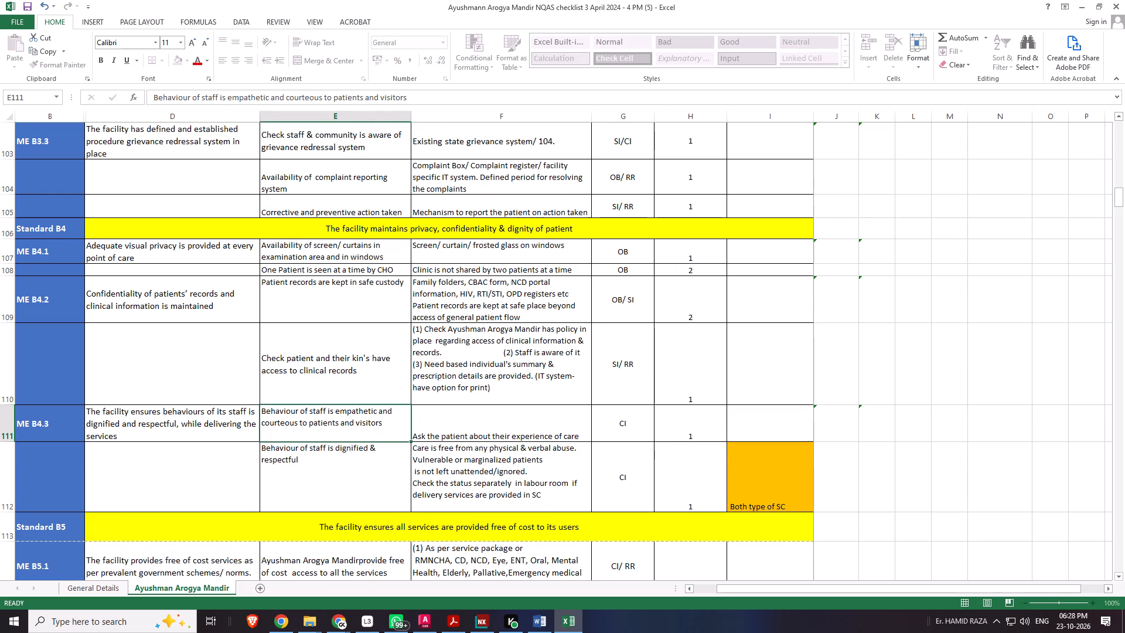
{"action": "double_click", "coordinate": [424, 399]}
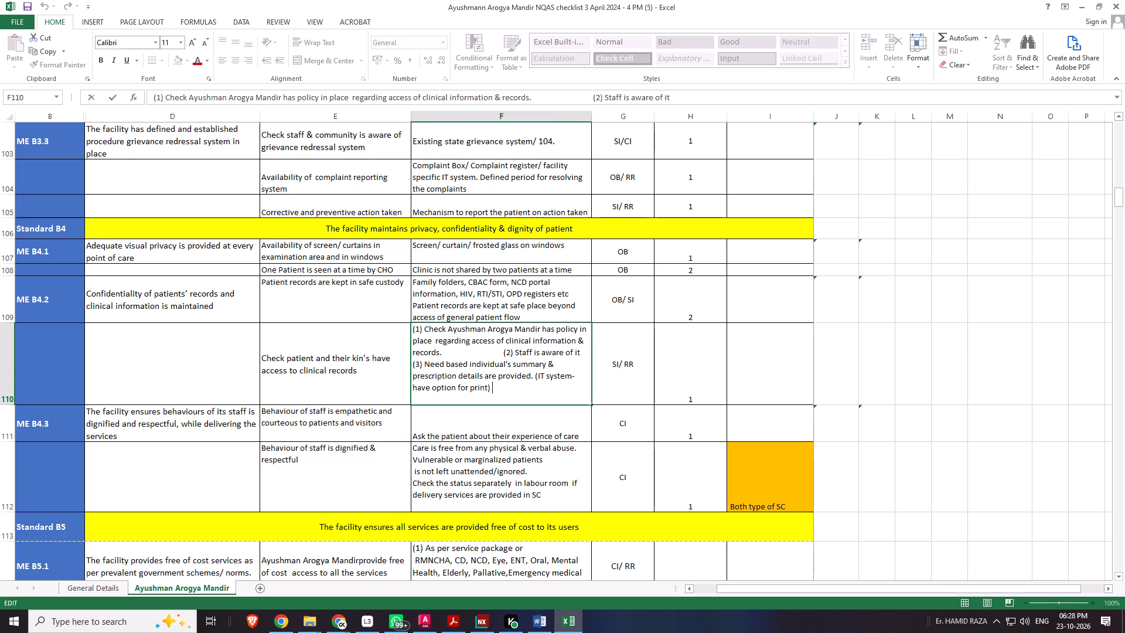
{"action": "left_click", "coordinate": [420, 396]}
{"action": "key", "text": "BackSpace"}
{"action": "left_click", "coordinate": [322, 393]}
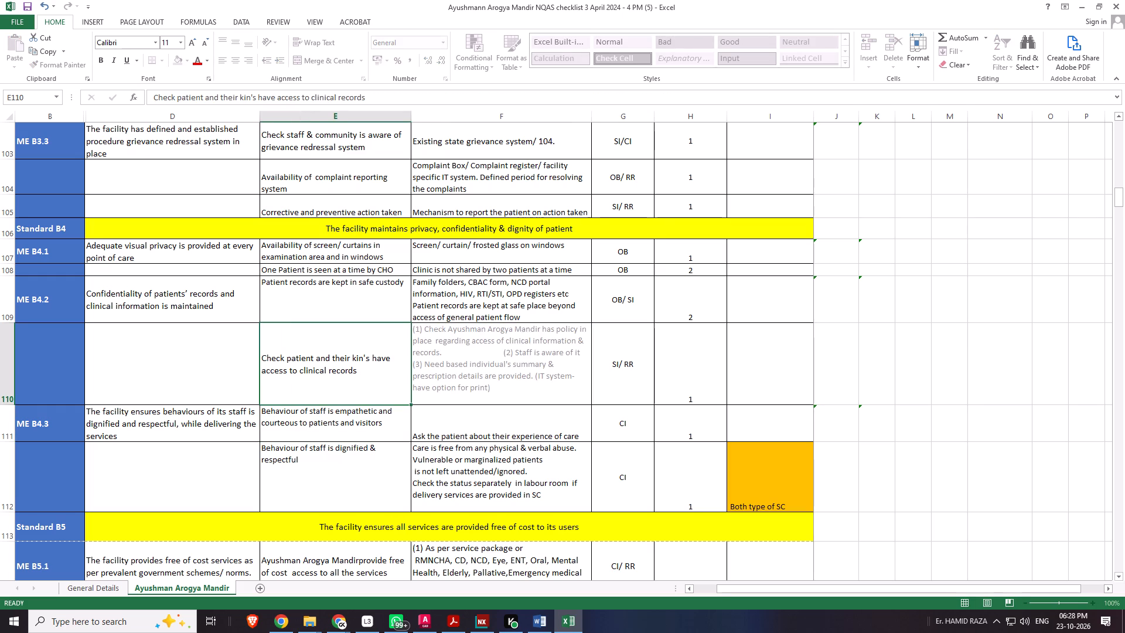
Autofit the heights of rows 111, 112 and 115, covering staff behaviour and free-of-cost screening and investigation services.
{"action": "scroll", "coordinate": [330, 384], "scroll_direction": "down", "scroll_amount": 1}
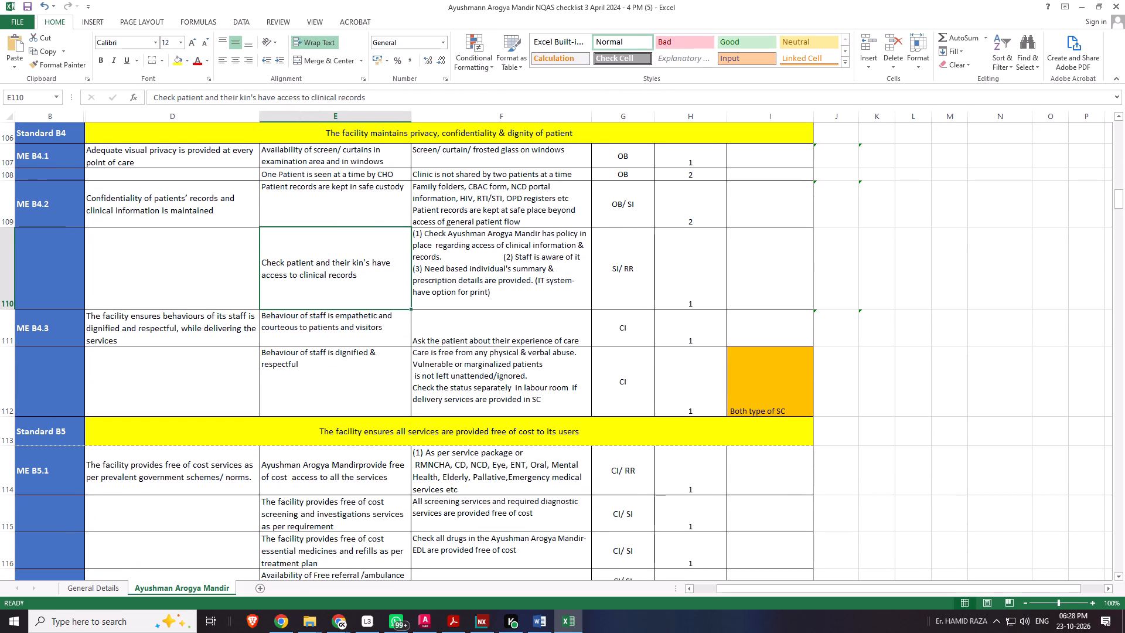
{"action": "double_click", "coordinate": [12, 346]}
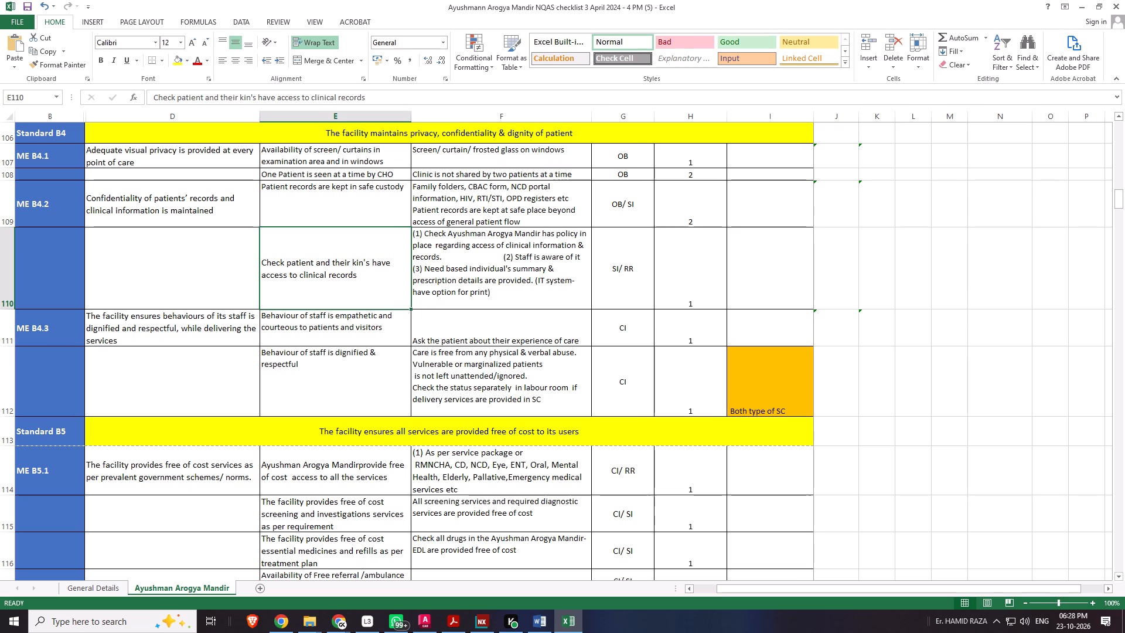
{"action": "double_click", "coordinate": [11, 417]}
{"action": "scroll", "coordinate": [520, 382], "scroll_direction": "down", "scroll_amount": 1}
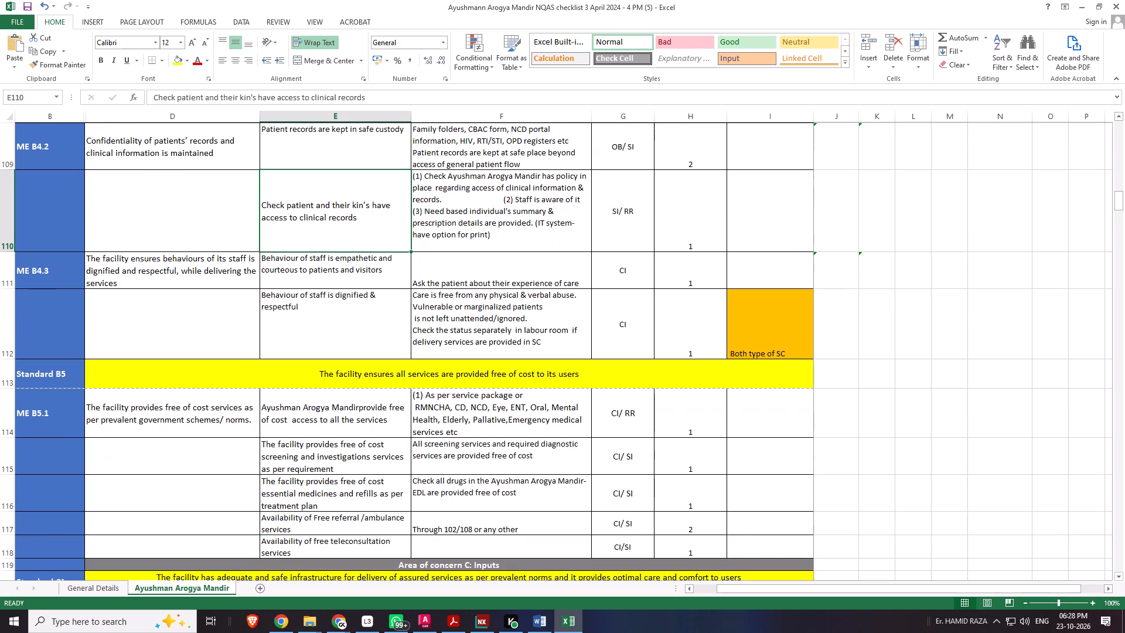
{"action": "scroll", "coordinate": [518, 382], "scroll_direction": "down", "scroll_amount": 1}
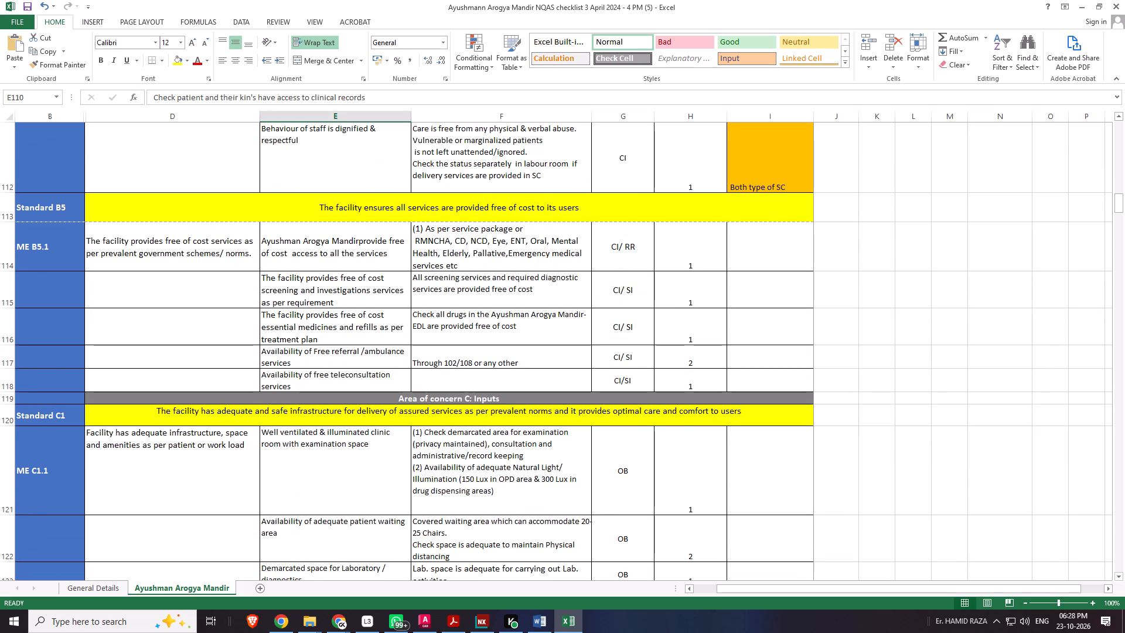
{"action": "double_click", "coordinate": [12, 309]}
Autofit the heights of rows 121, 133 and 135, covering the clinic room, fire extinguisher and non-structural components checkpoints.
{"action": "scroll", "coordinate": [393, 391], "scroll_direction": "down", "scroll_amount": 1}
{"action": "double_click", "coordinate": [11, 366]}
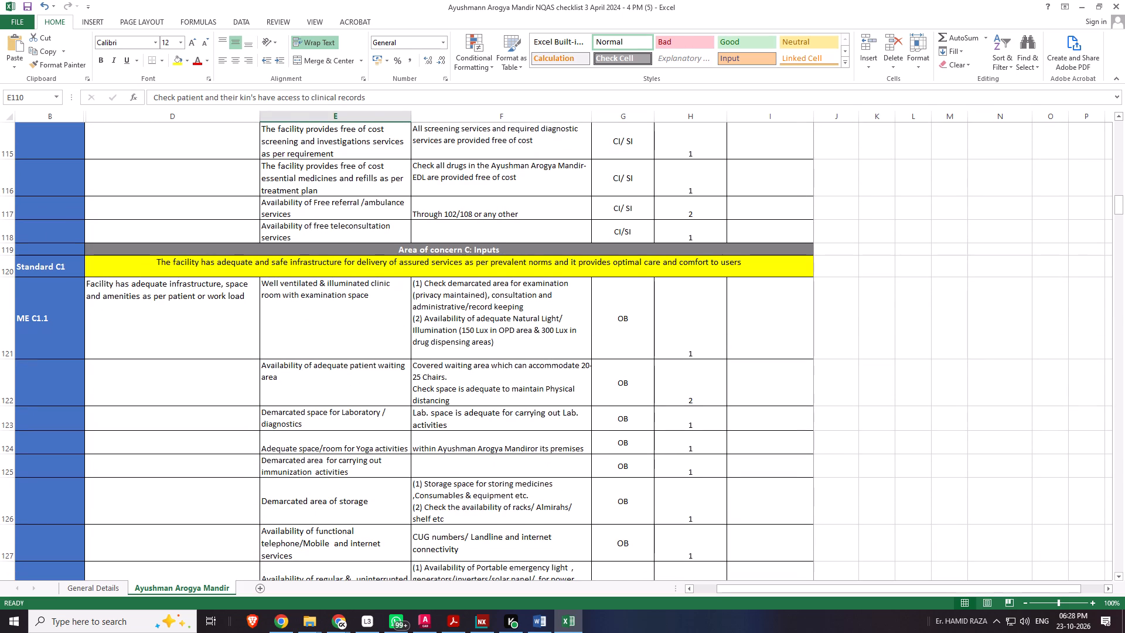
{"action": "scroll", "coordinate": [405, 433], "scroll_direction": "down", "scroll_amount": 1}
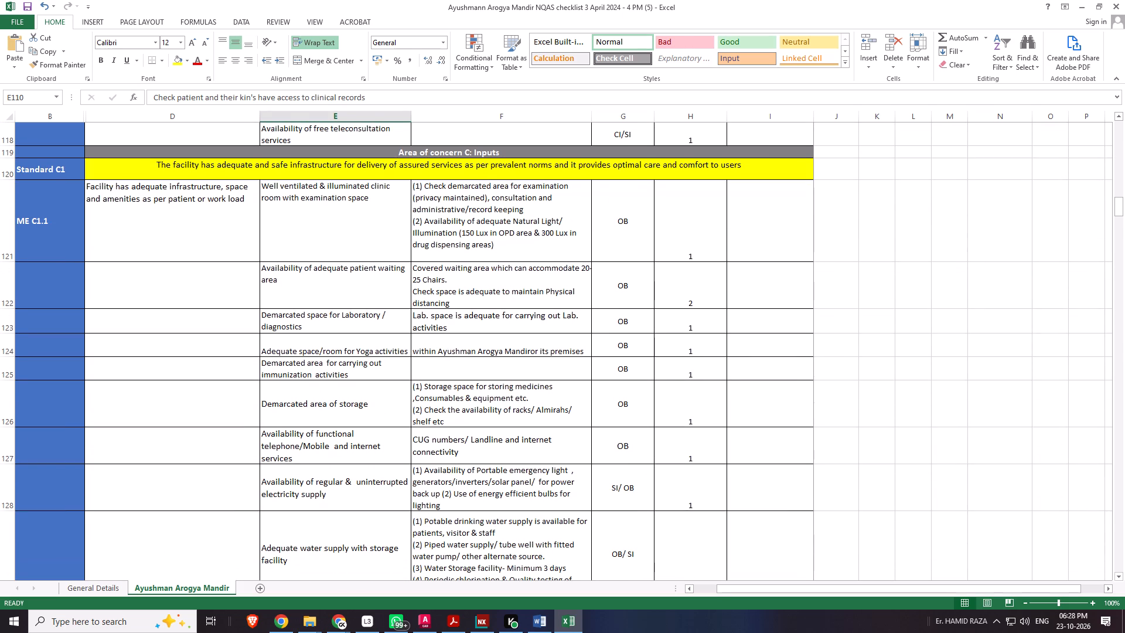
{"action": "scroll", "coordinate": [375, 396], "scroll_direction": "down", "scroll_amount": 1}
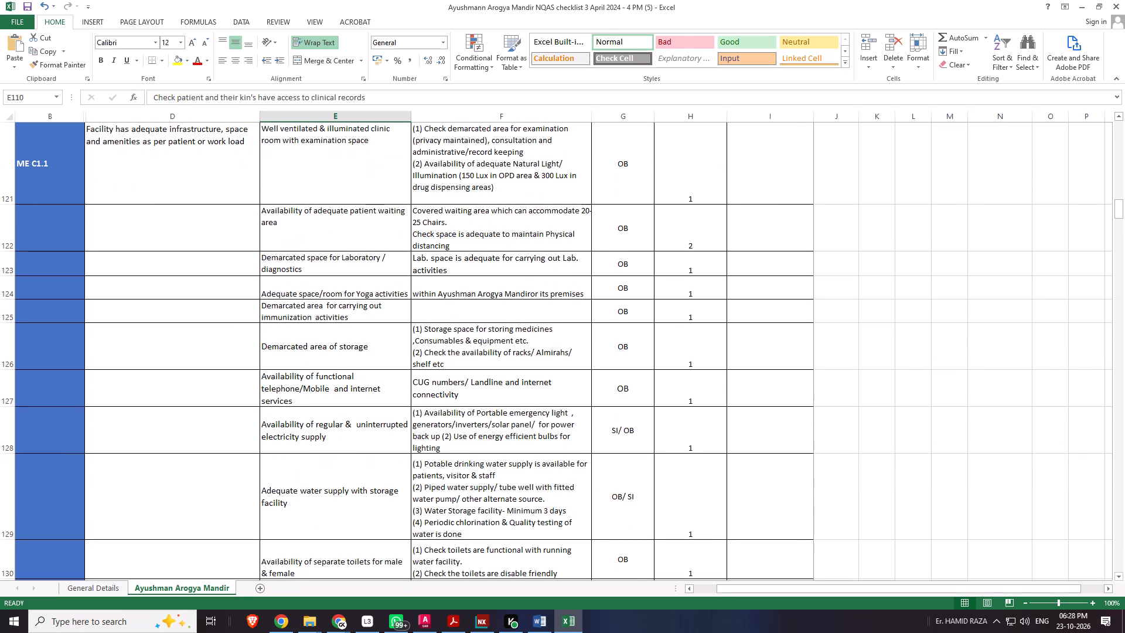
{"action": "scroll", "coordinate": [392, 369], "scroll_direction": "down", "scroll_amount": 1}
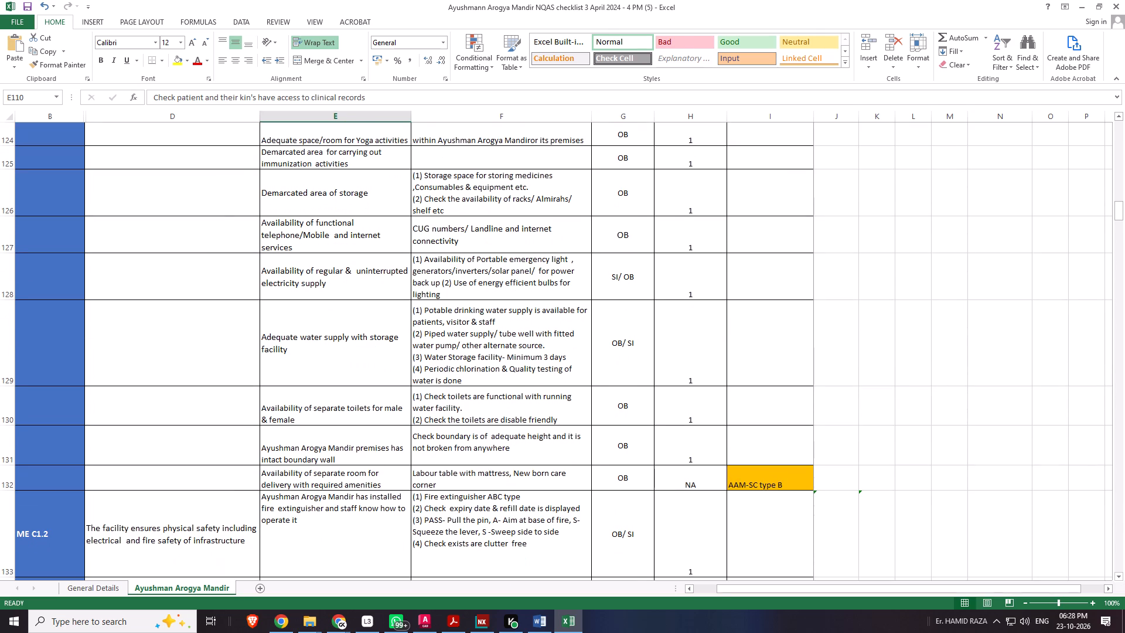
{"action": "scroll", "coordinate": [392, 373], "scroll_direction": "down", "scroll_amount": 1}
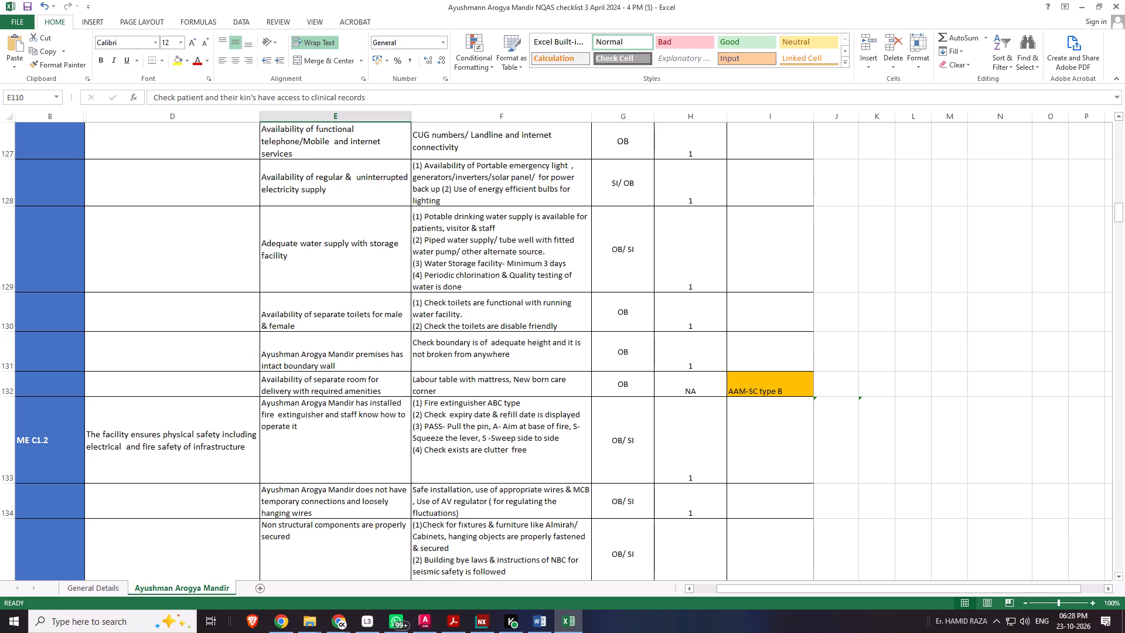
{"action": "double_click", "coordinate": [15, 482]}
{"action": "scroll", "coordinate": [400, 410], "scroll_direction": "down", "scroll_amount": 1}
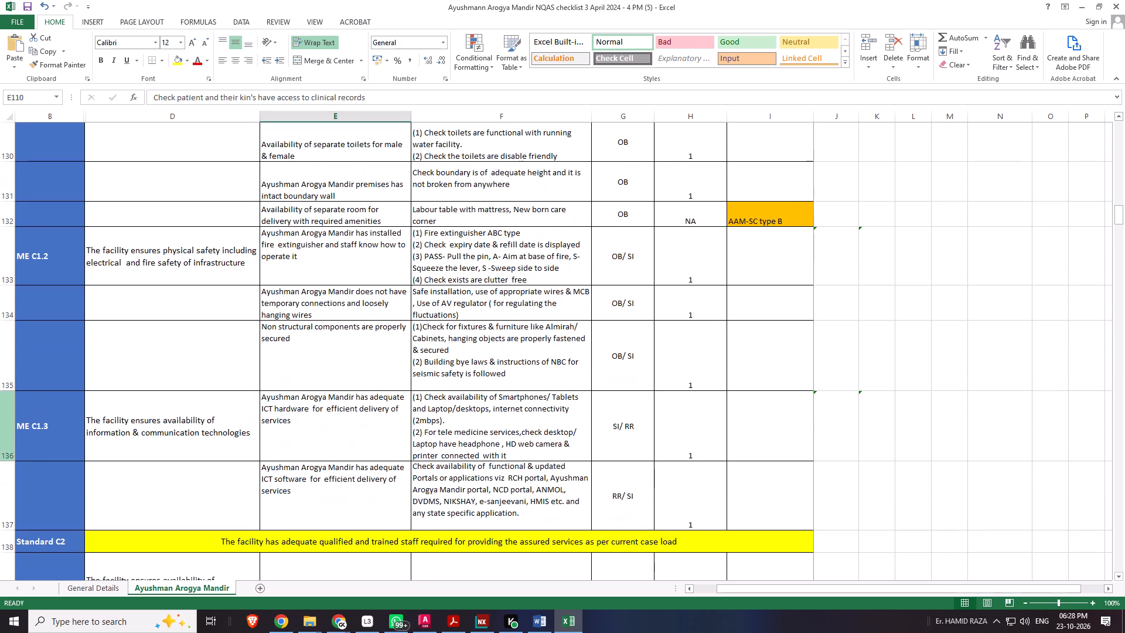
{"action": "double_click", "coordinate": [14, 392]}
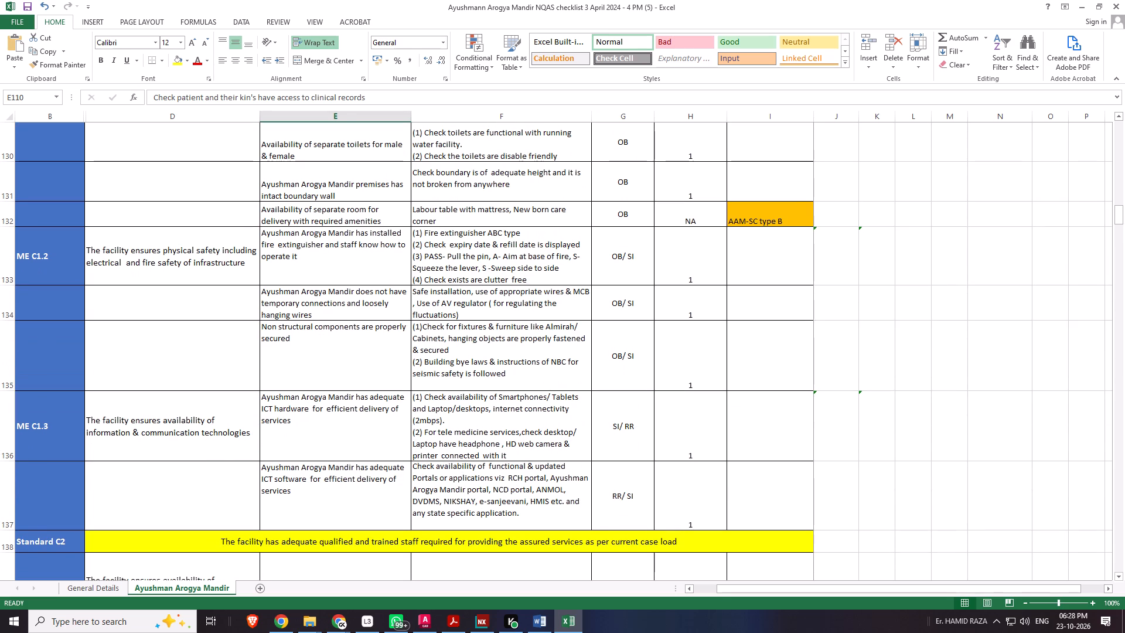
{"action": "double_click", "coordinate": [12, 390]}
Remove the stray blank line at the end of F135's text on fixtures, furniture and seismic safety.
{"action": "double_click", "coordinate": [444, 384]}
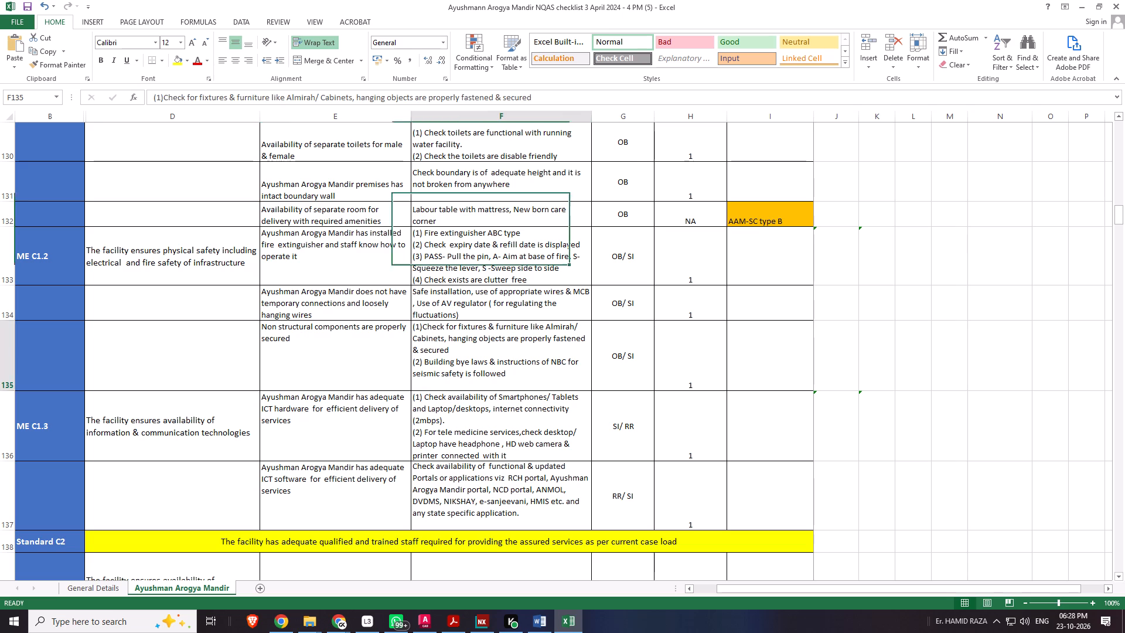
{"action": "key", "text": "BackSpace"}
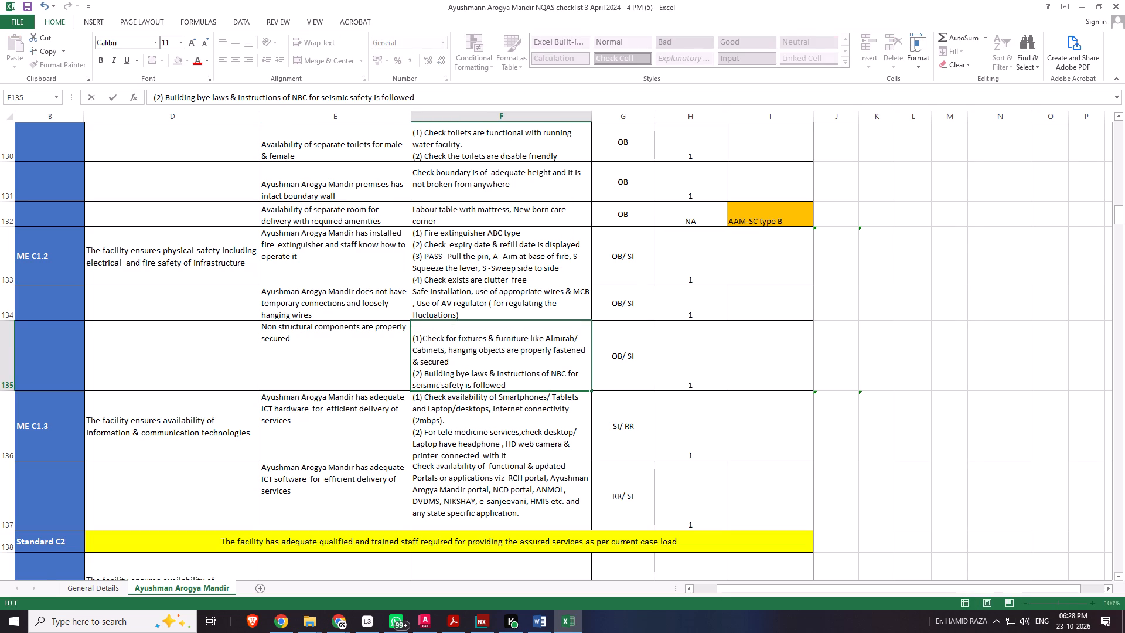
{"action": "left_click", "coordinate": [187, 417]}
Autofit row 137 and remove the stray blank line at the end of F137's text on updated portals and applications.
{"action": "scroll", "coordinate": [383, 379], "scroll_direction": "down", "scroll_amount": 1}
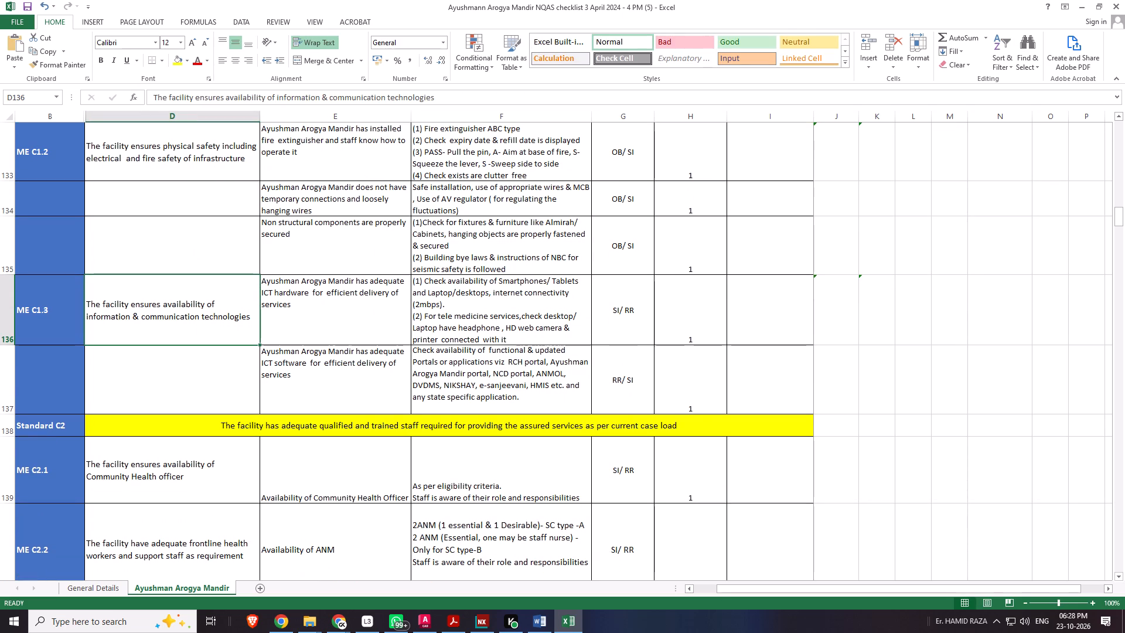
{"action": "double_click", "coordinate": [12, 413]}
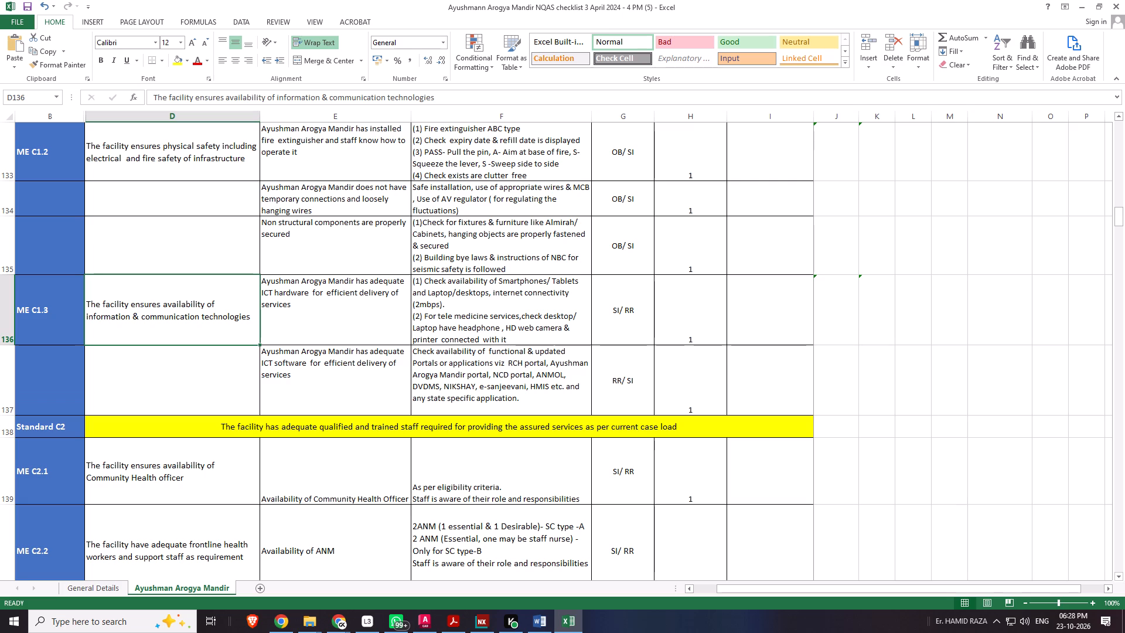
{"action": "double_click", "coordinate": [442, 408]}
{"action": "key", "text": "BackSpace"}
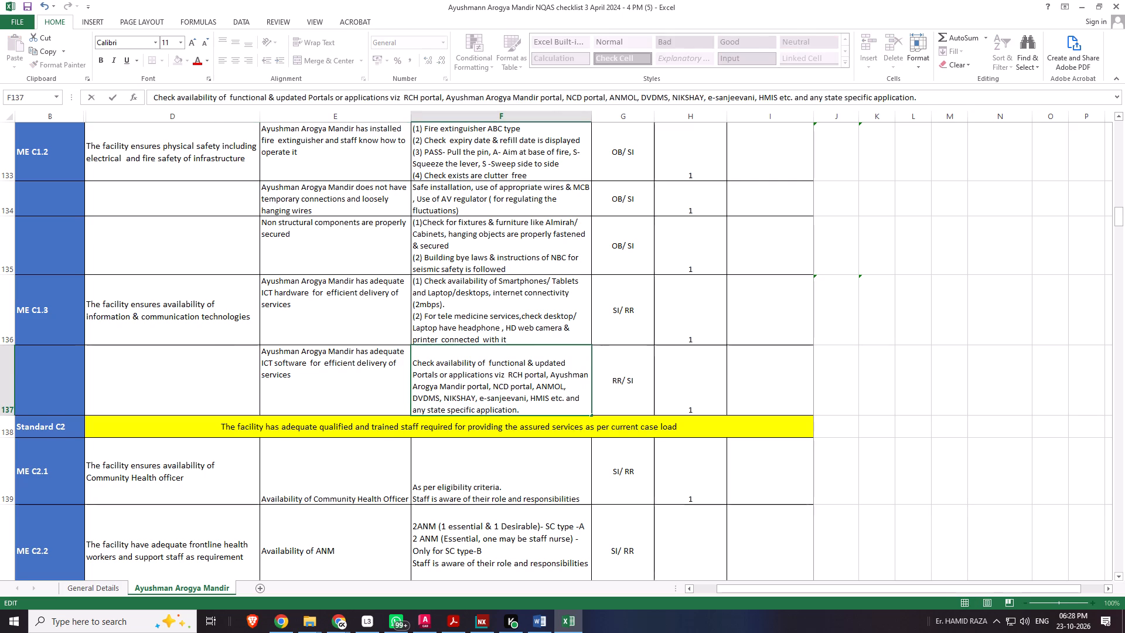
{"action": "left_click", "coordinate": [446, 465]}
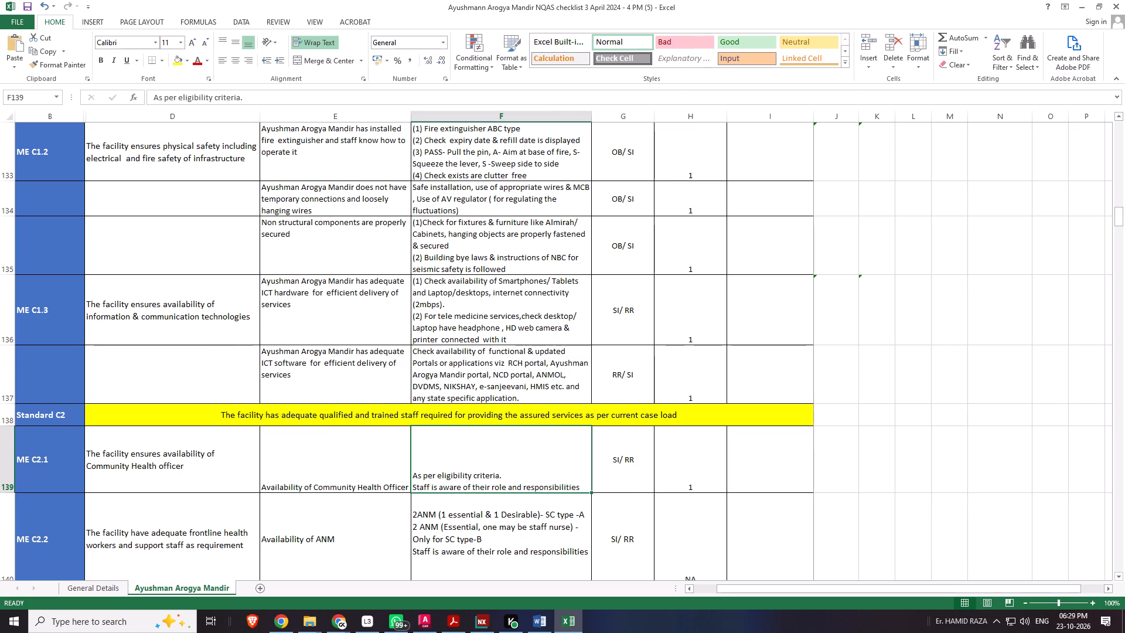
Autofit the heights of rows 139, 140 and 145, covering the Community Health Officer, ANM and staff dress code.
{"action": "double_click", "coordinate": [11, 491]}
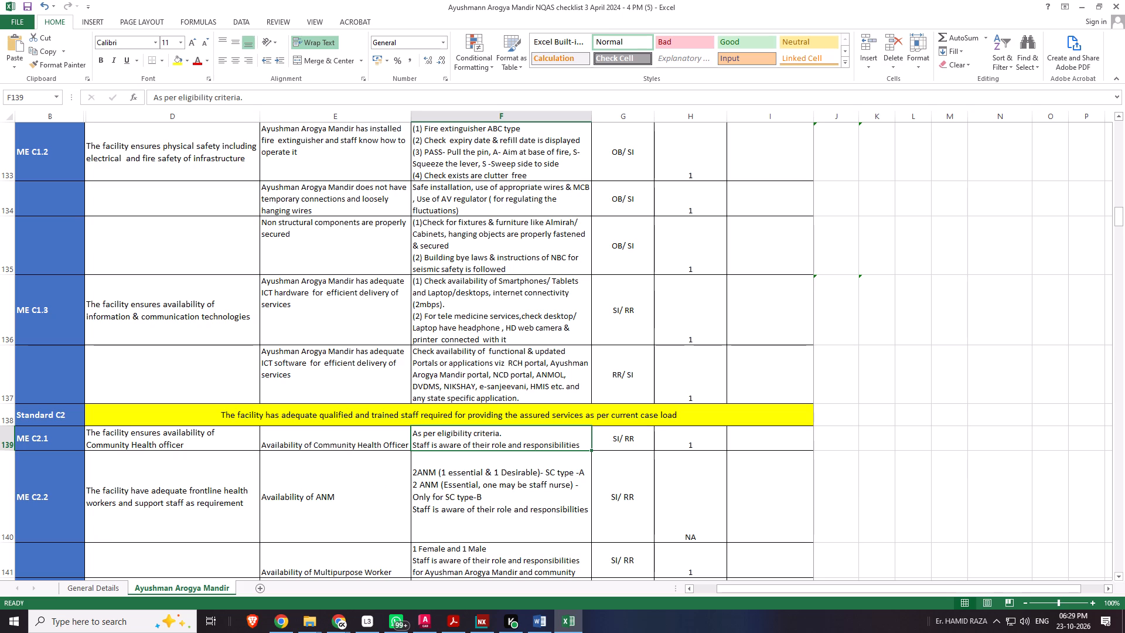
{"action": "double_click", "coordinate": [14, 540]}
{"action": "scroll", "coordinate": [508, 422], "scroll_direction": "down", "scroll_amount": 1}
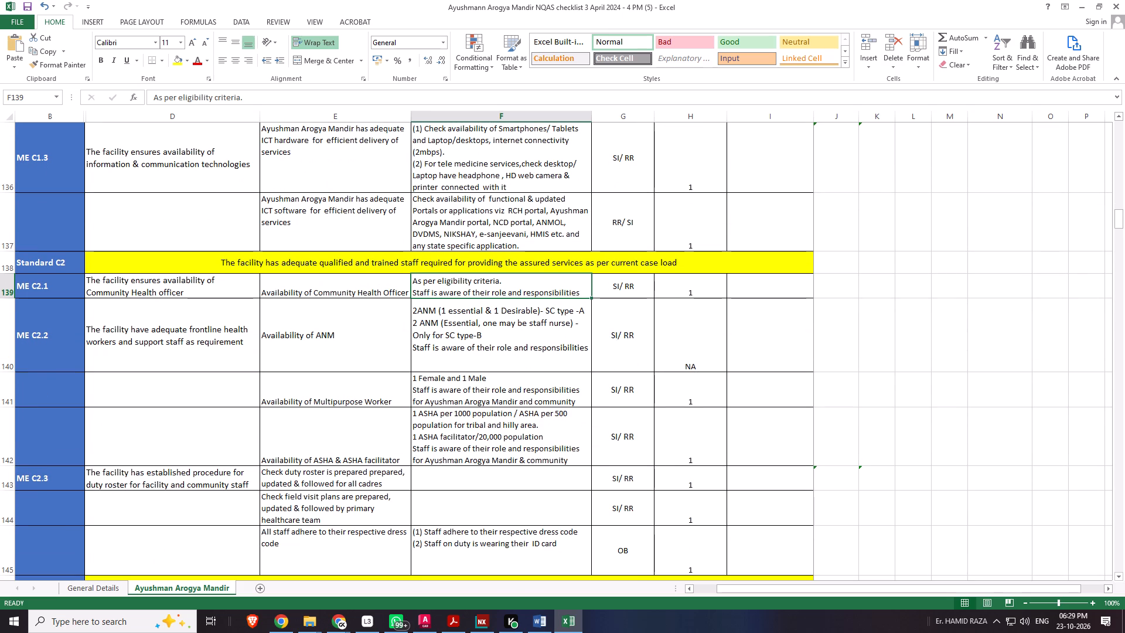
{"action": "scroll", "coordinate": [414, 468], "scroll_direction": "down", "scroll_amount": 1}
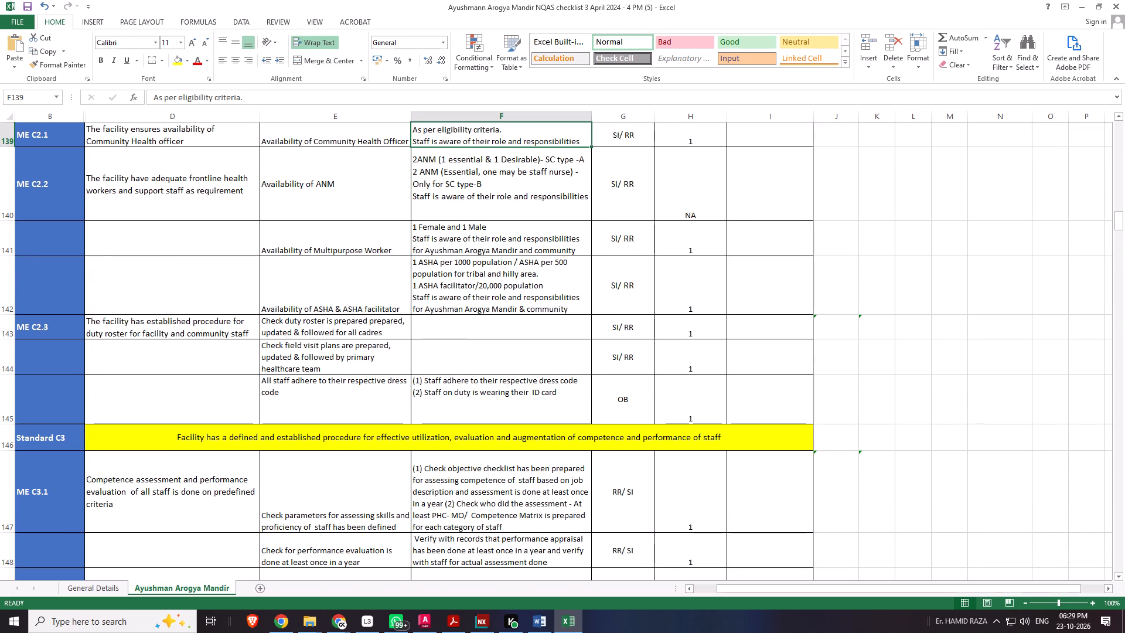
{"action": "double_click", "coordinate": [12, 426]}
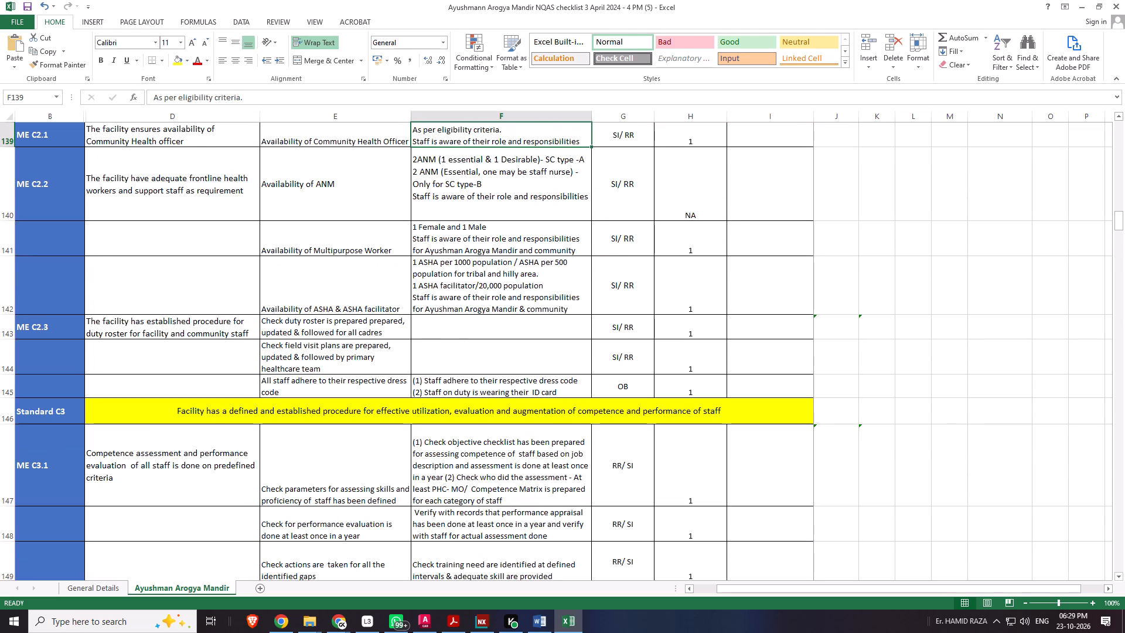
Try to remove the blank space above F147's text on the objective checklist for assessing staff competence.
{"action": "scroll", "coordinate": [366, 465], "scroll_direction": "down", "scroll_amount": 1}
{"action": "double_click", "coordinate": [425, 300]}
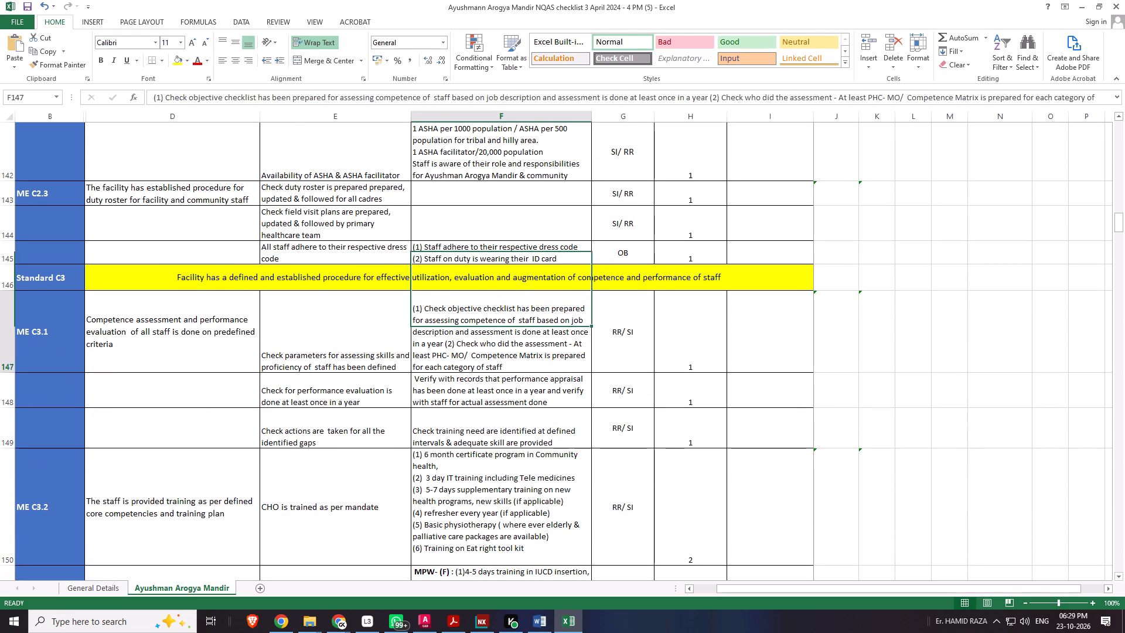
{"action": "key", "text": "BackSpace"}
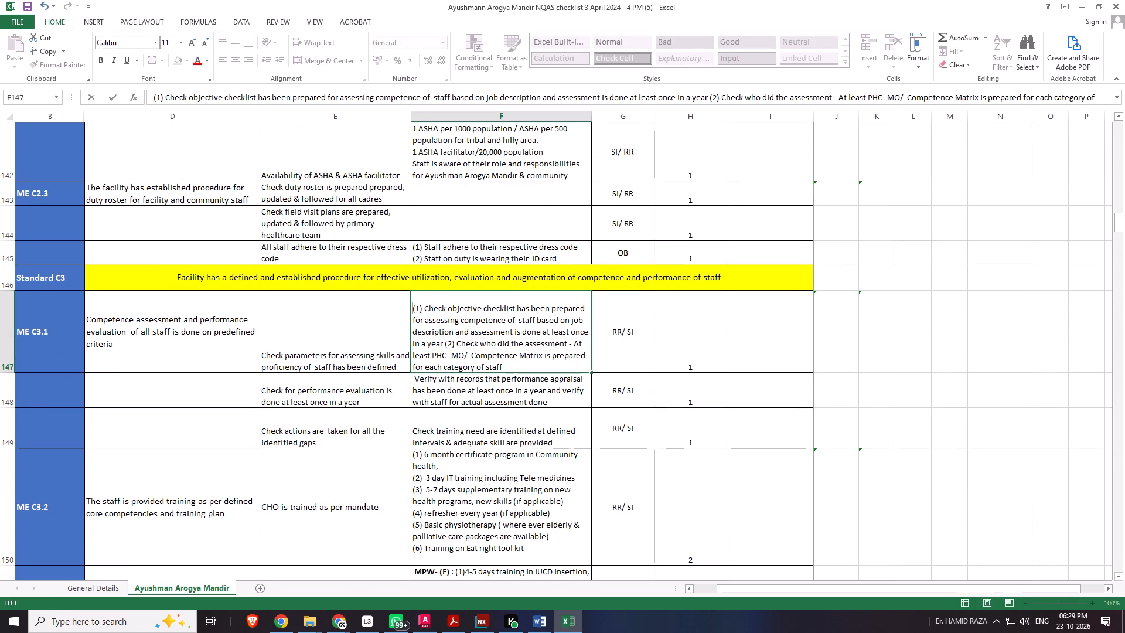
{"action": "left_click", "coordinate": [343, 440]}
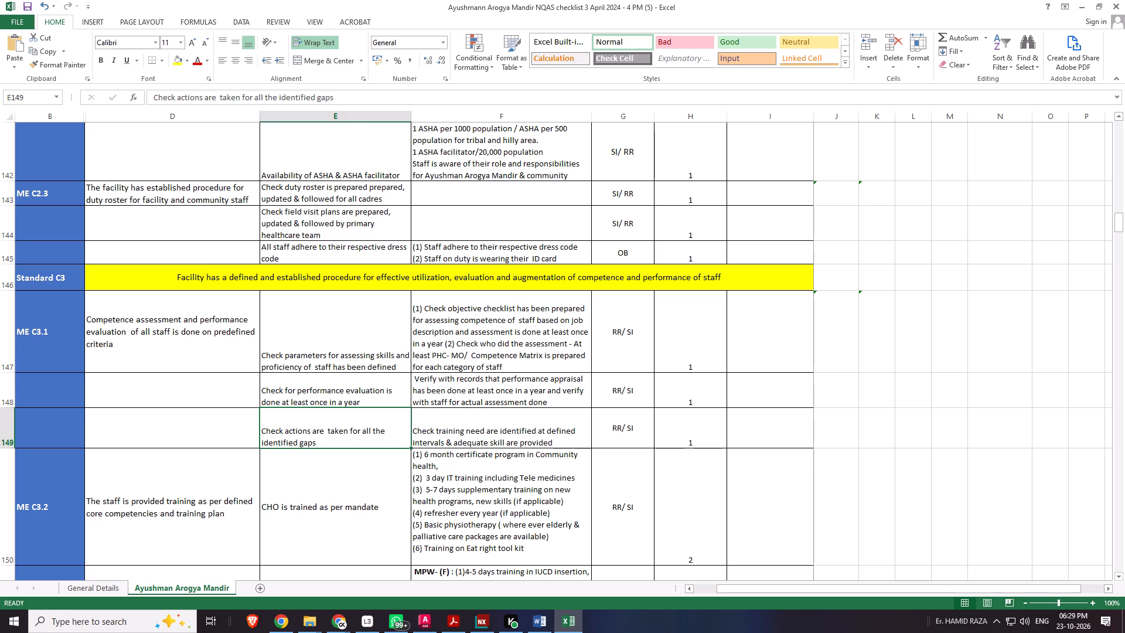
Autofit the heights of rows 149 and 150, on actions for identified gaps and CHO training.
{"action": "double_click", "coordinate": [9, 451]}
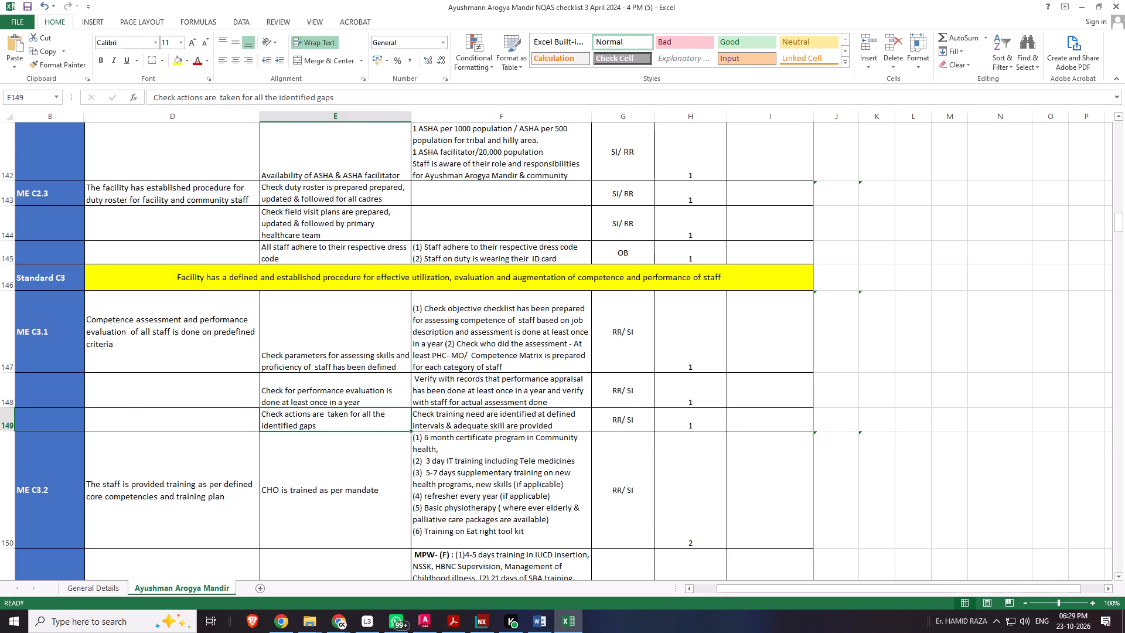
{"action": "scroll", "coordinate": [353, 421], "scroll_direction": "down", "scroll_amount": 1}
{"action": "double_click", "coordinate": [14, 430]}
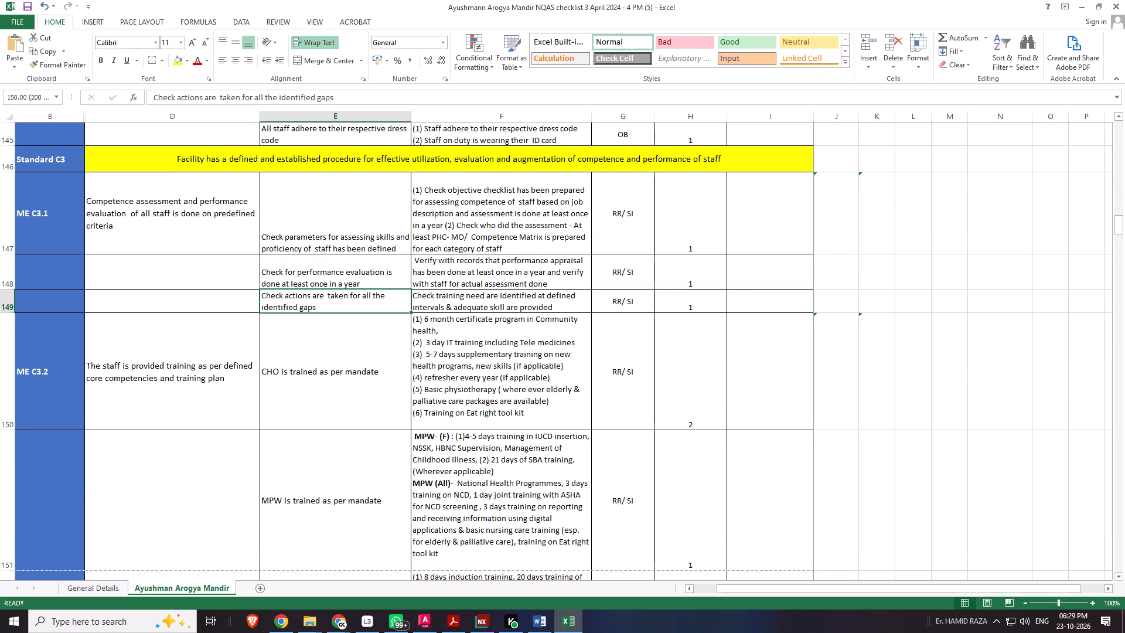
Remove the stray blank lines at the end of the CHO and MPW training texts in F150 and F151.
{"action": "double_click", "coordinate": [432, 420]}
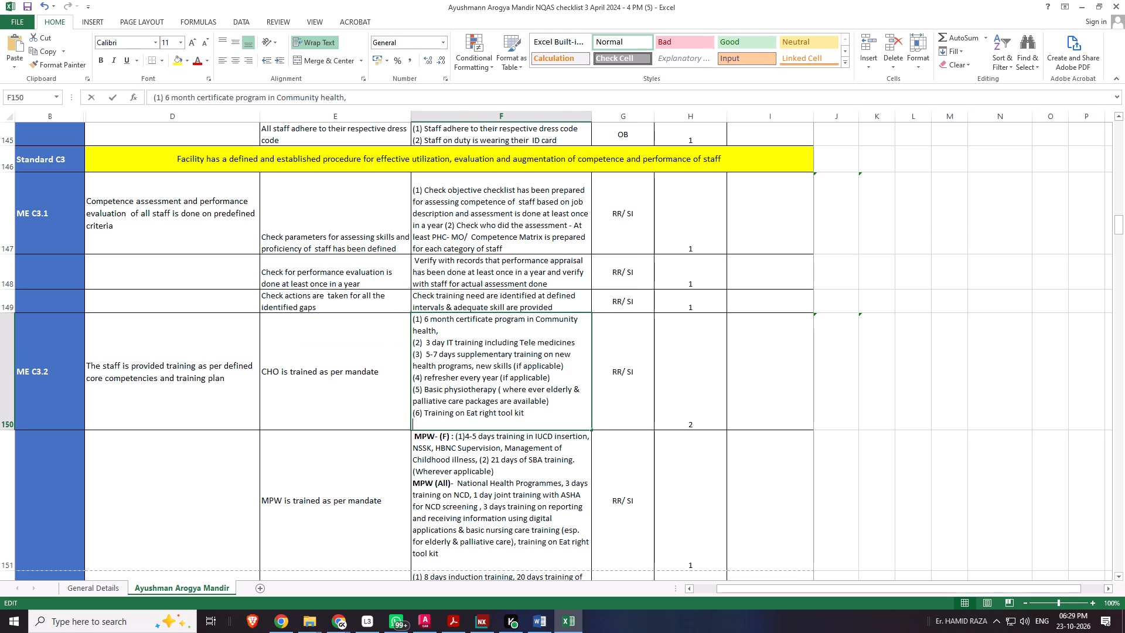
{"action": "key", "text": "BackSpace"}
{"action": "left_click", "coordinate": [321, 461]}
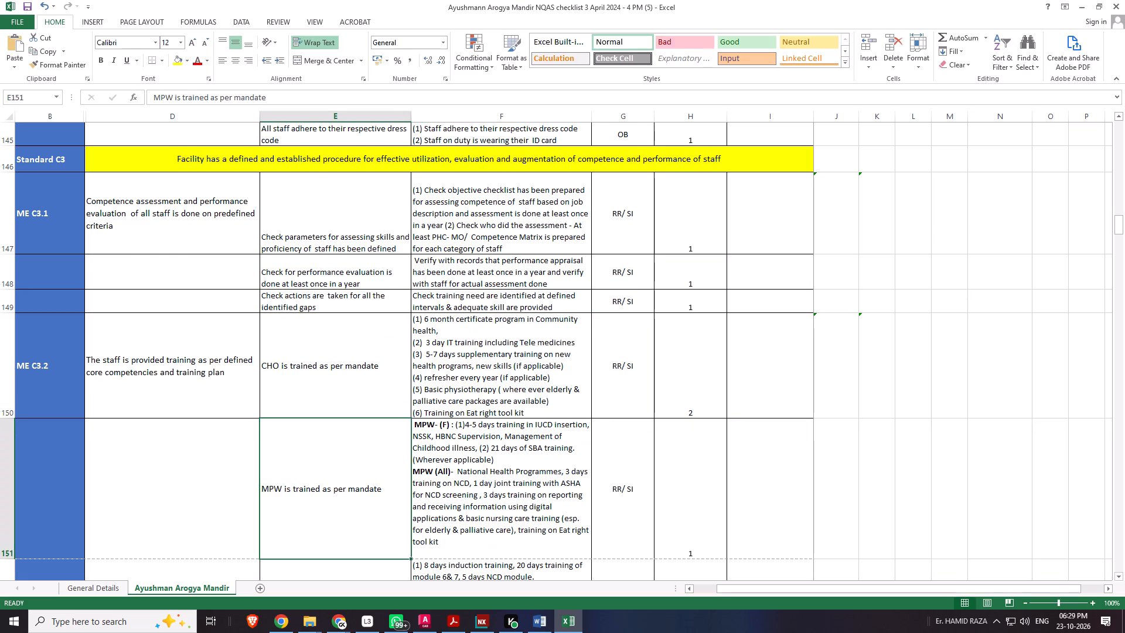
{"action": "scroll", "coordinate": [299, 450], "scroll_direction": "down", "scroll_amount": 1}
{"action": "double_click", "coordinate": [434, 418]}
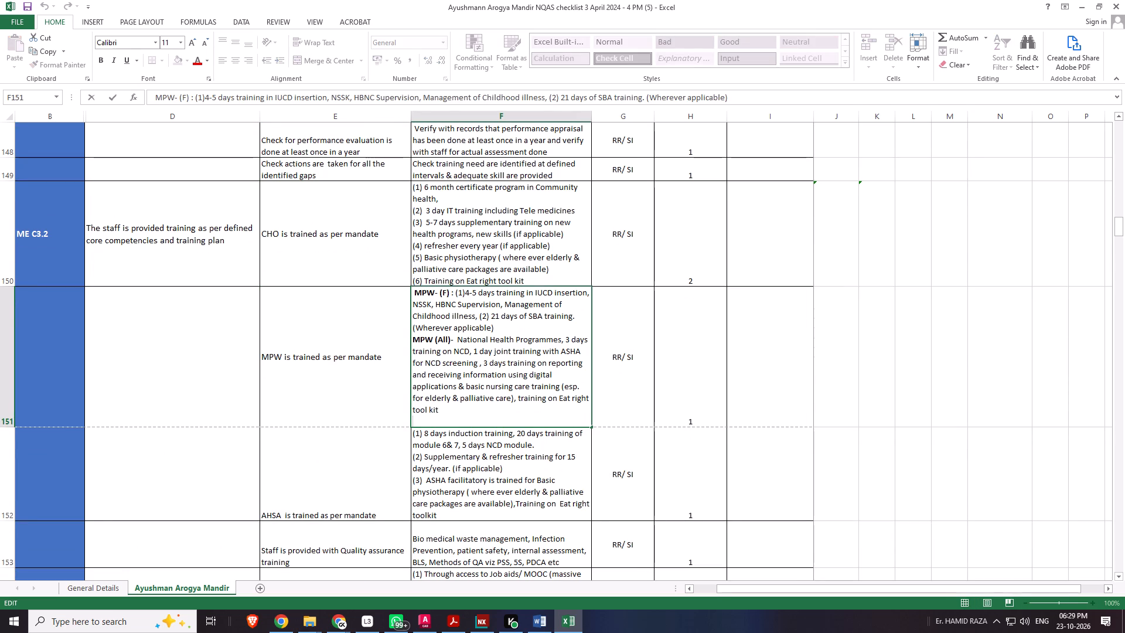
{"action": "key", "text": "BackSpace"}
{"action": "scroll", "coordinate": [437, 433], "scroll_direction": "down", "scroll_amount": 1}
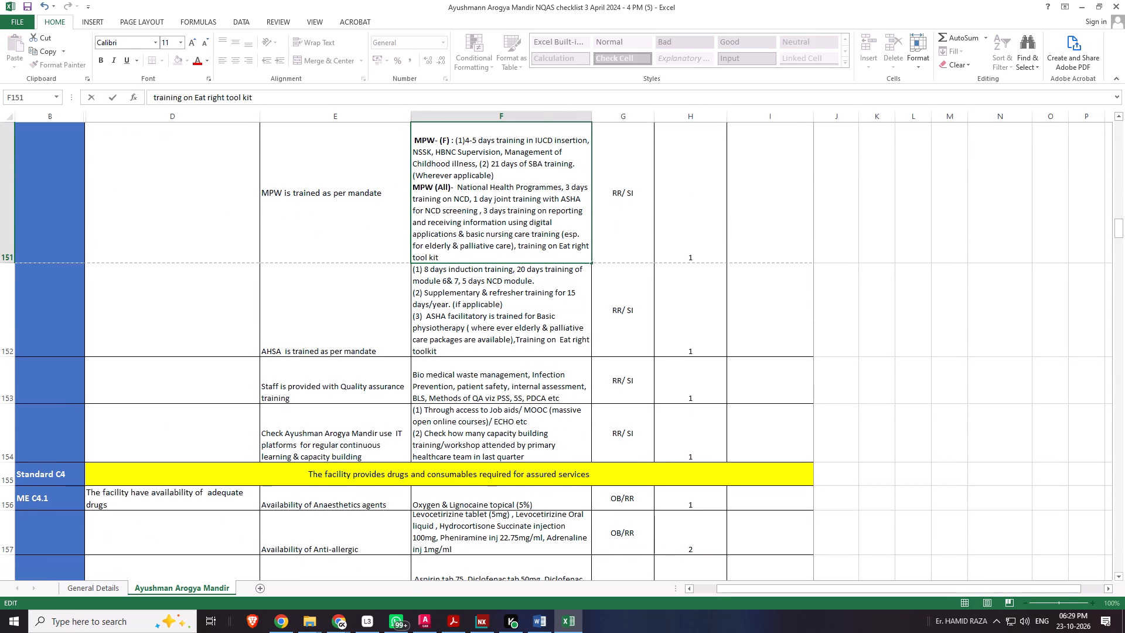
{"action": "left_click", "coordinate": [421, 369]}
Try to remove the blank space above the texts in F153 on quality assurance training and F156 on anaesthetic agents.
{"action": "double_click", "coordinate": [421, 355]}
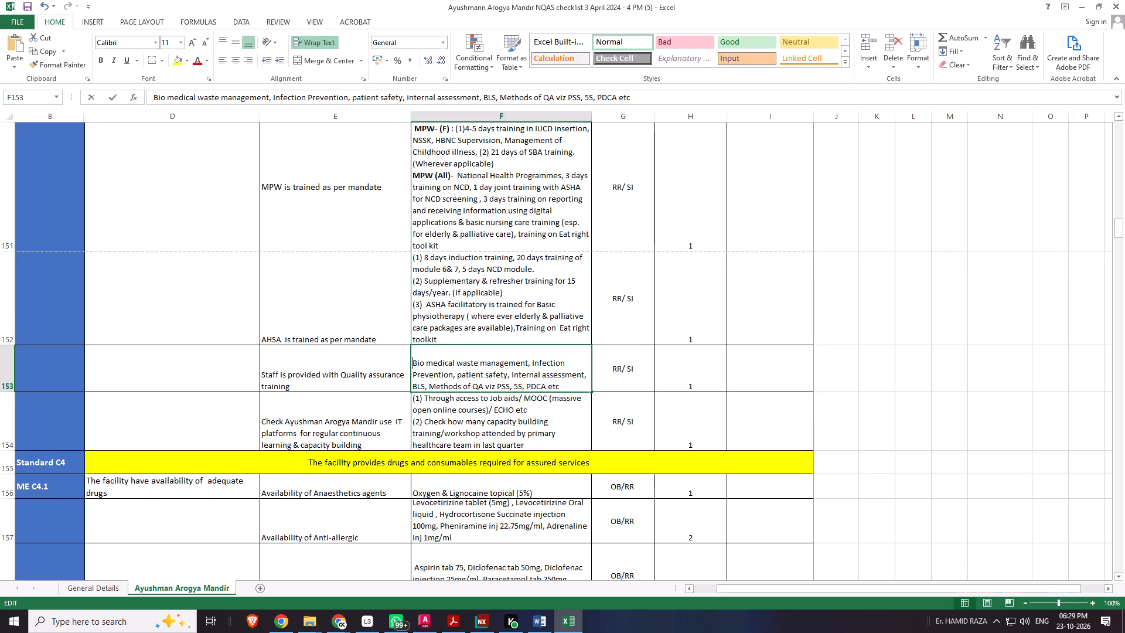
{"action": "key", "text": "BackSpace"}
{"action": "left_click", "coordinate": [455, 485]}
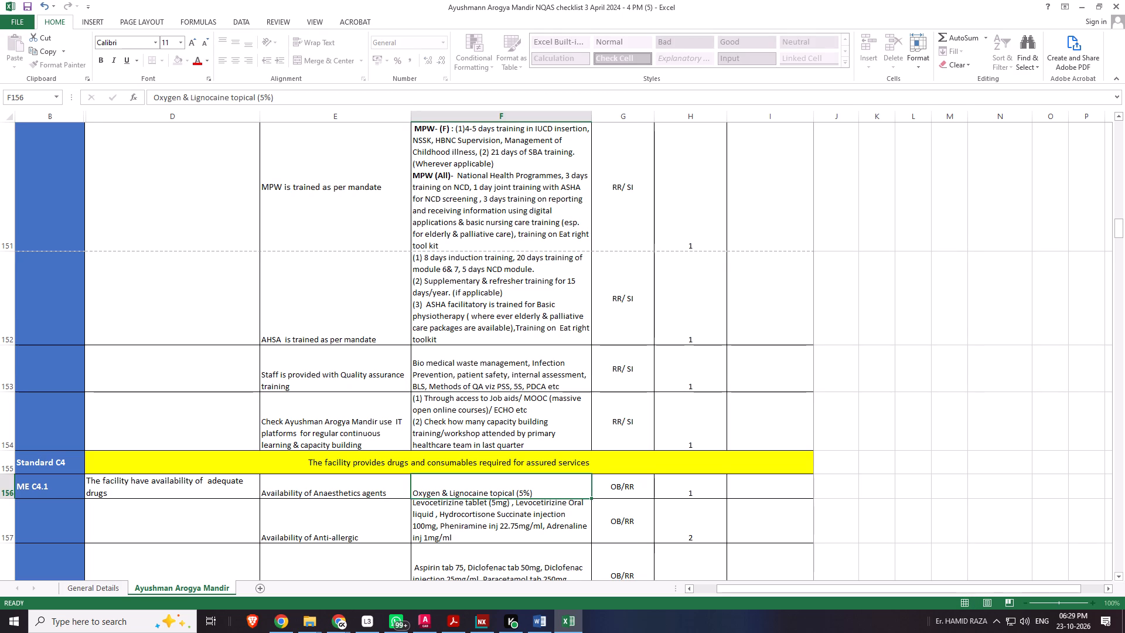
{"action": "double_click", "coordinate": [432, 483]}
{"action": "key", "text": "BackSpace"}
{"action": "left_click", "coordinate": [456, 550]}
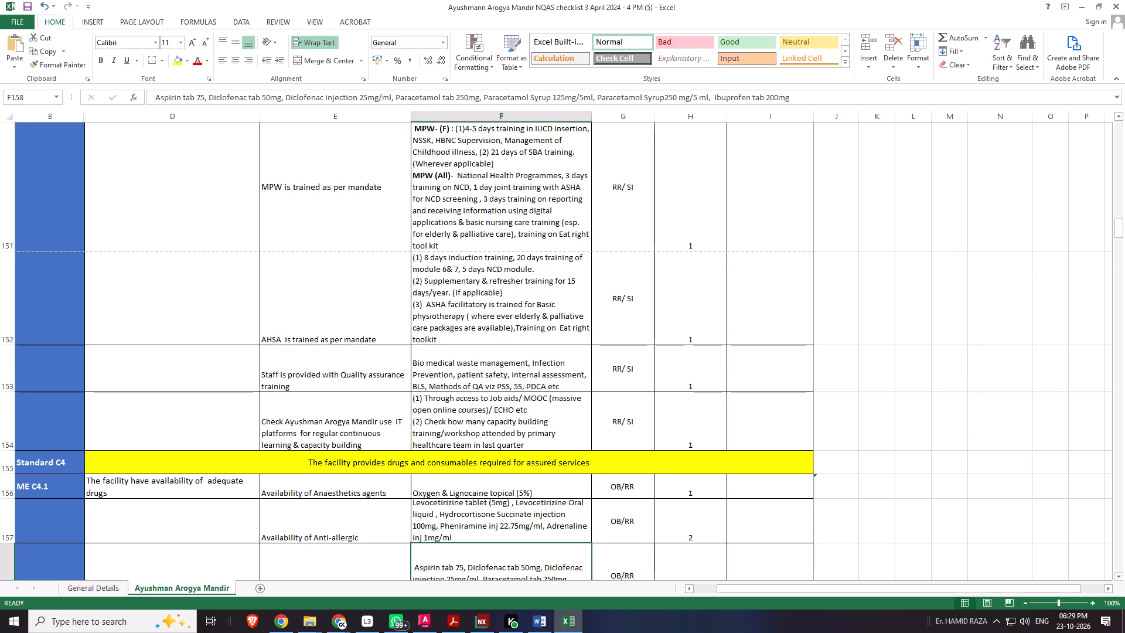
Autofit the heights of rows 173, 171 and 172, covering eye drugs, diuretics and drugs for dementia.
{"action": "scroll", "coordinate": [442, 413], "scroll_direction": "down", "scroll_amount": 6}
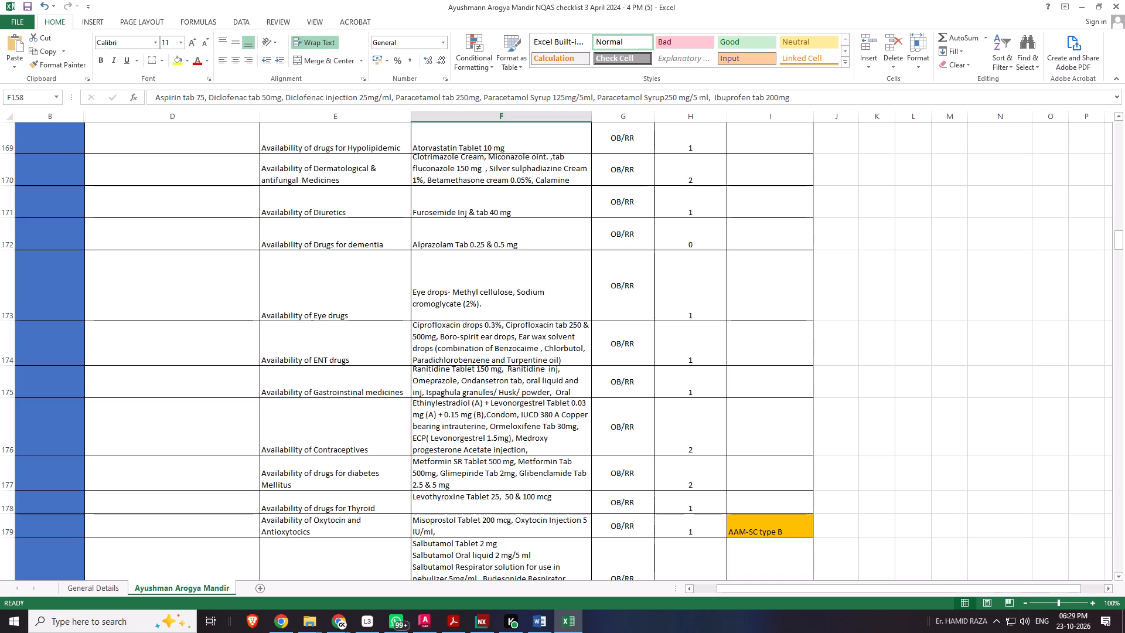
{"action": "double_click", "coordinate": [12, 323]}
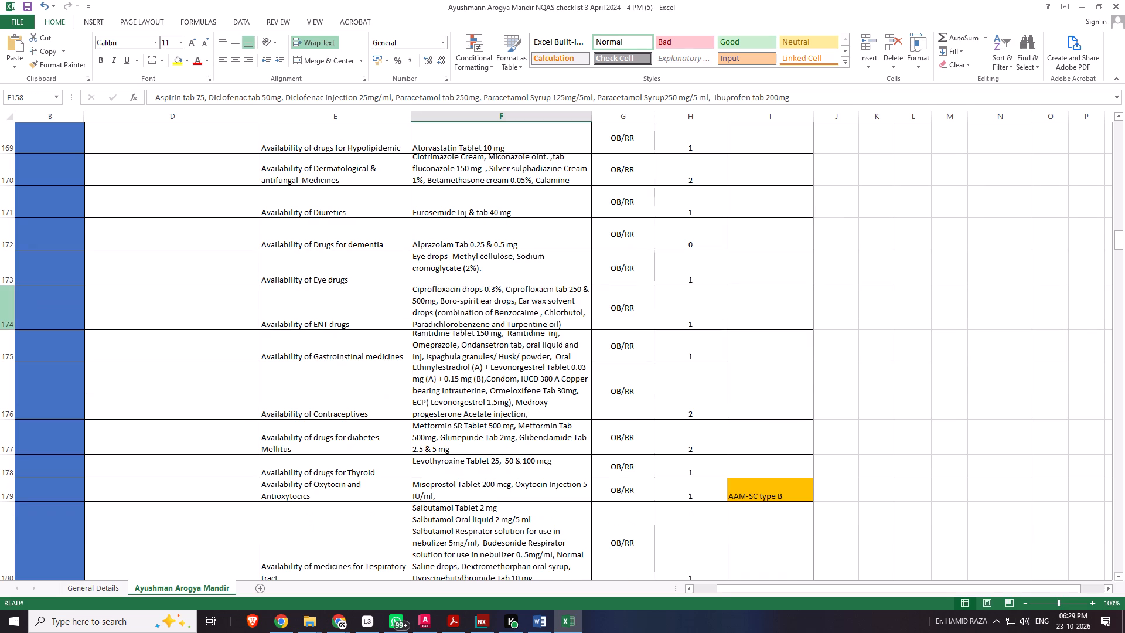
{"action": "double_click", "coordinate": [13, 217]}
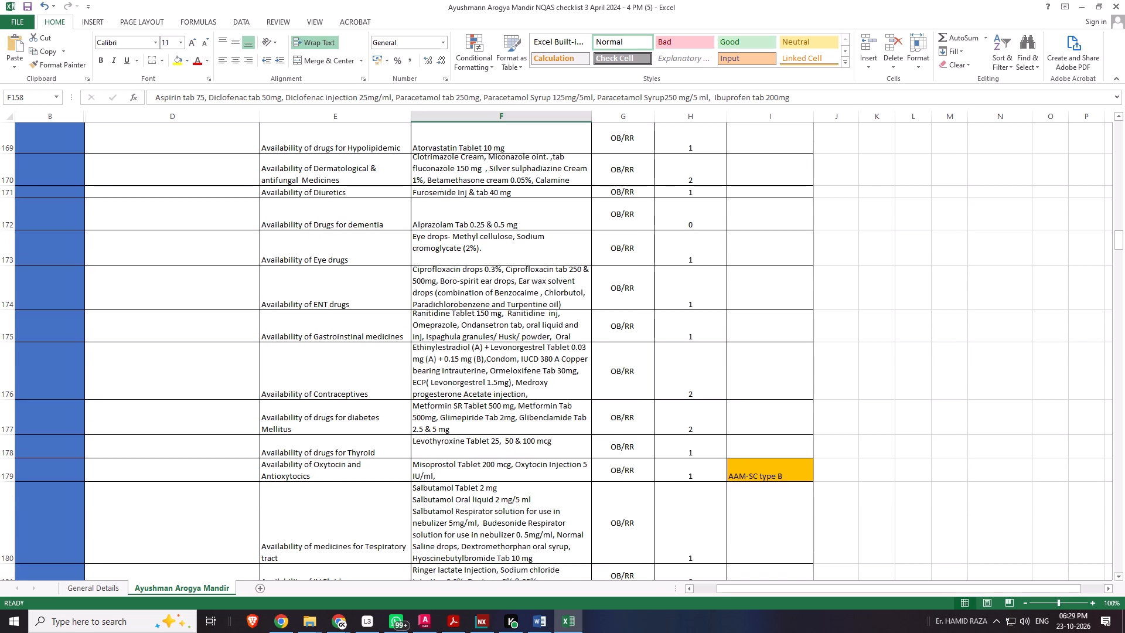
{"action": "left_click", "coordinate": [15, 230]}
{"action": "double_click", "coordinate": [12, 229]}
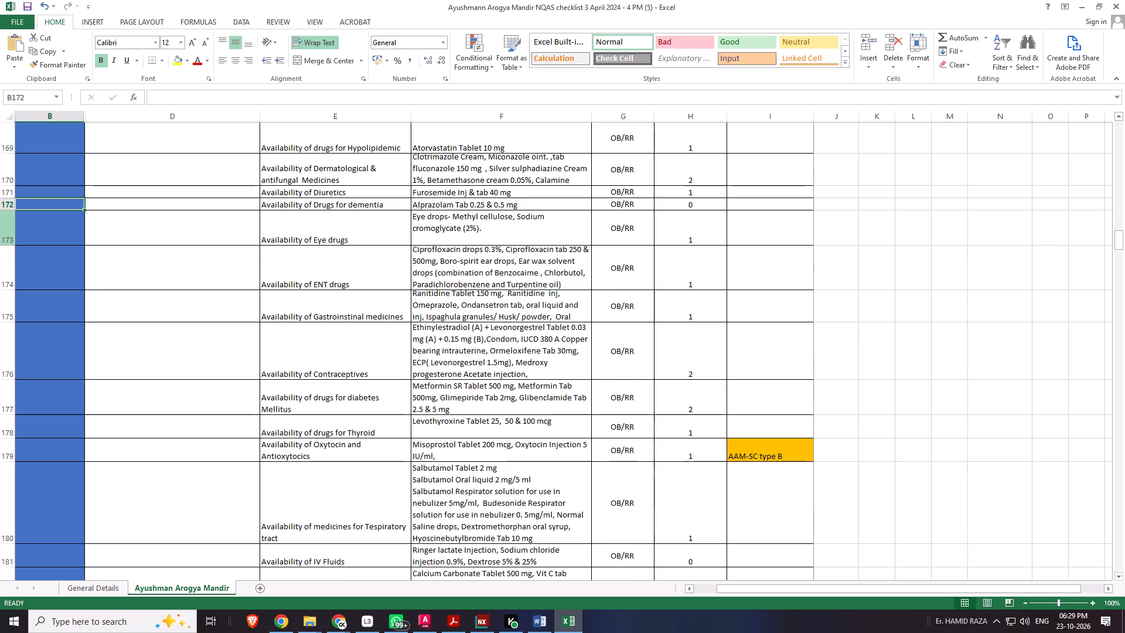
Remove the stray blank lines at the end of the eye drops text in F173 and the Levothyroxine text in F178.
{"action": "left_click", "coordinate": [433, 235]}
{"action": "double_click", "coordinate": [430, 238]}
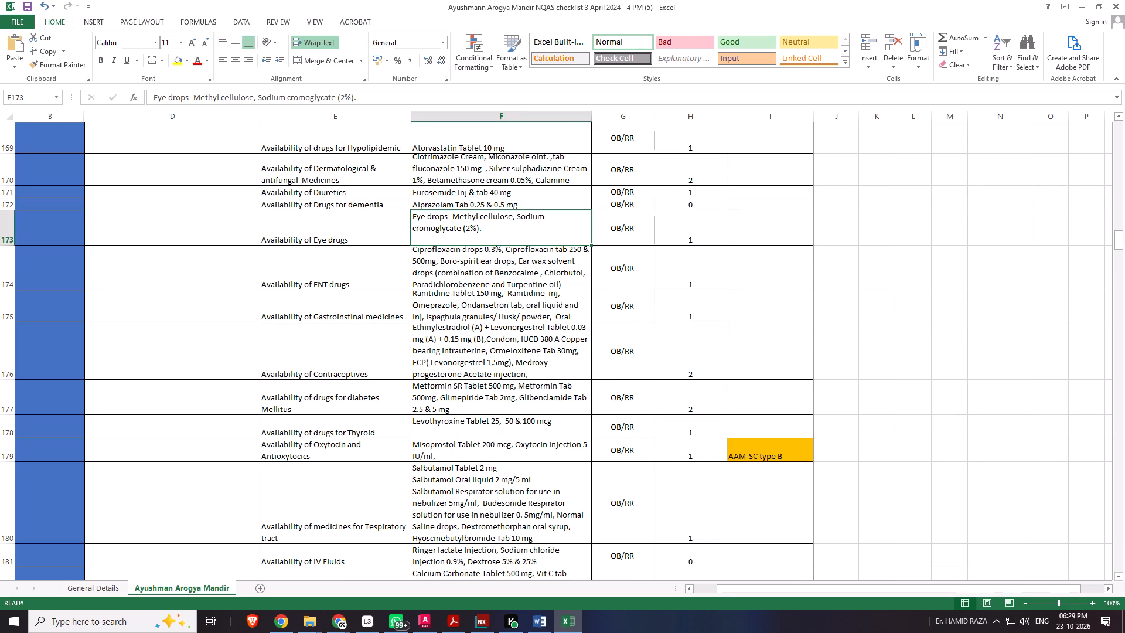
{"action": "key", "text": "BackSpace"}
{"action": "left_click", "coordinate": [231, 313]}
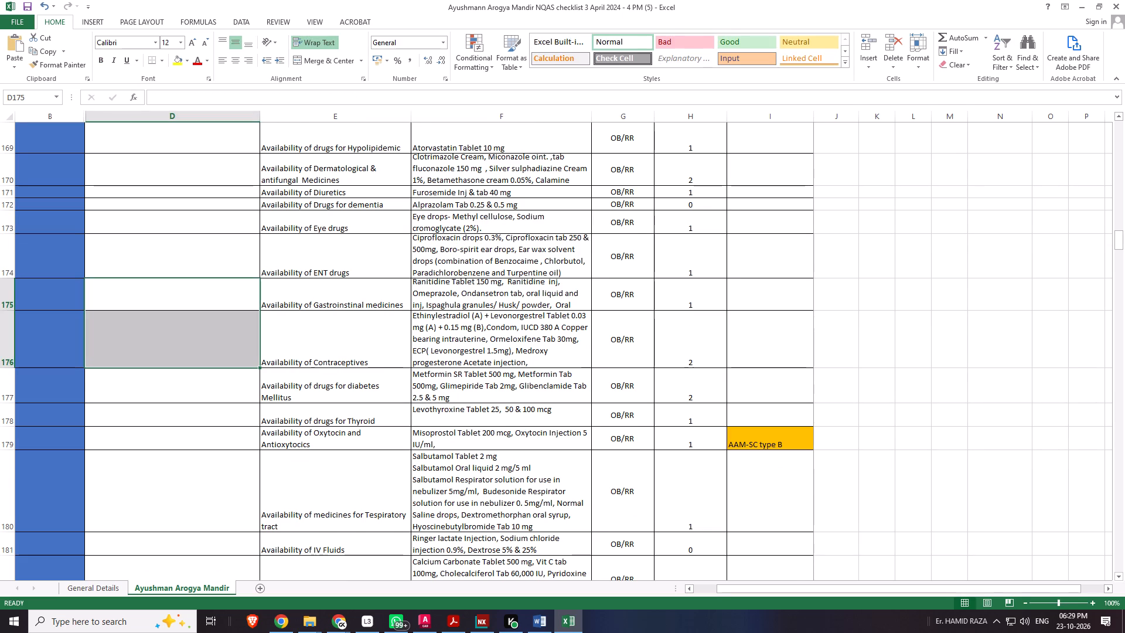
{"action": "double_click", "coordinate": [424, 418]}
{"action": "key", "text": "BackSpace"}
Autofit the heights of rows 183 and 187, covering antidotes and drugs for oral health.
{"action": "scroll", "coordinate": [440, 404], "scroll_direction": "down", "scroll_amount": 1}
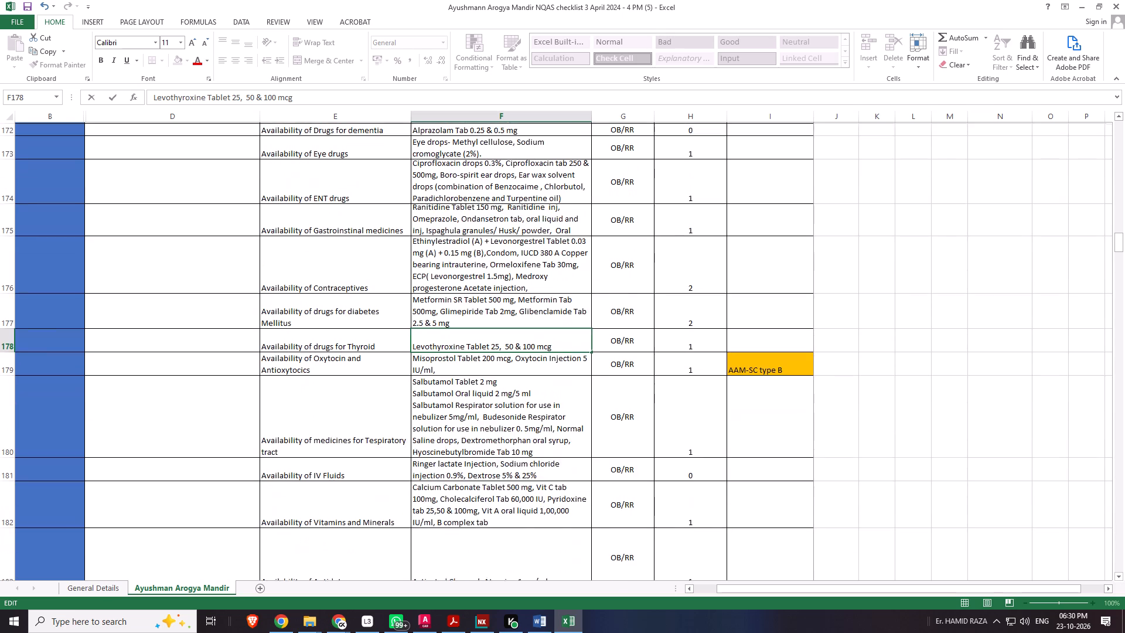
{"action": "scroll", "coordinate": [471, 448], "scroll_direction": "down", "scroll_amount": 1}
{"action": "left_click", "coordinate": [462, 477]}
{"action": "double_click", "coordinate": [438, 473]}
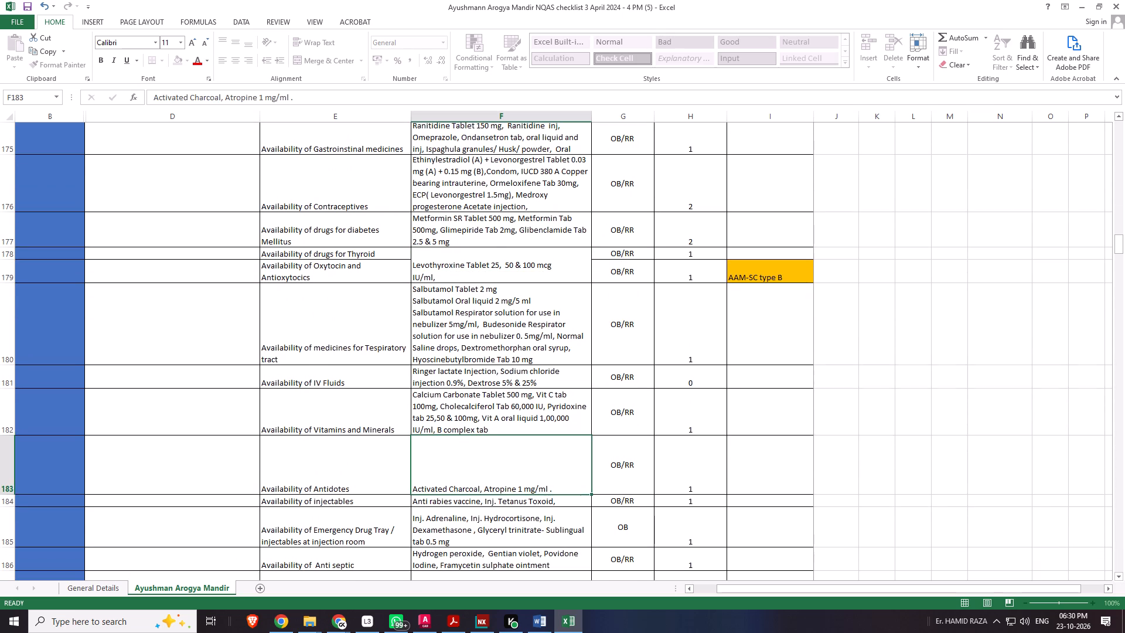
{"action": "double_click", "coordinate": [428, 462]}
{"action": "left_click", "coordinate": [430, 464]}
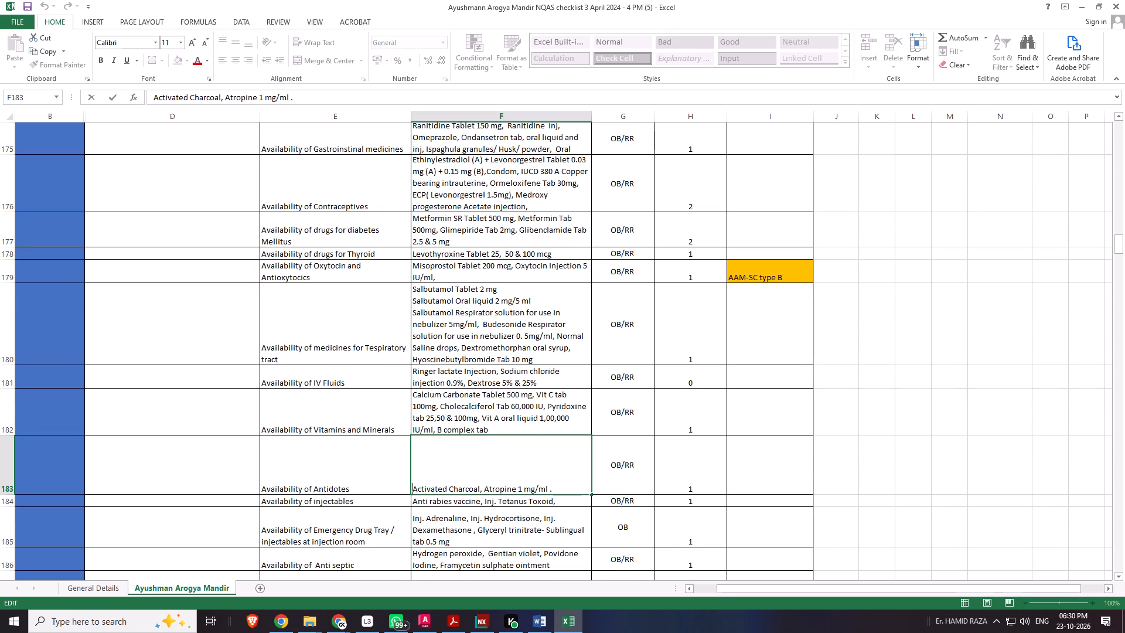
{"action": "left_click", "coordinate": [9, 493]}
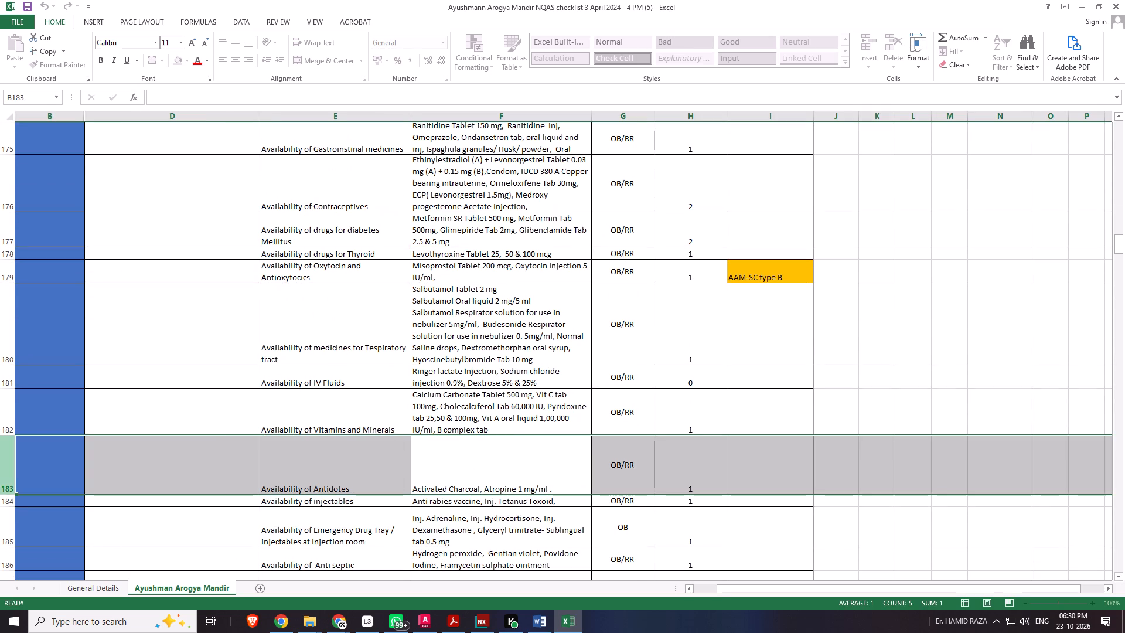
{"action": "double_click", "coordinate": [8, 491]}
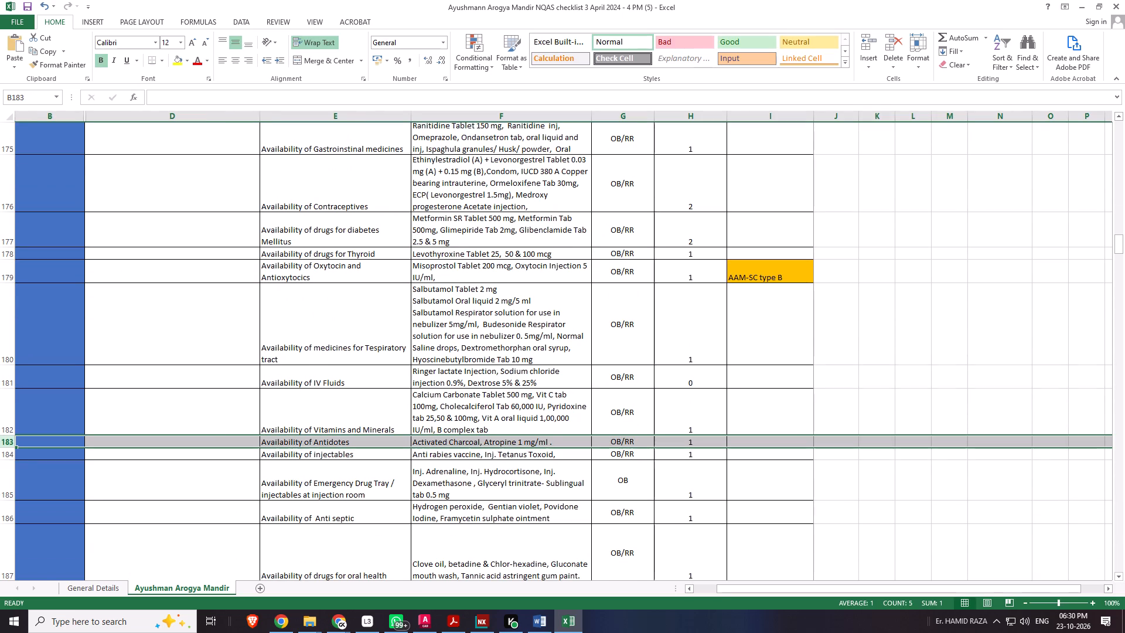
{"action": "scroll", "coordinate": [421, 436], "scroll_direction": "down", "scroll_amount": 1}
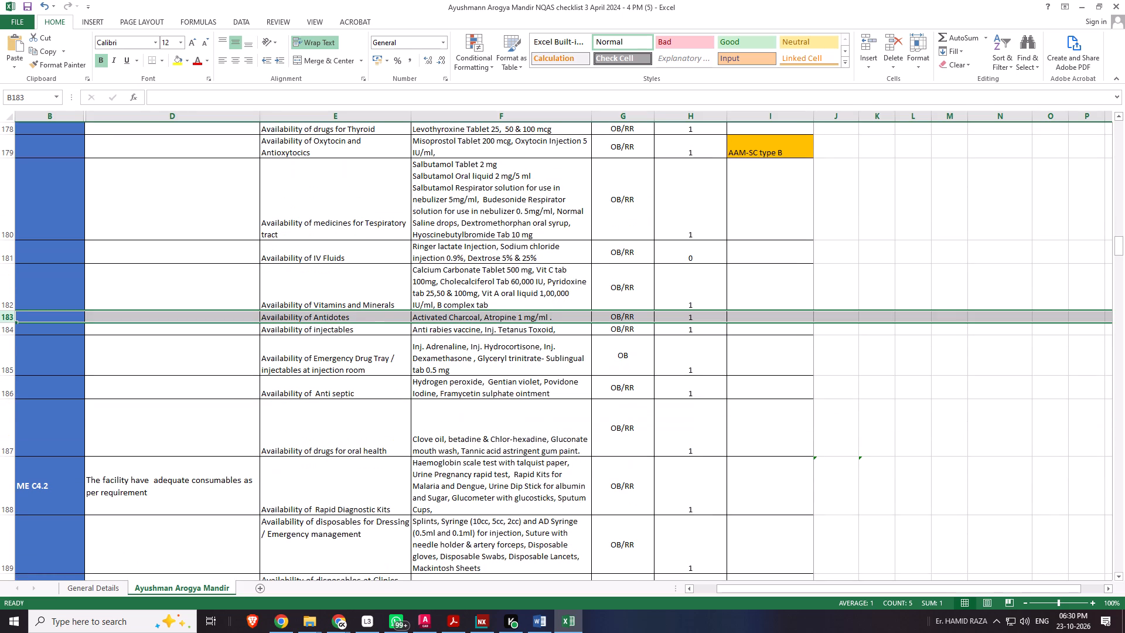
{"action": "double_click", "coordinate": [6, 457]}
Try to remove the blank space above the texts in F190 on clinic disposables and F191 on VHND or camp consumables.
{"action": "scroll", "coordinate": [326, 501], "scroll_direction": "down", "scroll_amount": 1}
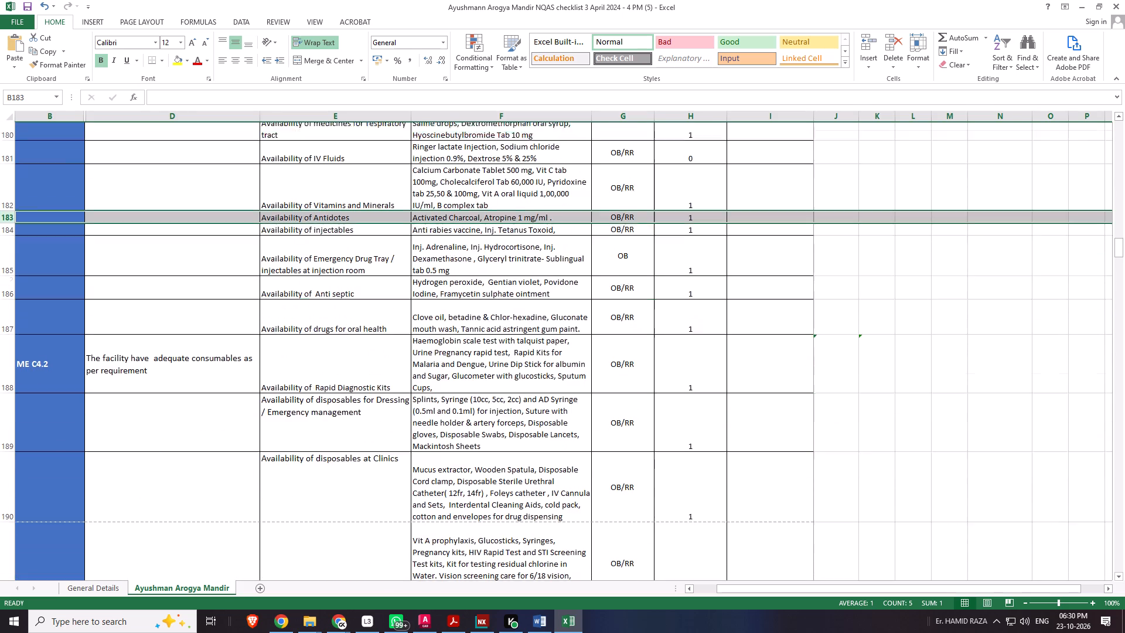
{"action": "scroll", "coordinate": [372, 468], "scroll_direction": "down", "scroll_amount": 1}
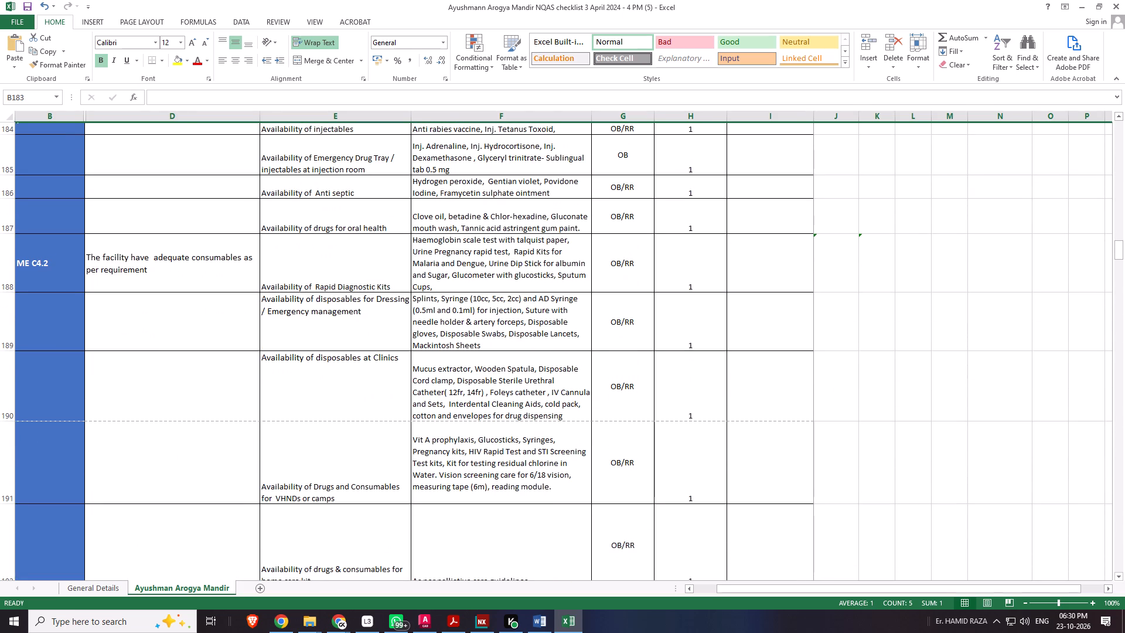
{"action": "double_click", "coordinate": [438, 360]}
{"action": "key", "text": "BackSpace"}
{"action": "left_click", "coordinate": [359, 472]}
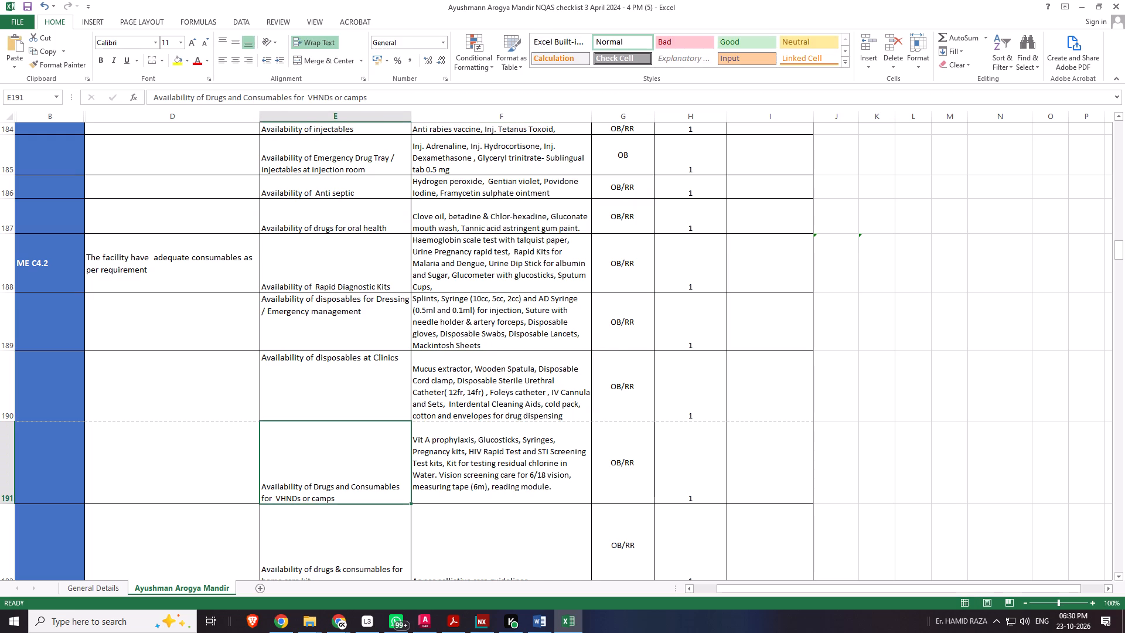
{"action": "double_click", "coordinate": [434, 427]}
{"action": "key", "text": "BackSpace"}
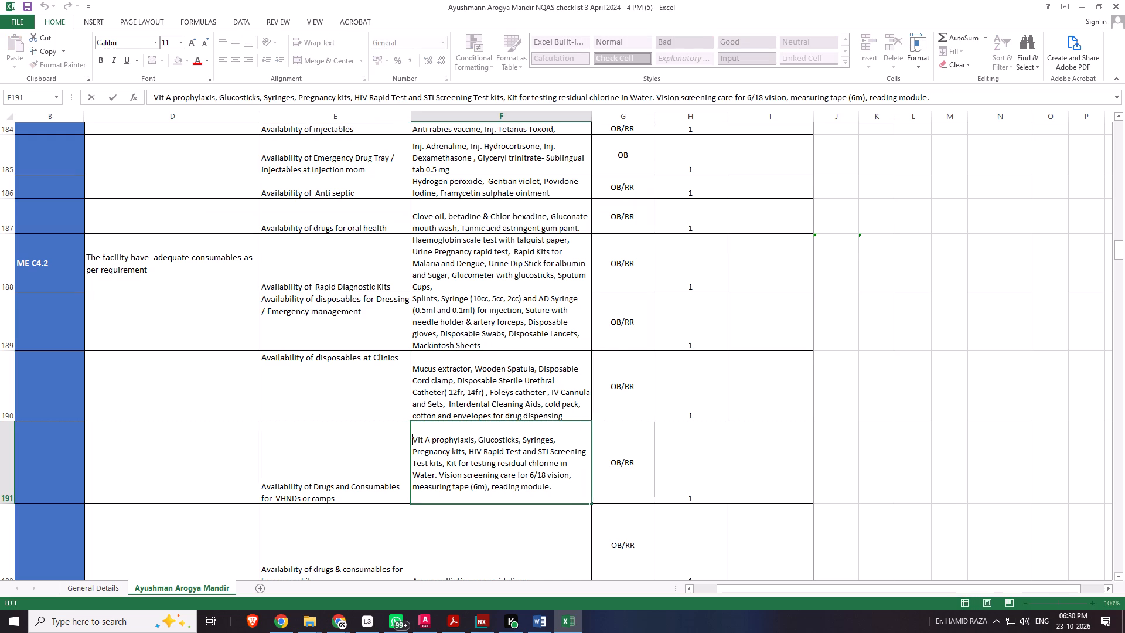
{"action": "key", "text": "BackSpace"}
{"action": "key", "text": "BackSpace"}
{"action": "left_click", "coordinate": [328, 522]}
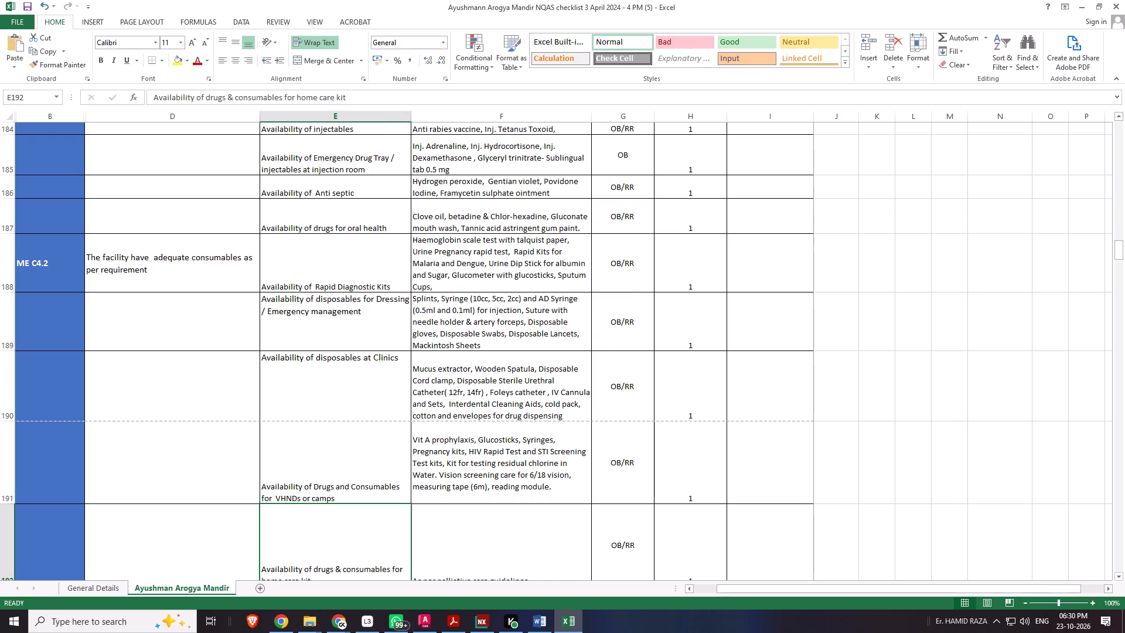
Autofit the height of row 192, on drugs and consumables for the home care kit.
{"action": "scroll", "coordinate": [537, 431], "scroll_direction": "down", "scroll_amount": 2}
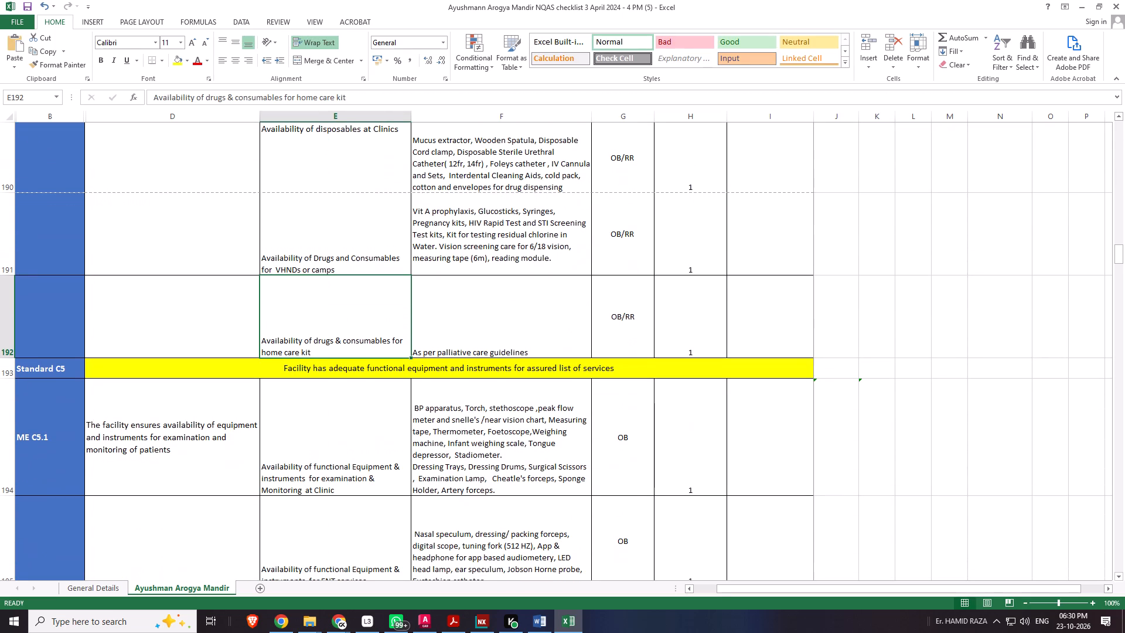
{"action": "double_click", "coordinate": [11, 359]}
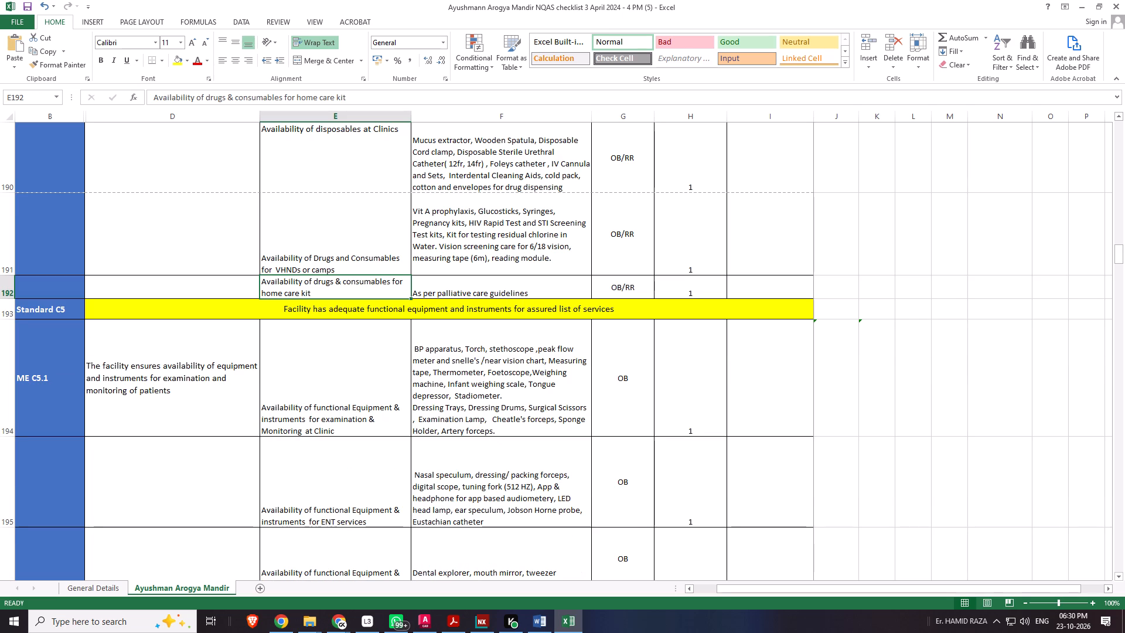
Examine the print preview of the checklist from the first page to the last, checking how the columns and rows fit on A3 portrait.
{"action": "key", "text": "ctrl+p"}
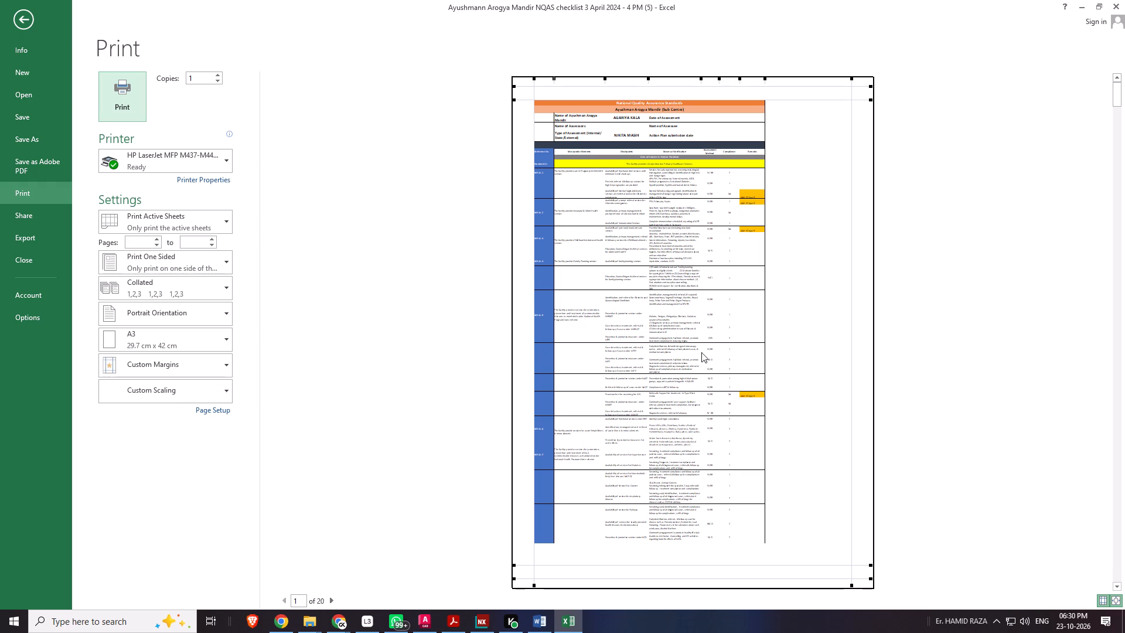
{"action": "scroll", "coordinate": [695, 351], "scroll_direction": "down", "scroll_amount": 13}
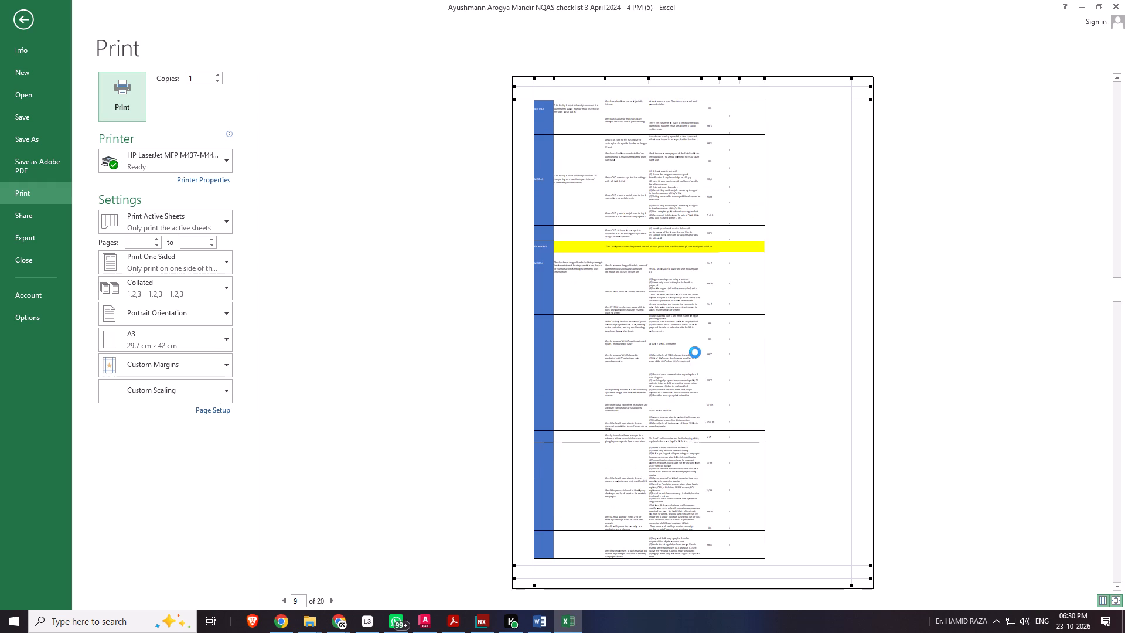
{"action": "scroll", "coordinate": [695, 352], "scroll_direction": "down", "scroll_amount": 7}
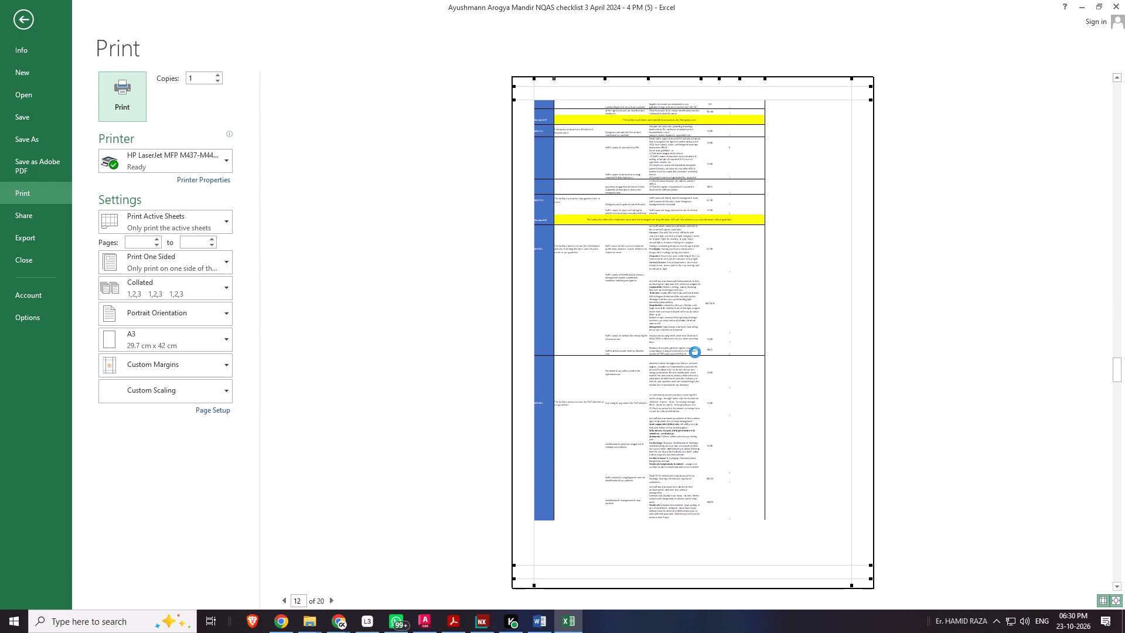
{"action": "scroll", "coordinate": [695, 352], "scroll_direction": "down", "scroll_amount": 6}
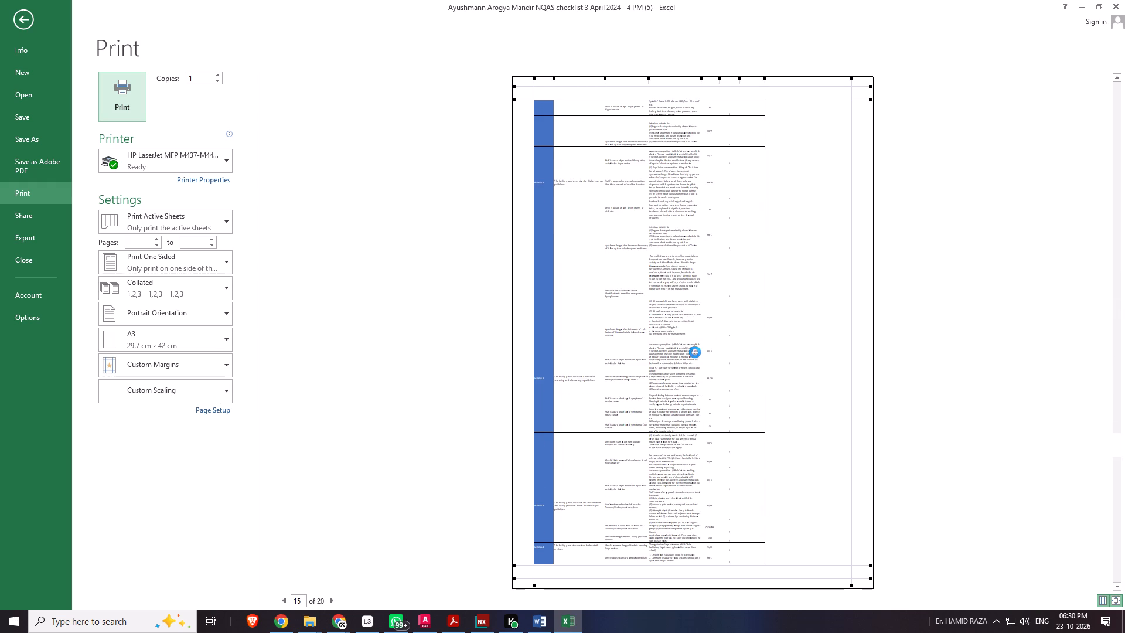
{"action": "scroll", "coordinate": [695, 352], "scroll_direction": "down", "scroll_amount": 6}
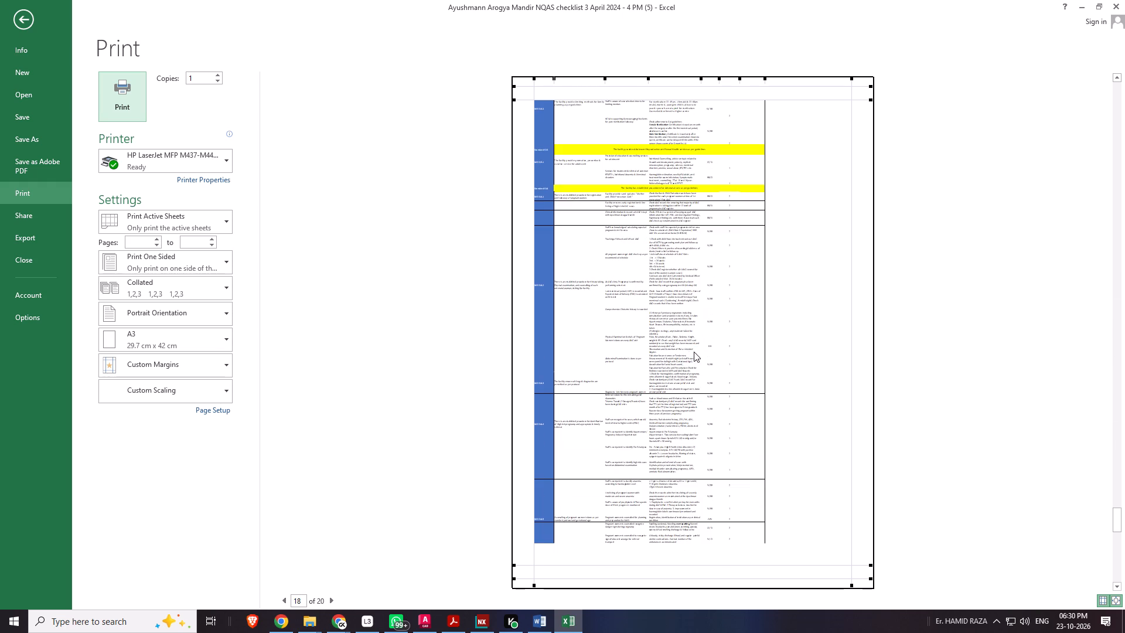
{"action": "scroll", "coordinate": [694, 352], "scroll_direction": "down", "scroll_amount": 3}
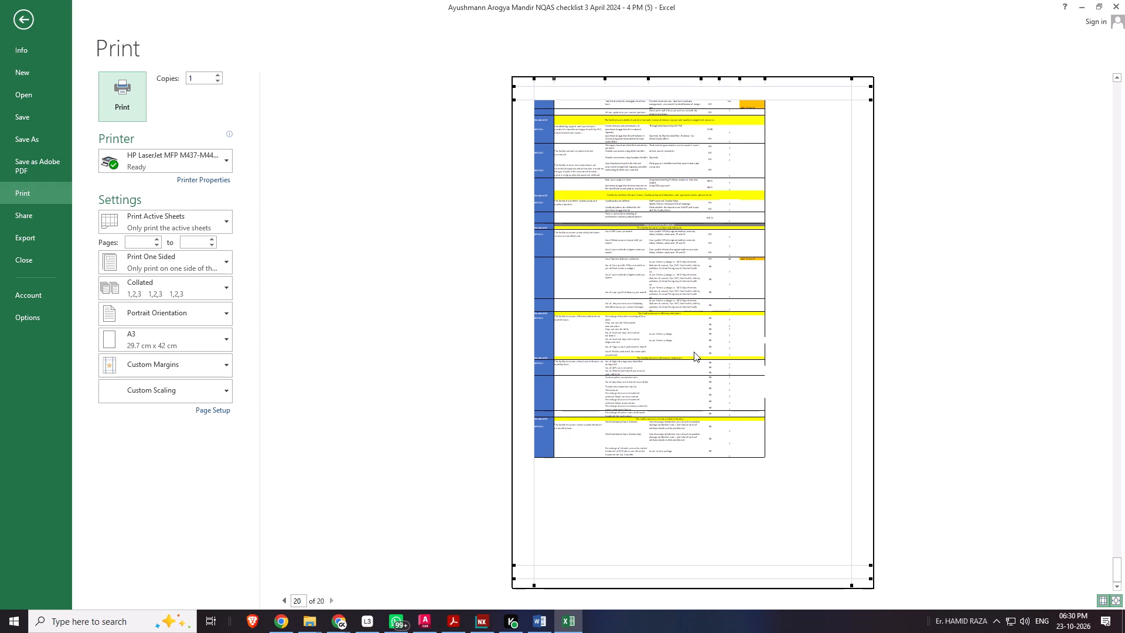
{"action": "scroll", "coordinate": [694, 352], "scroll_direction": "down", "scroll_amount": 3}
Set the number of print copies to 2 and return to the worksheet without printing.
{"action": "left_click", "coordinate": [196, 79]}
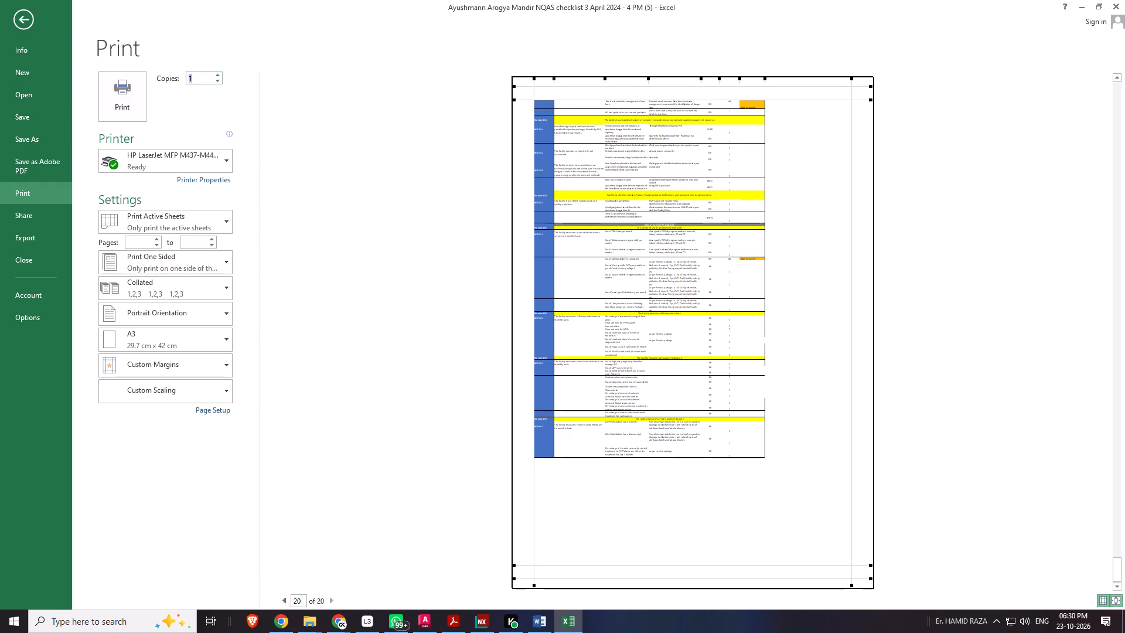
{"action": "double_click", "coordinate": [186, 80]}
{"action": "key", "text": "2"}
{"action": "left_click", "coordinate": [20, 21]}
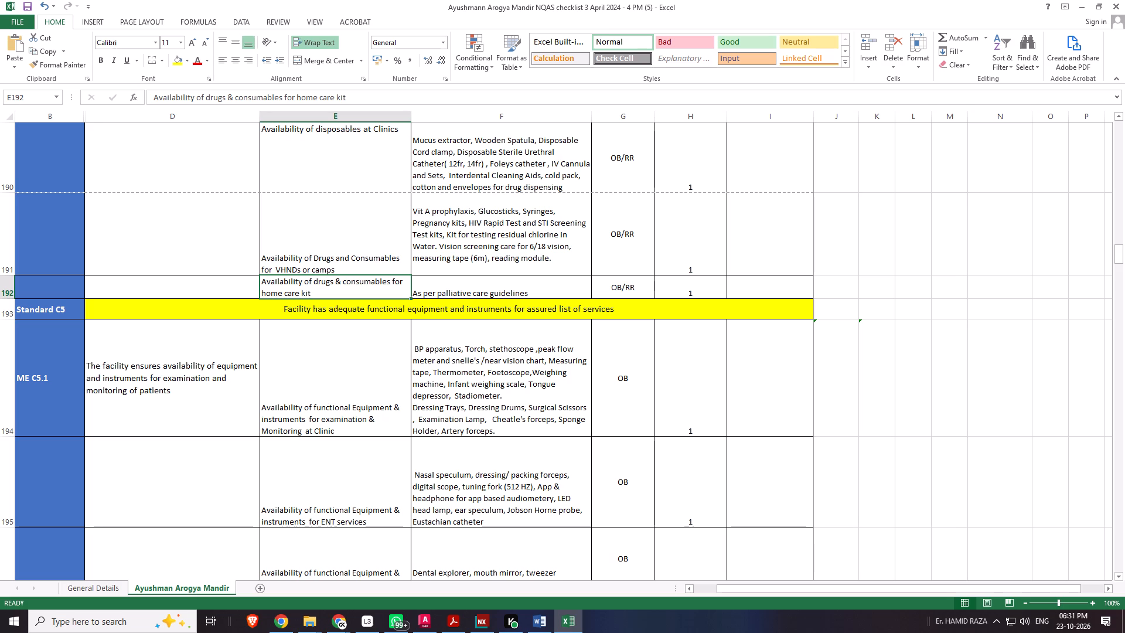
Widen the verification text, compliance and checkpoint columns (F, H and E) in the print preview to use the empty page width.
{"action": "key", "text": "ctrl+p"}
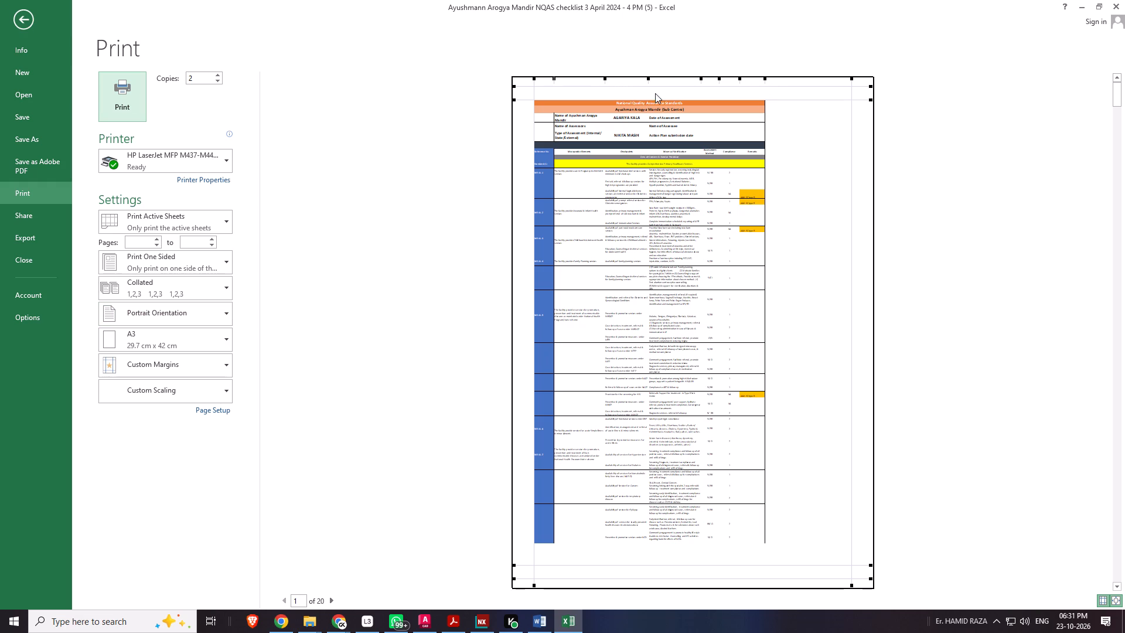
{"action": "left_click_drag", "start_coordinate": [701, 81], "coordinate": [717, 81]}
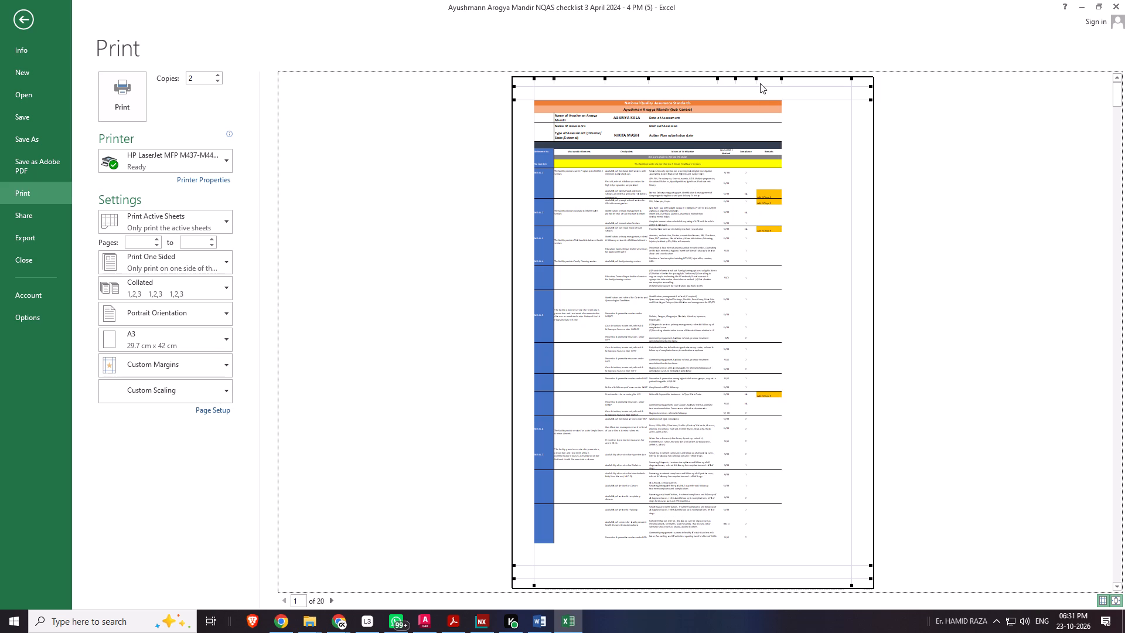
{"action": "left_click_drag", "start_coordinate": [758, 83], "coordinate": [761, 83]}
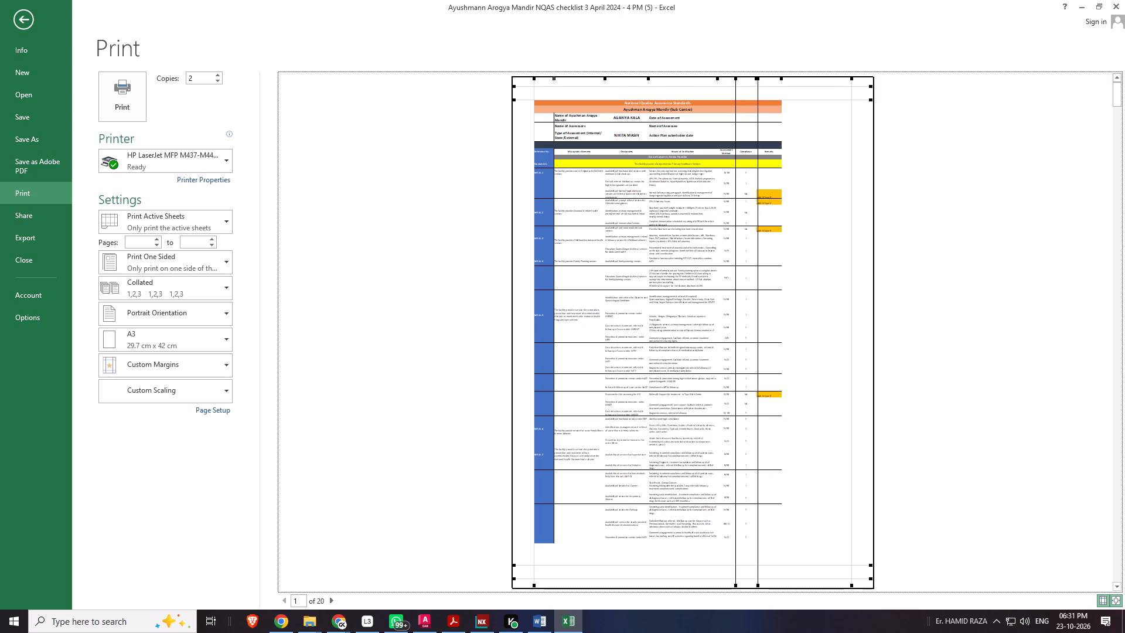
{"action": "left_click_drag", "start_coordinate": [761, 83], "coordinate": [763, 84]}
{"action": "left_click", "coordinate": [763, 84]}
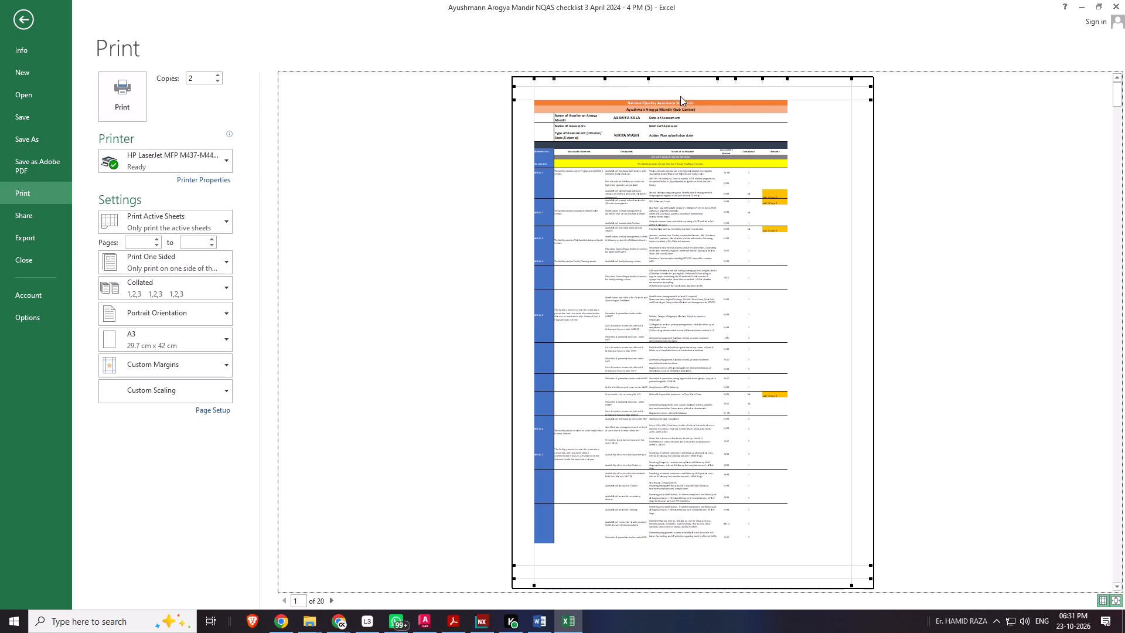
{"action": "left_click_drag", "start_coordinate": [650, 79], "coordinate": [663, 81]}
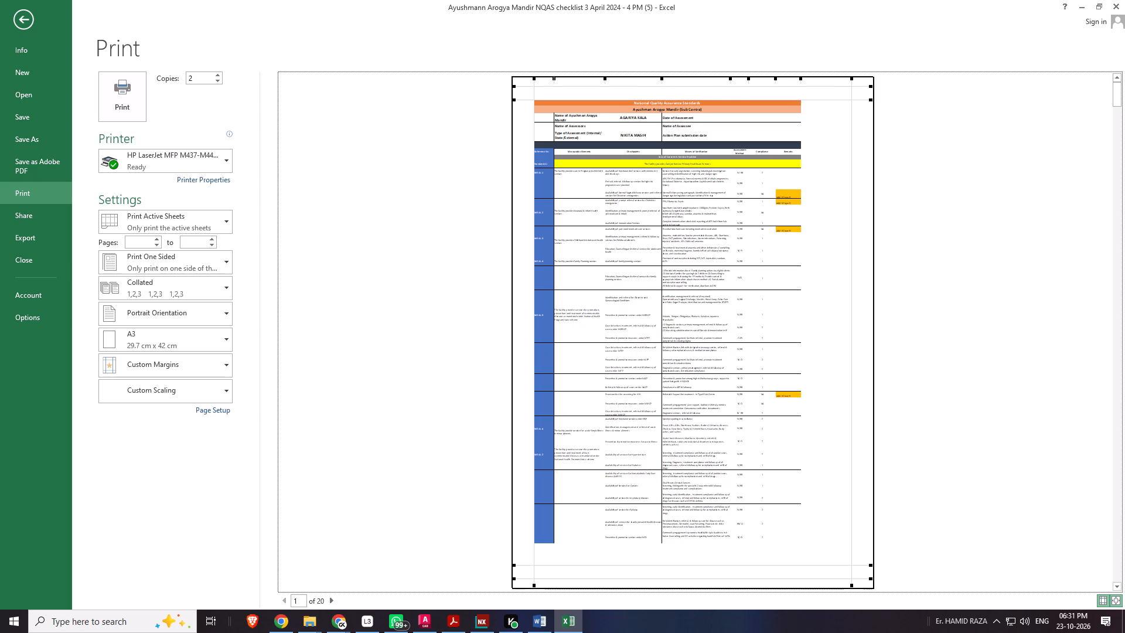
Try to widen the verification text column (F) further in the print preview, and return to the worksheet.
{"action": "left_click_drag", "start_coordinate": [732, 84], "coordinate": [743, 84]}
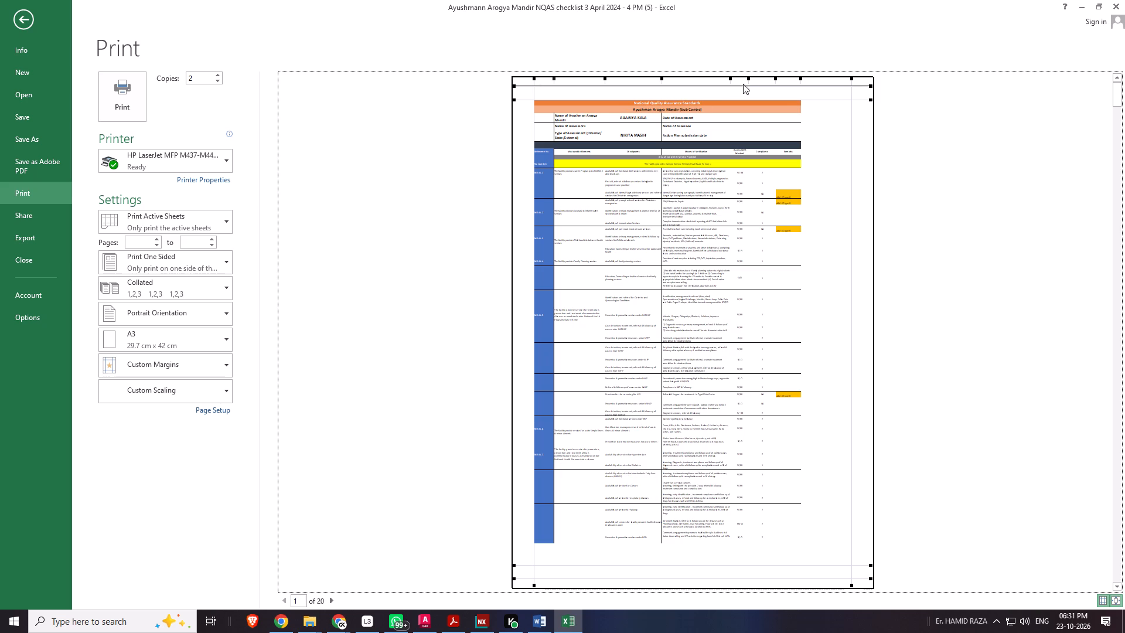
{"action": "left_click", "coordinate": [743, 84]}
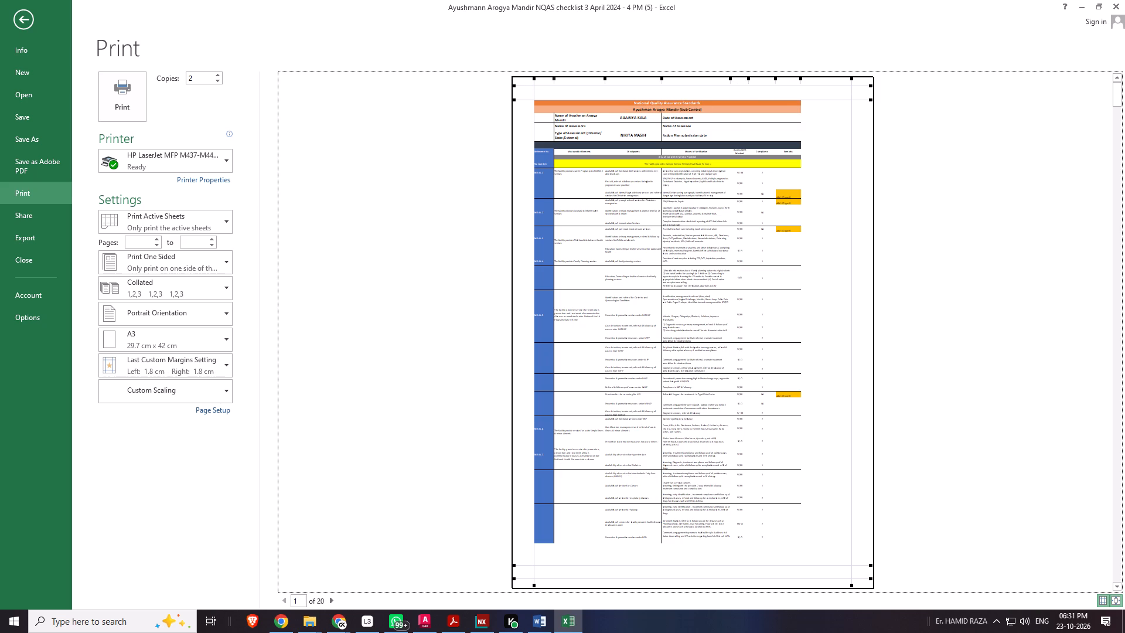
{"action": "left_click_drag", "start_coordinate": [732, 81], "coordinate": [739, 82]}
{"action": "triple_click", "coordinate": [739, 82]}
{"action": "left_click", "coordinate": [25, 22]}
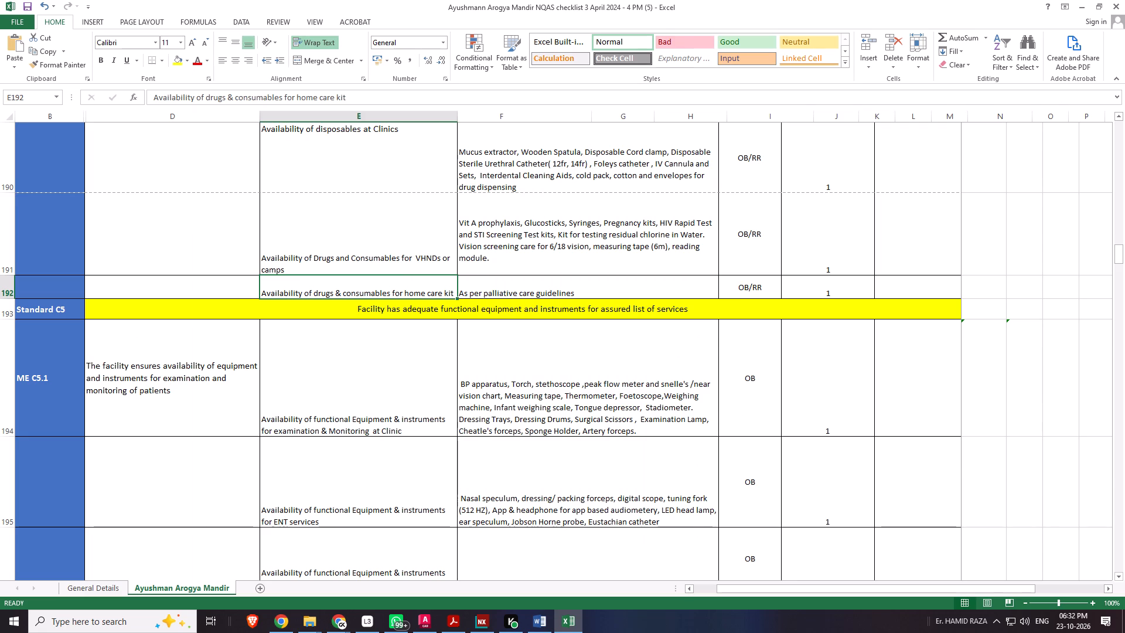
Turn Wrap Text off and on again for the whole of columns F and E to refit the row heights.
{"action": "scroll", "coordinate": [550, 268], "scroll_direction": "up", "scroll_amount": 1}
{"action": "left_click", "coordinate": [533, 121]}
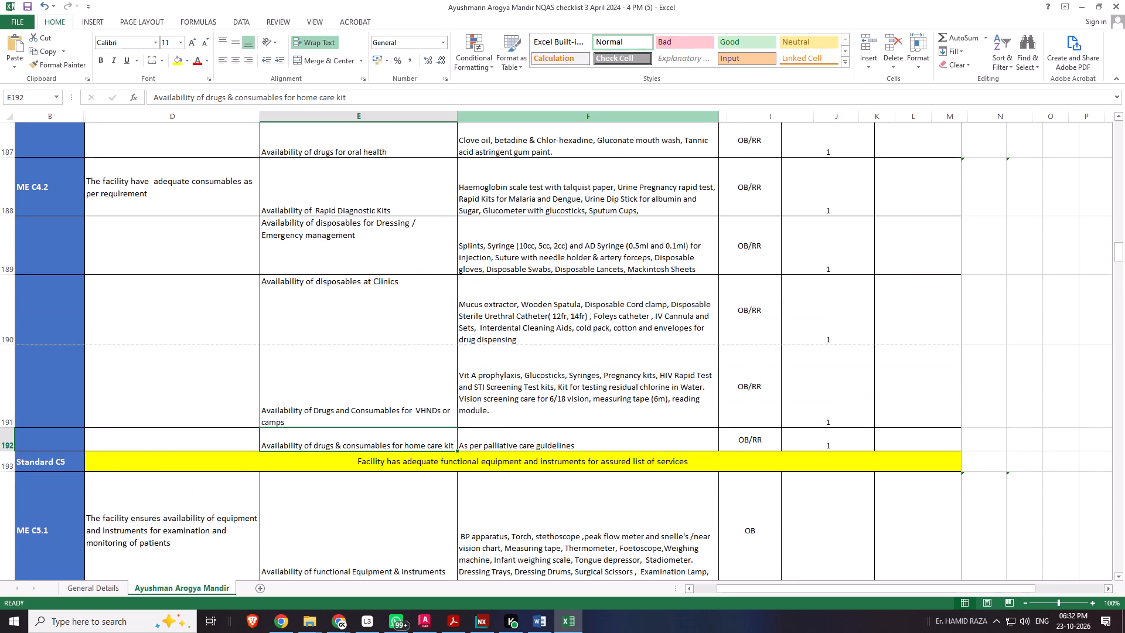
{"action": "left_click", "coordinate": [319, 45]}
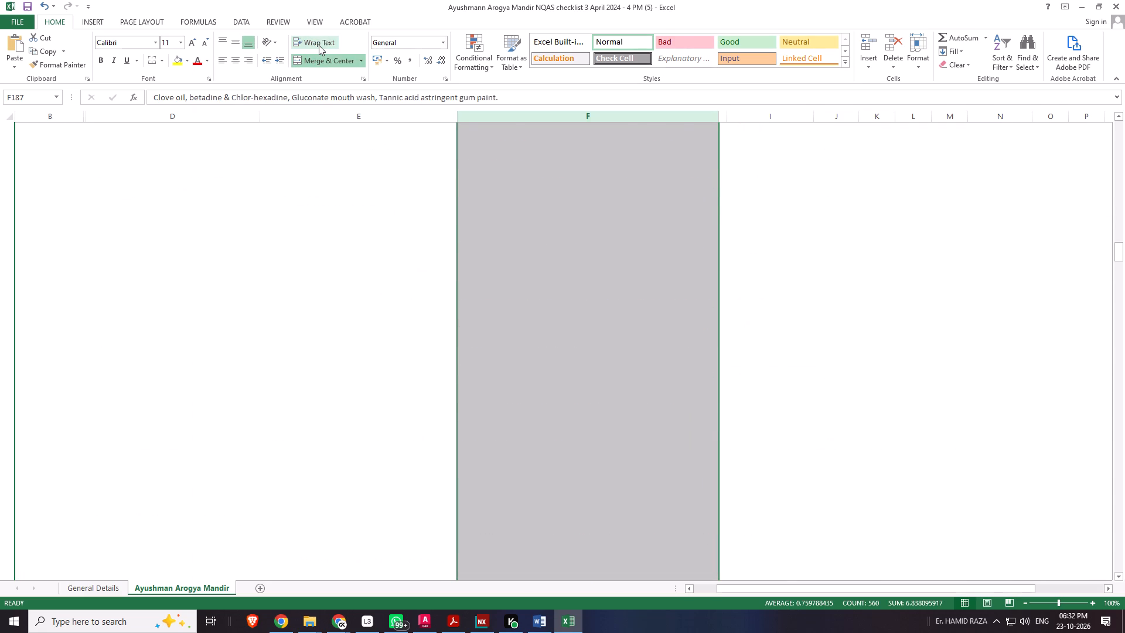
{"action": "left_click", "coordinate": [319, 45]}
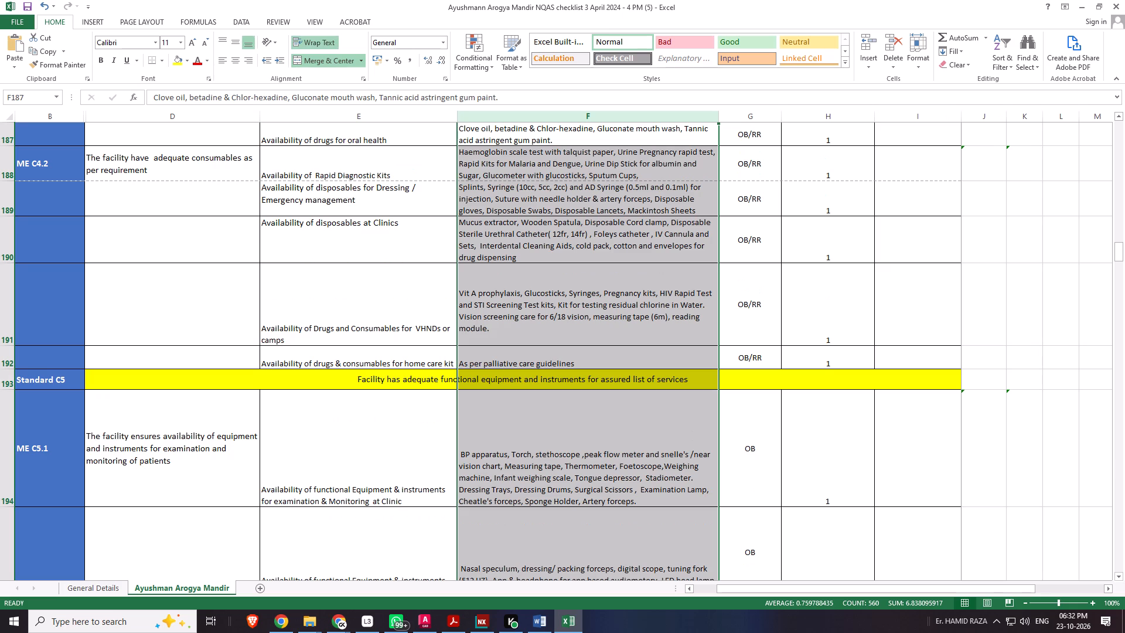
{"action": "left_click", "coordinate": [348, 118]}
{"action": "left_click", "coordinate": [313, 38]}
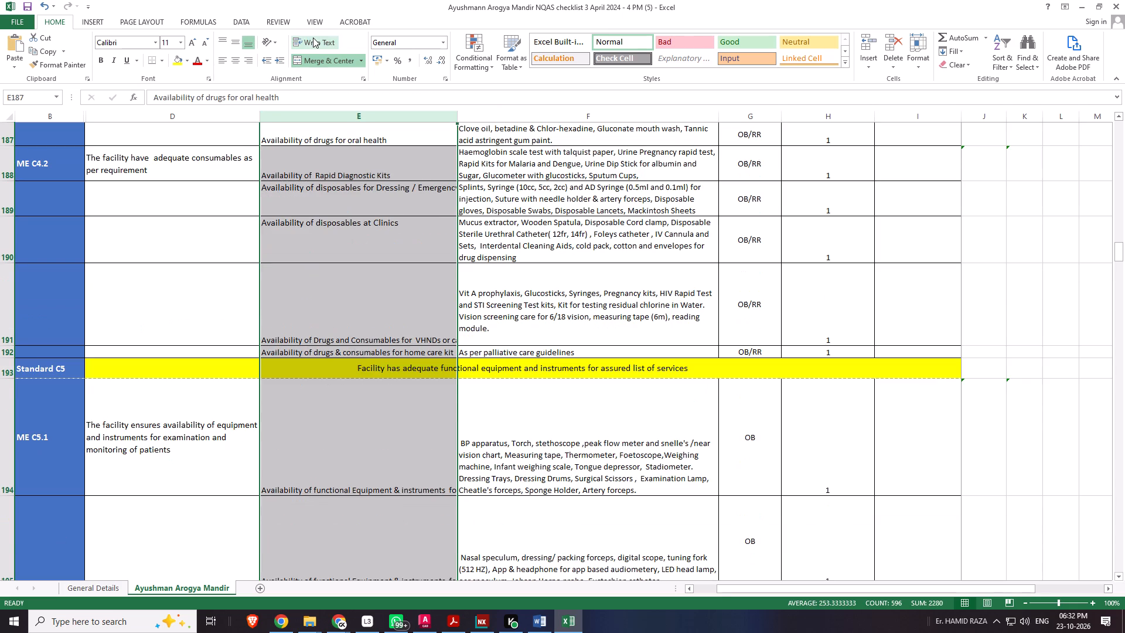
{"action": "left_click", "coordinate": [313, 38]}
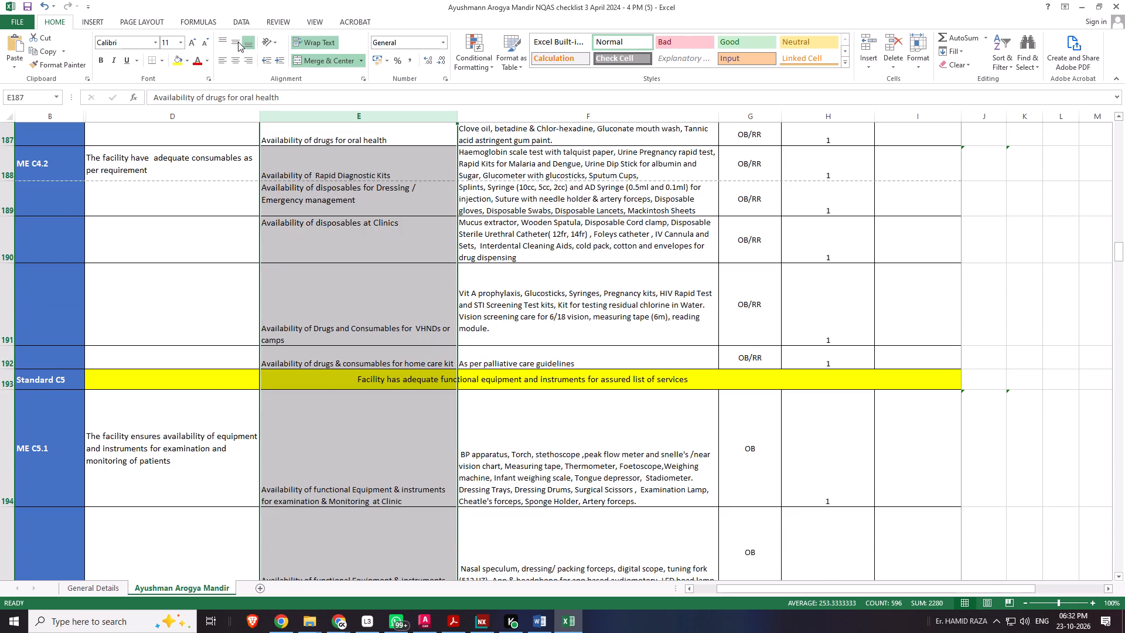
Middle-align the text vertically in the whole of the checkpoint and verification columns (E and F).
{"action": "left_click", "coordinate": [238, 42]}
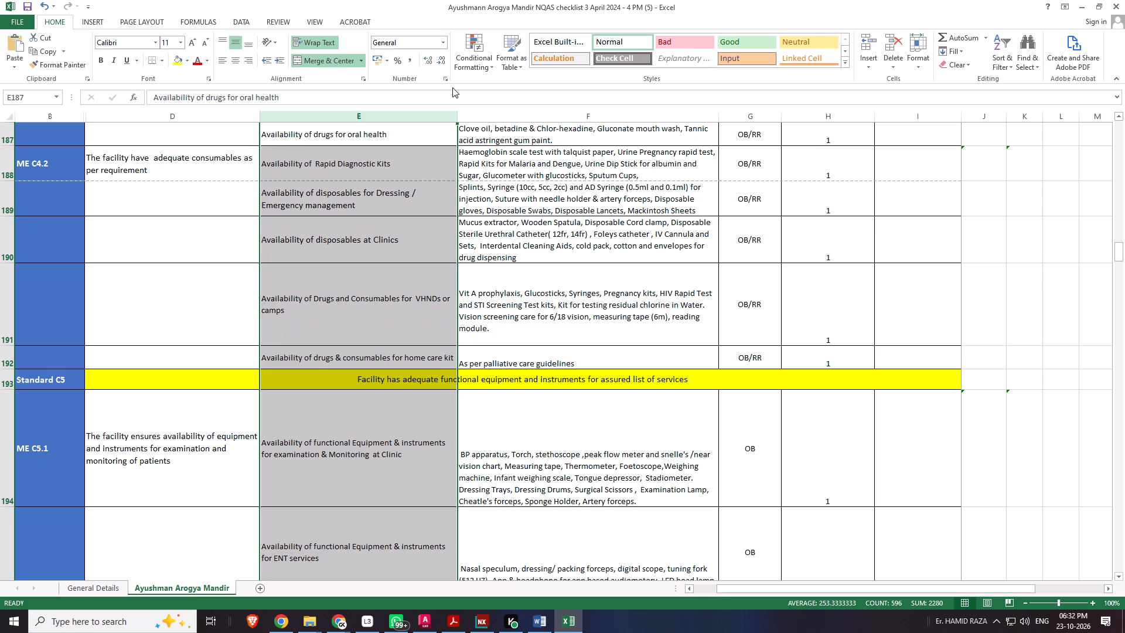
{"action": "left_click", "coordinate": [574, 115]}
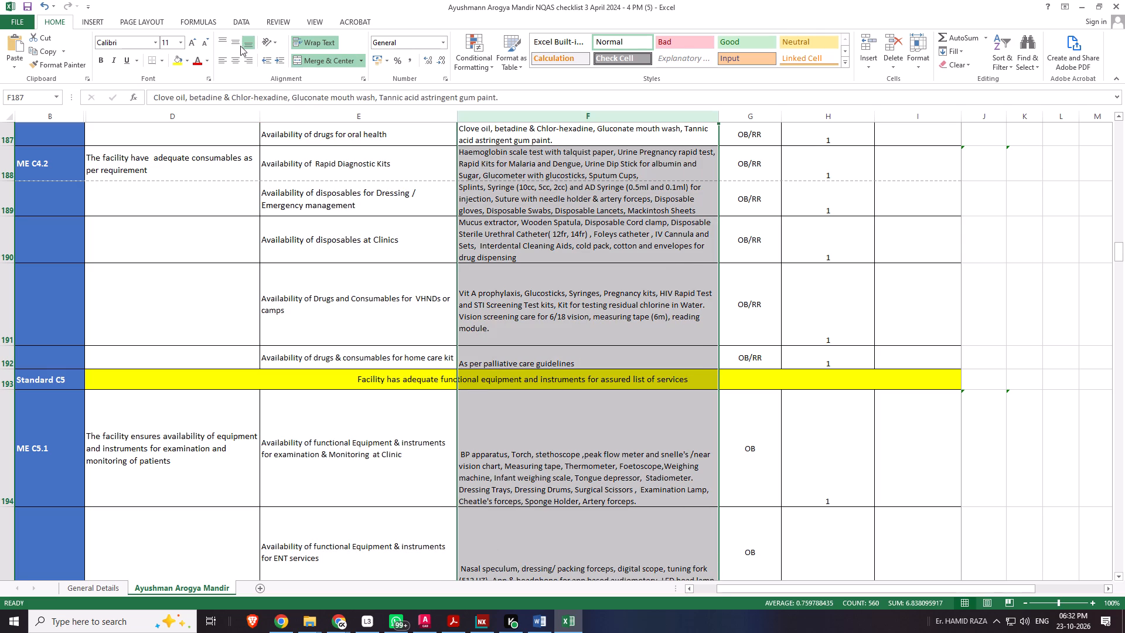
{"action": "left_click", "coordinate": [239, 45]}
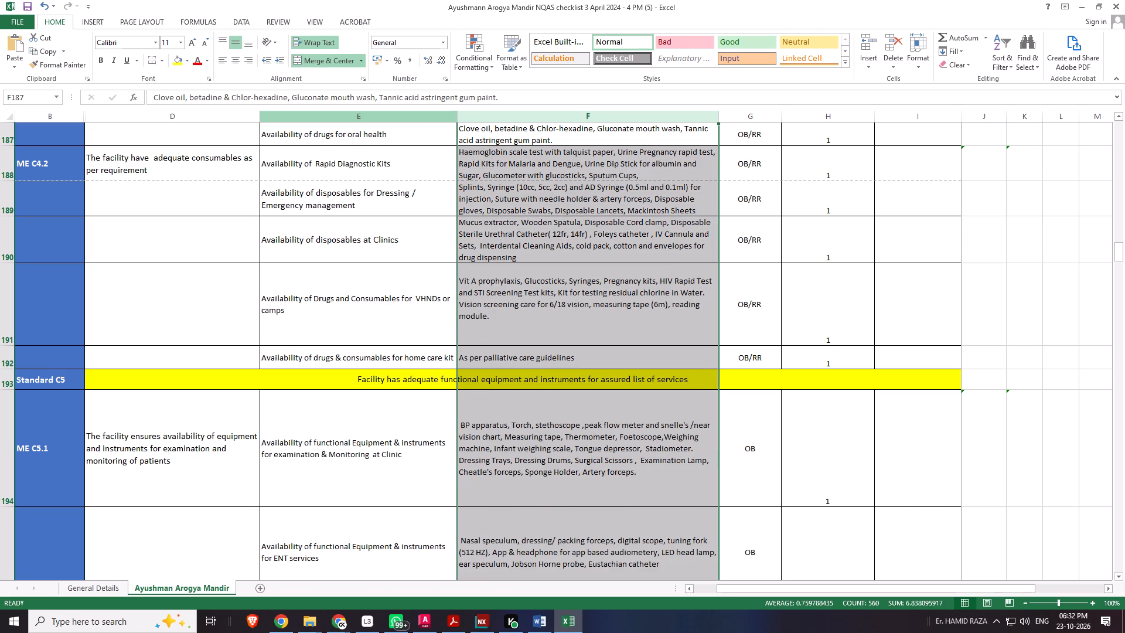
Turn Wrap Text off and on again for the whole of columns E and D.
{"action": "left_click", "coordinate": [418, 116]}
{"action": "left_click", "coordinate": [321, 45]}
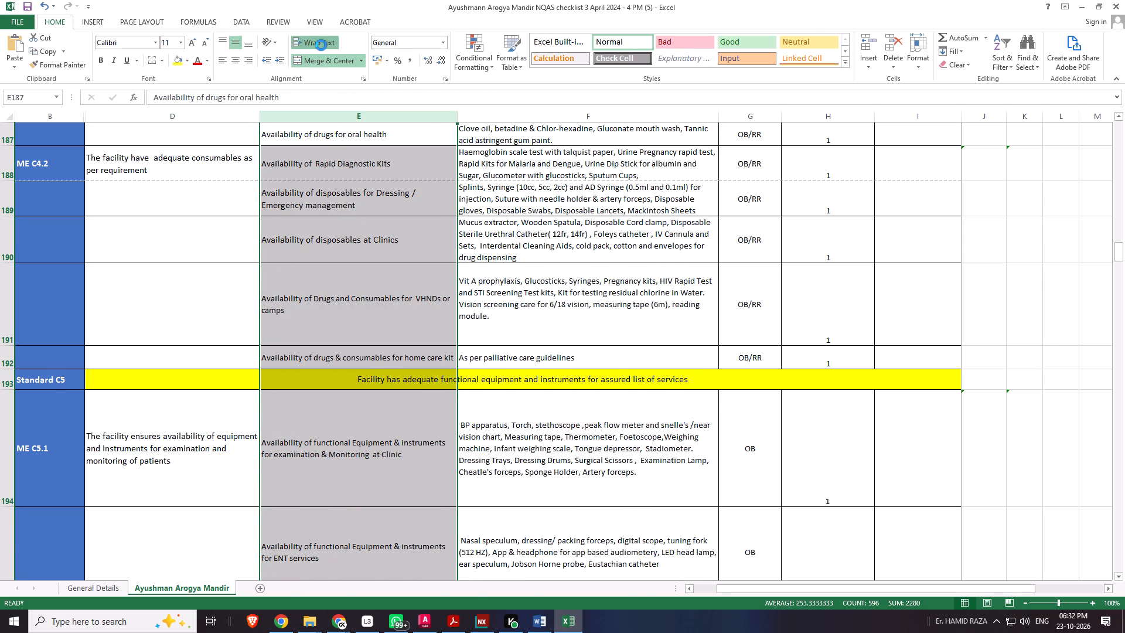
{"action": "left_click", "coordinate": [321, 45]}
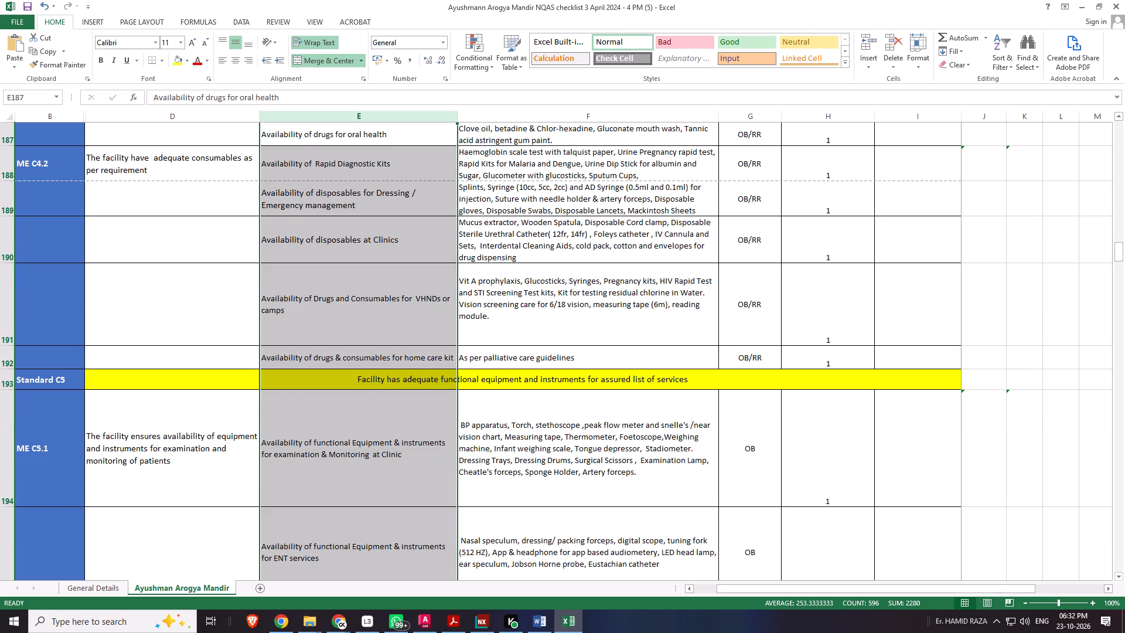
{"action": "left_click", "coordinate": [171, 118]}
{"action": "left_click", "coordinate": [319, 43]}
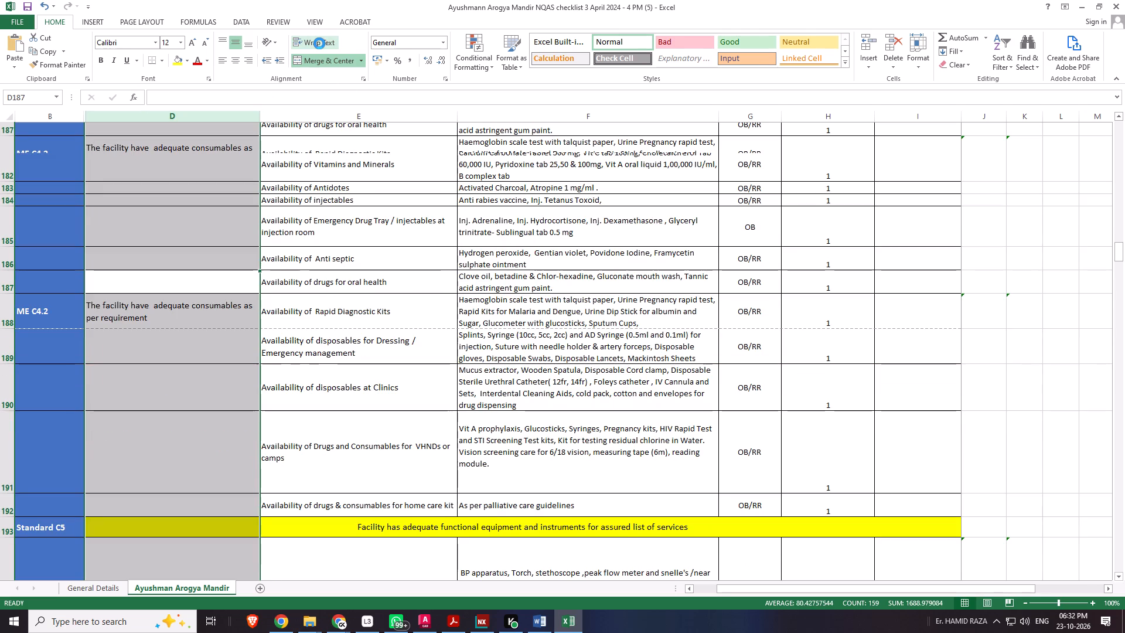
{"action": "left_click", "coordinate": [319, 43]}
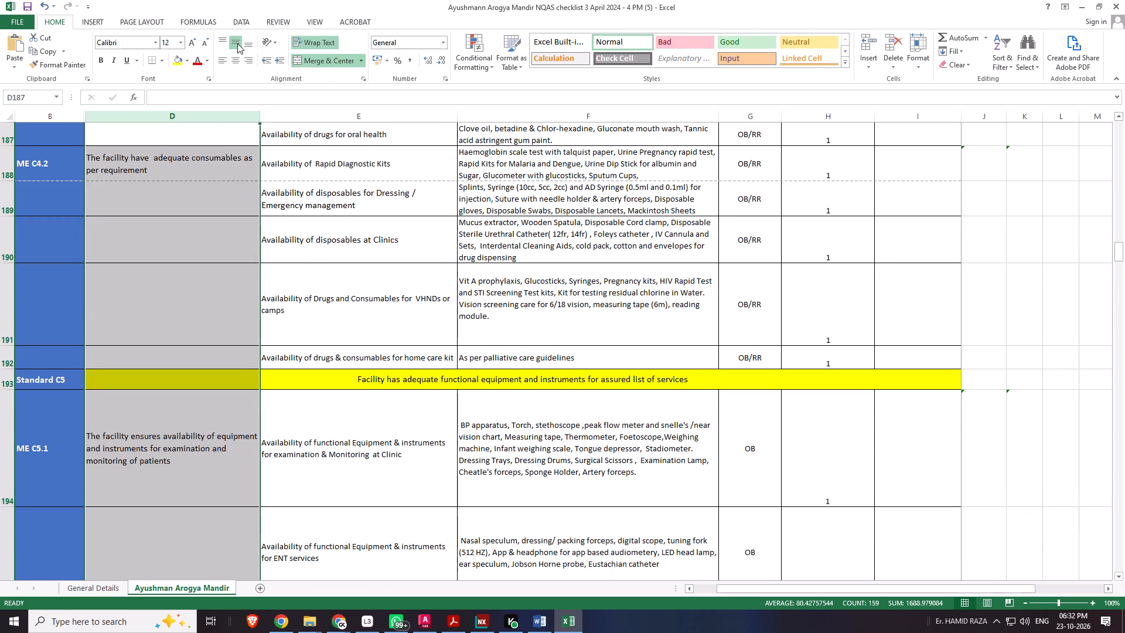
Switch the vertical alignment of the whole of column D to bottom.
{"action": "left_click", "coordinate": [237, 43]}
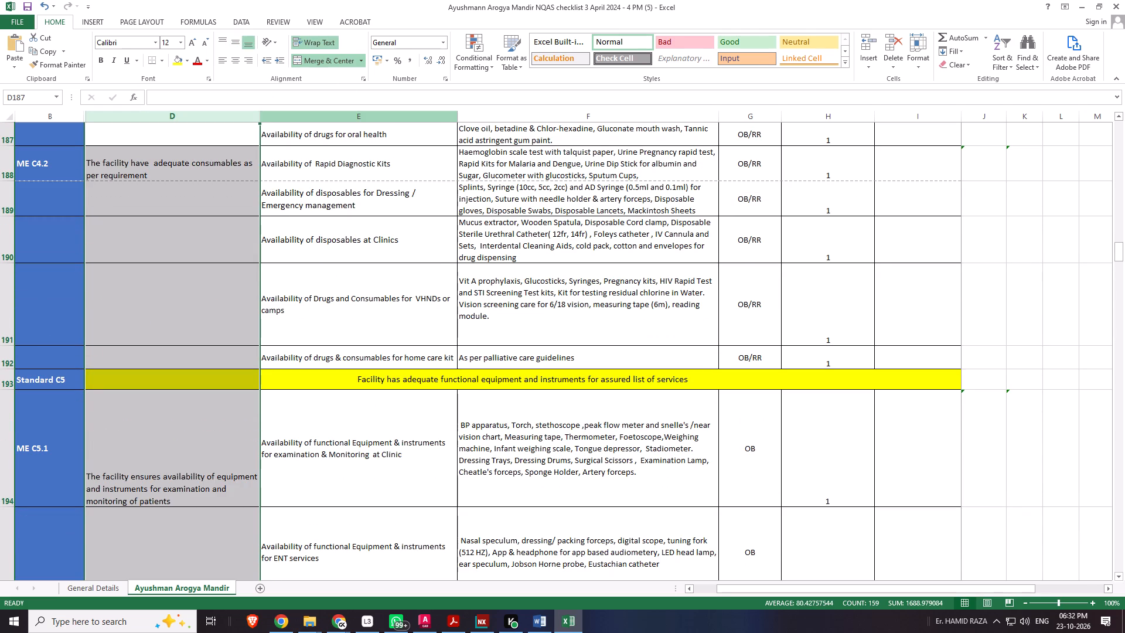
{"action": "left_click", "coordinate": [599, 192]}
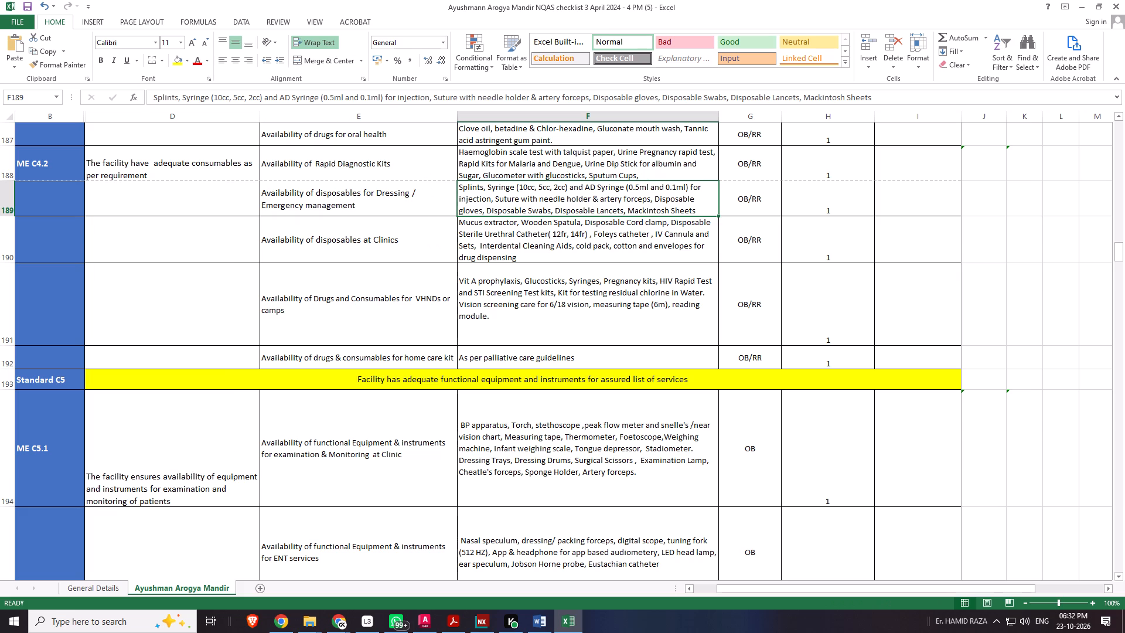
Widen the checkpoint column (E) on page 3 of the print preview to use more of the page width.
{"action": "key", "text": "ctrl+p"}
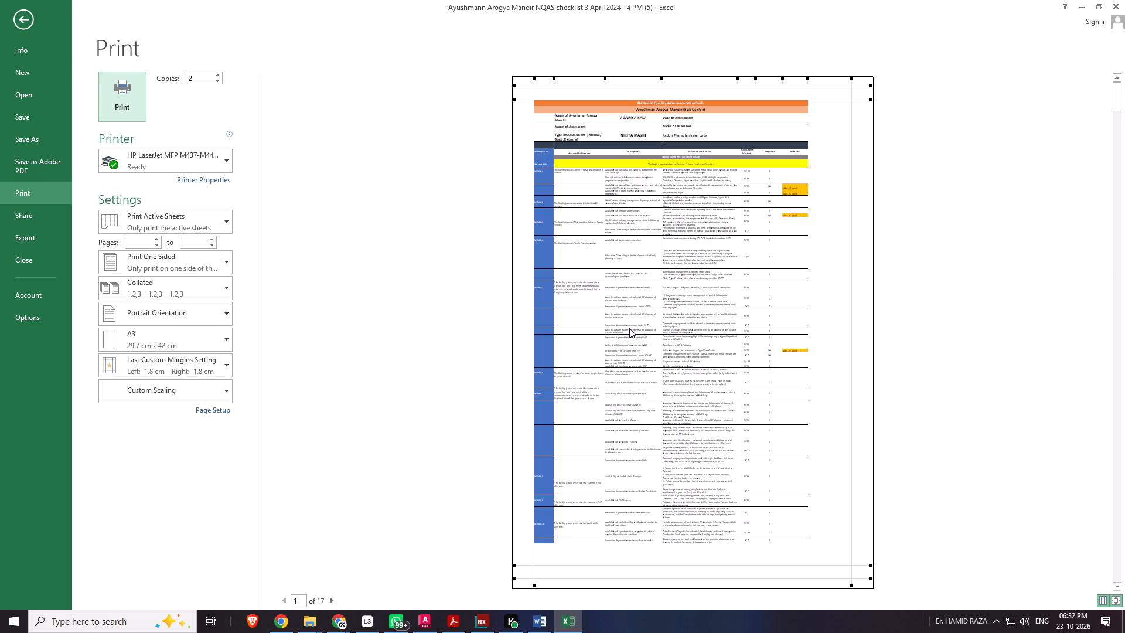
{"action": "scroll", "coordinate": [648, 325], "scroll_direction": "down", "scroll_amount": 2}
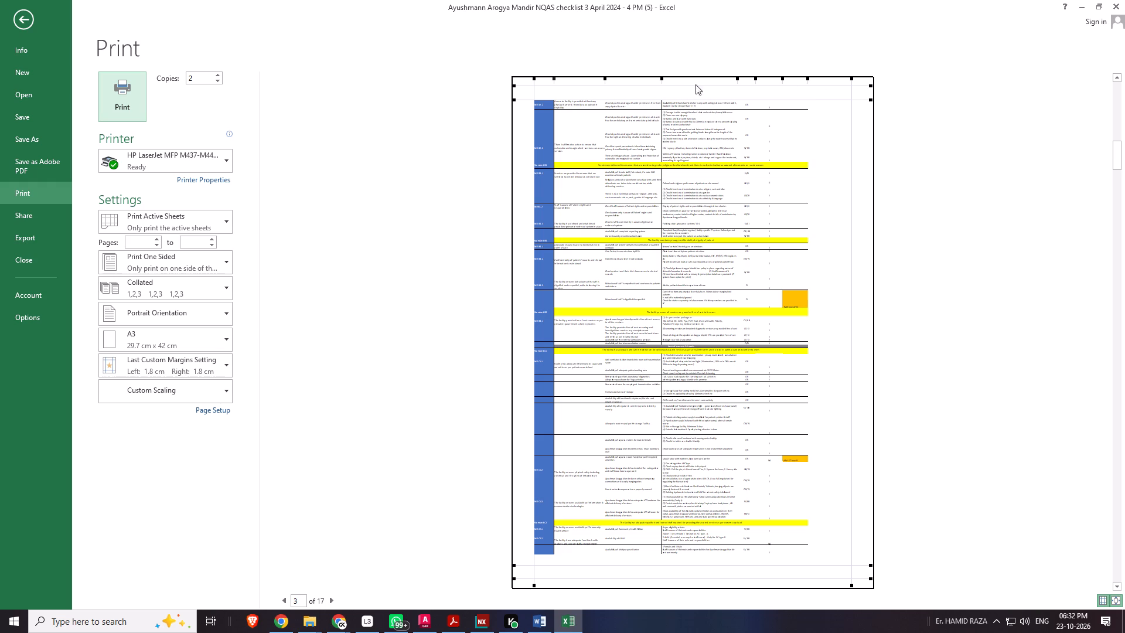
{"action": "left_click_drag", "start_coordinate": [664, 84], "coordinate": [679, 85]}
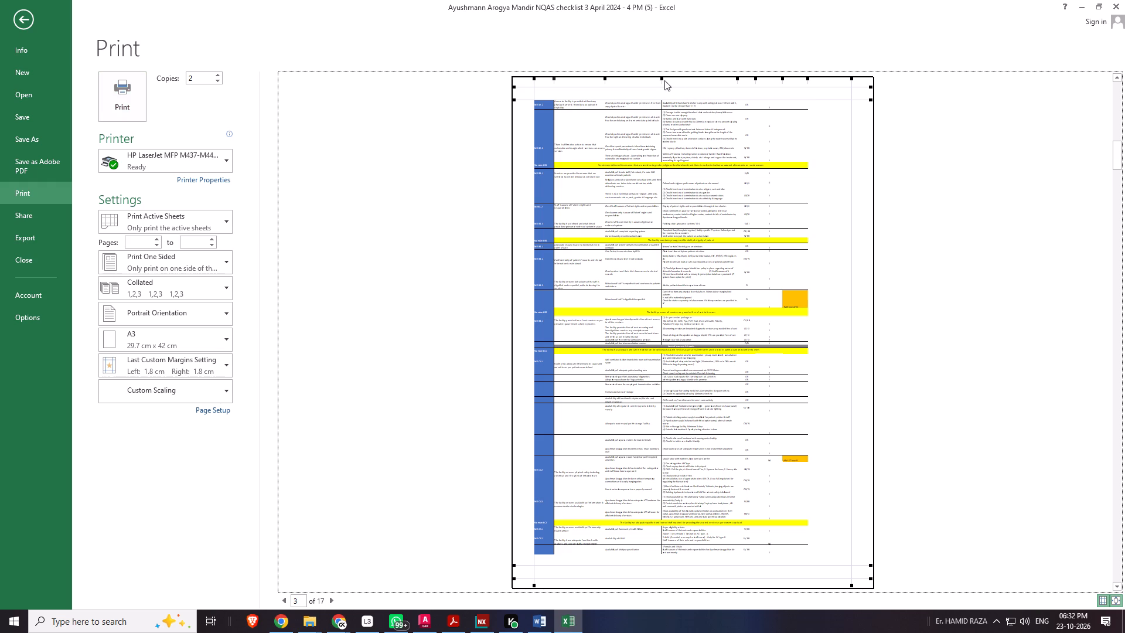
{"action": "left_click_drag", "start_coordinate": [663, 80], "coordinate": [679, 81]}
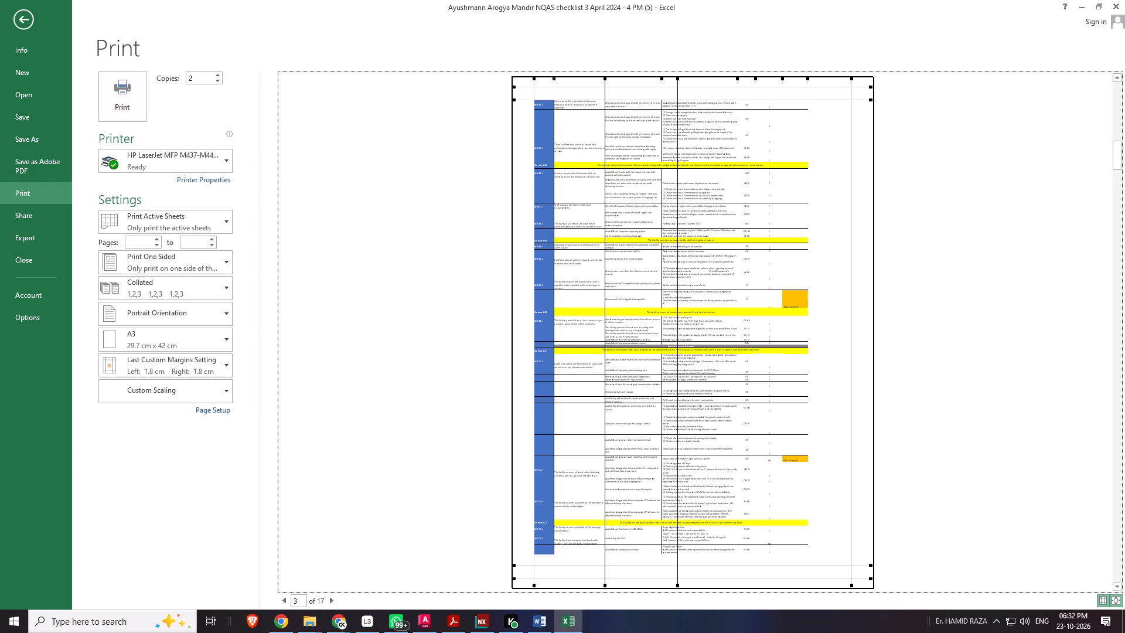
{"action": "left_click_drag", "start_coordinate": [679, 81], "coordinate": [680, 81]}
{"action": "left_click", "coordinate": [680, 81]}
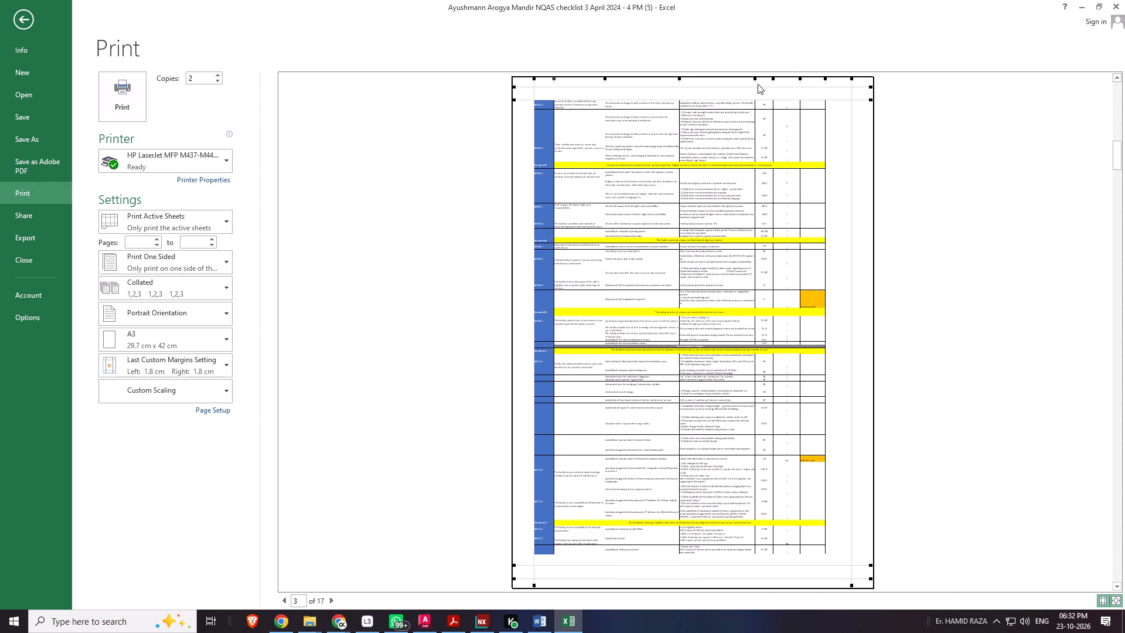
{"action": "left_click", "coordinate": [755, 82]}
{"action": "double_click", "coordinate": [765, 84]}
Increase the right page margin to 3.4 cm in the print preview.
{"action": "left_click", "coordinate": [851, 83]}
{"action": "left_click_drag", "start_coordinate": [849, 82], "coordinate": [836, 83]}
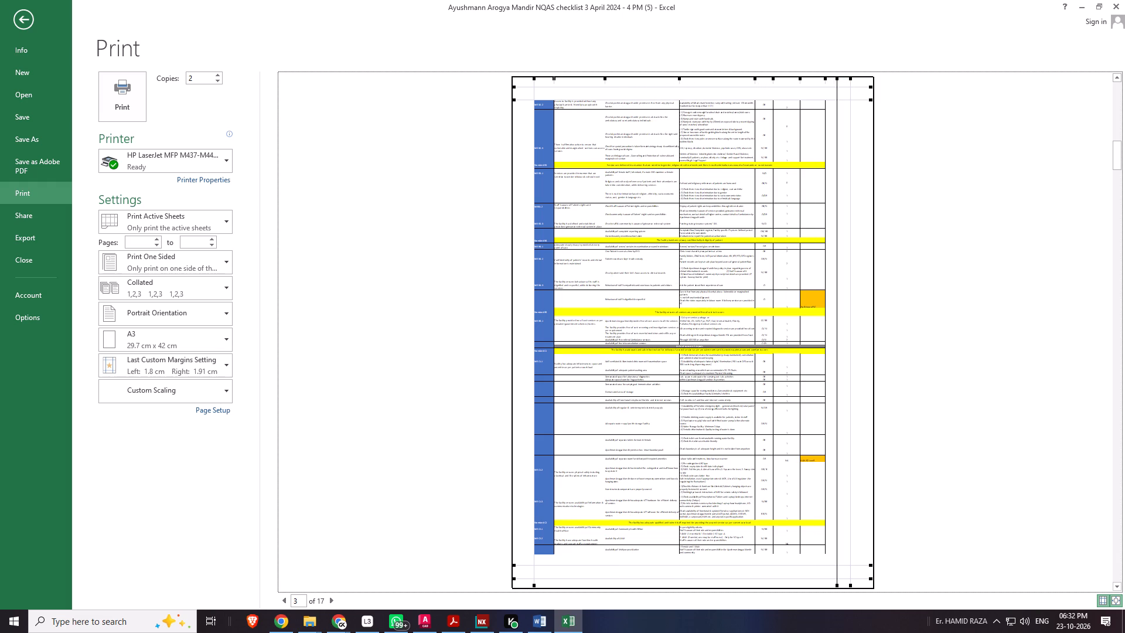
{"action": "left_click_drag", "start_coordinate": [836, 83], "coordinate": [831, 84]}
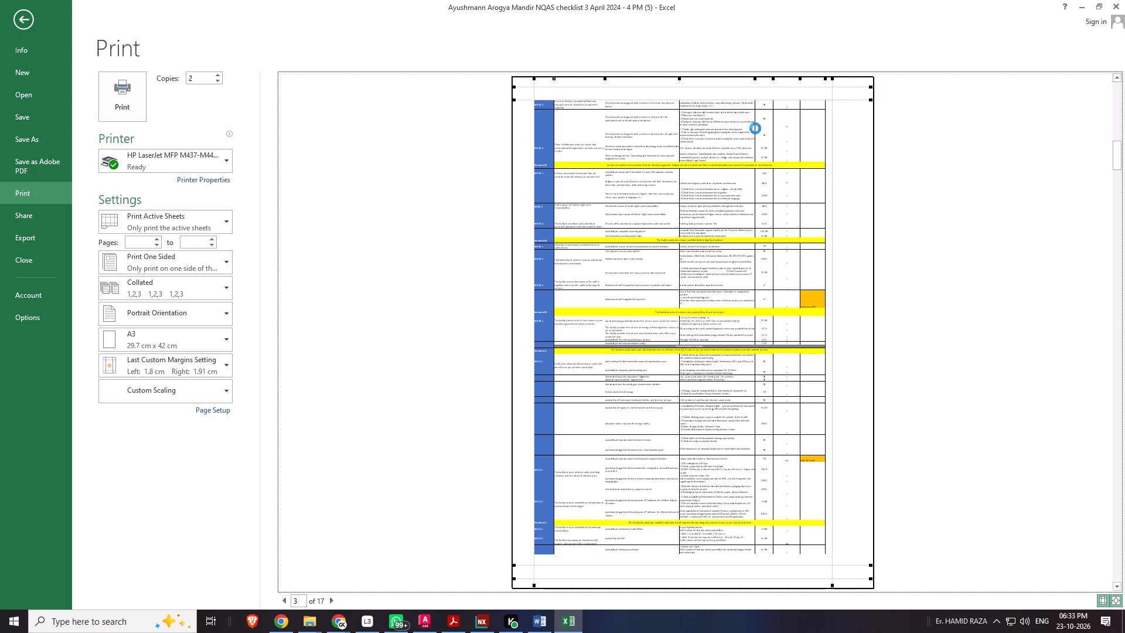
Widen the verification column (F) and slightly narrow the compliance column (H) in the print preview, and return to the worksheet.
{"action": "left_click_drag", "start_coordinate": [756, 82], "coordinate": [761, 81]}
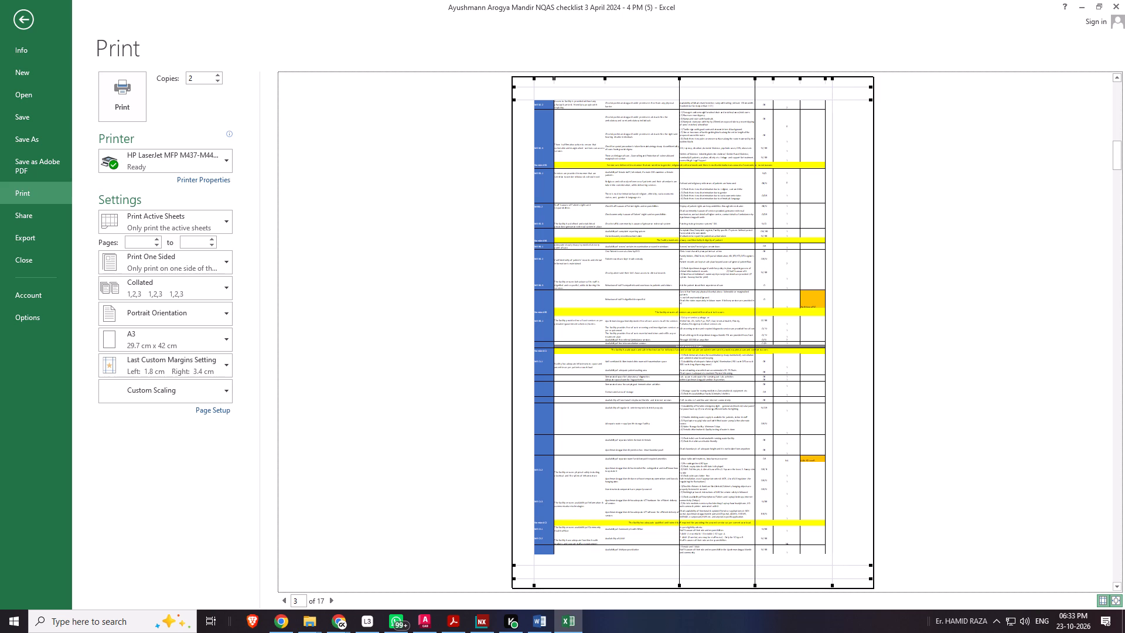
{"action": "left_click_drag", "start_coordinate": [761, 81], "coordinate": [777, 83]}
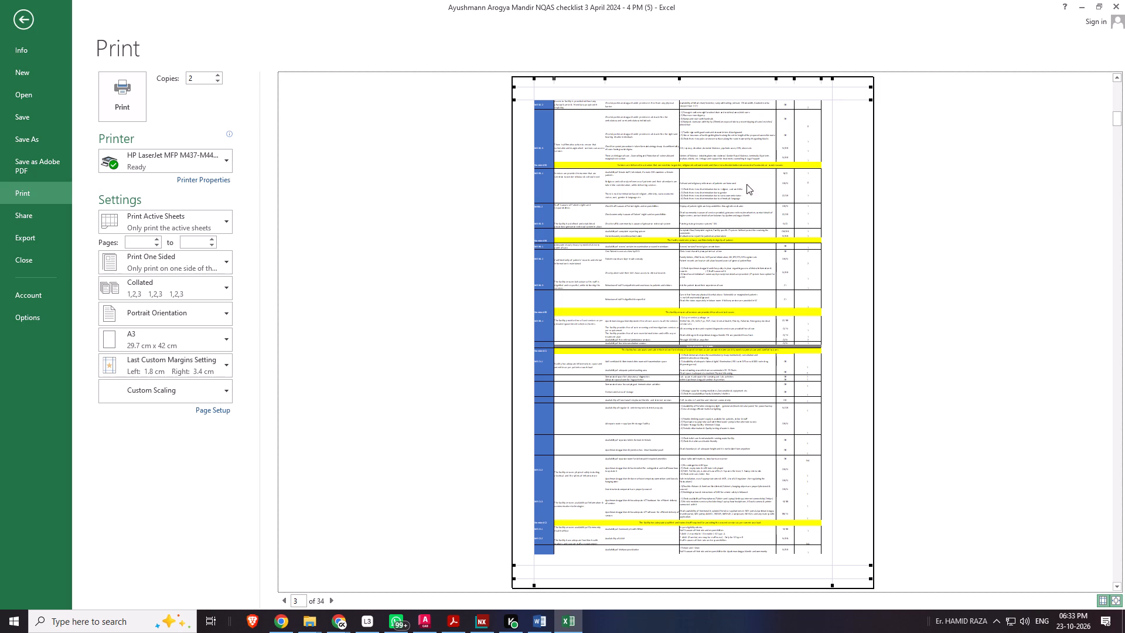
{"action": "left_click", "coordinate": [822, 83]}
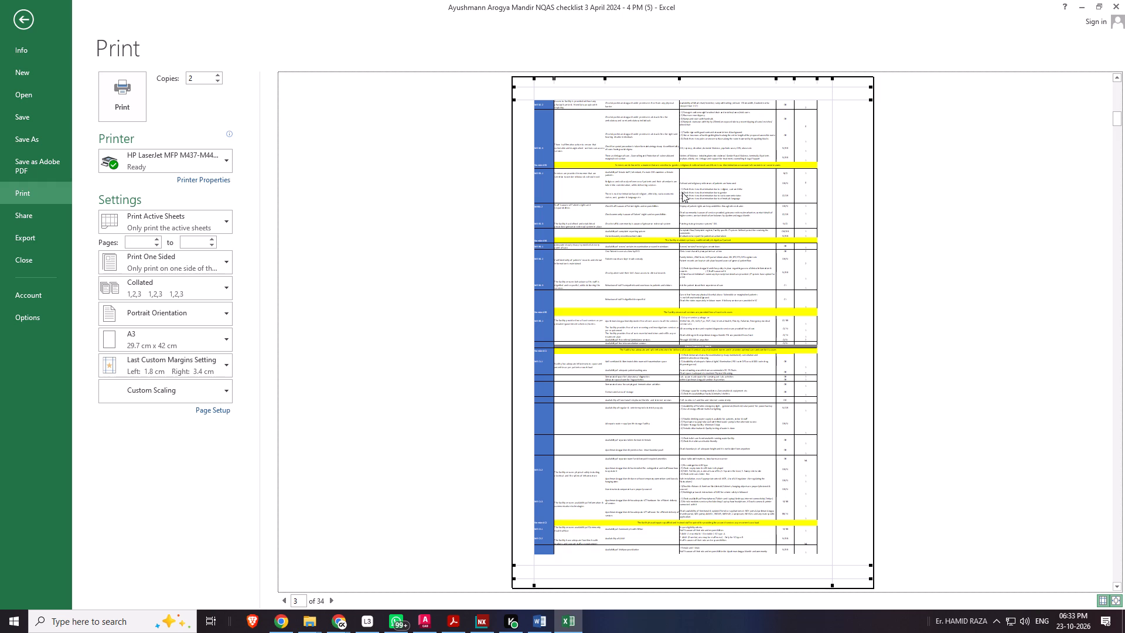
{"action": "left_click", "coordinate": [21, 15]}
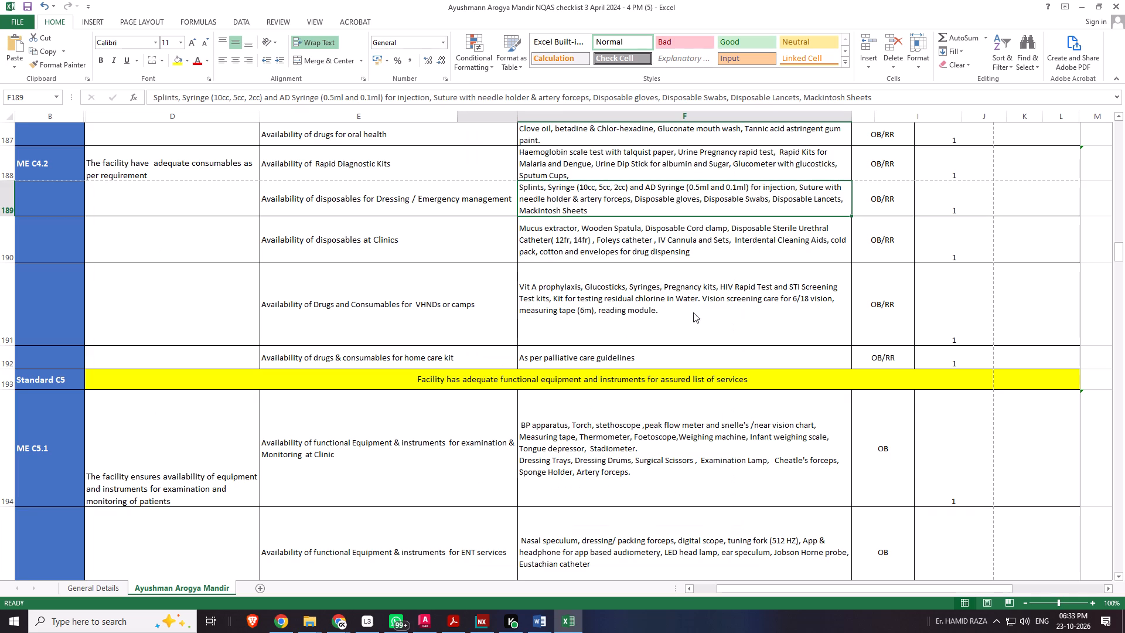
Adjust the width of column G, which holds the OB/RR entries, making it slightly wider.
{"action": "scroll", "coordinate": [737, 298], "scroll_direction": "up", "scroll_amount": 5}
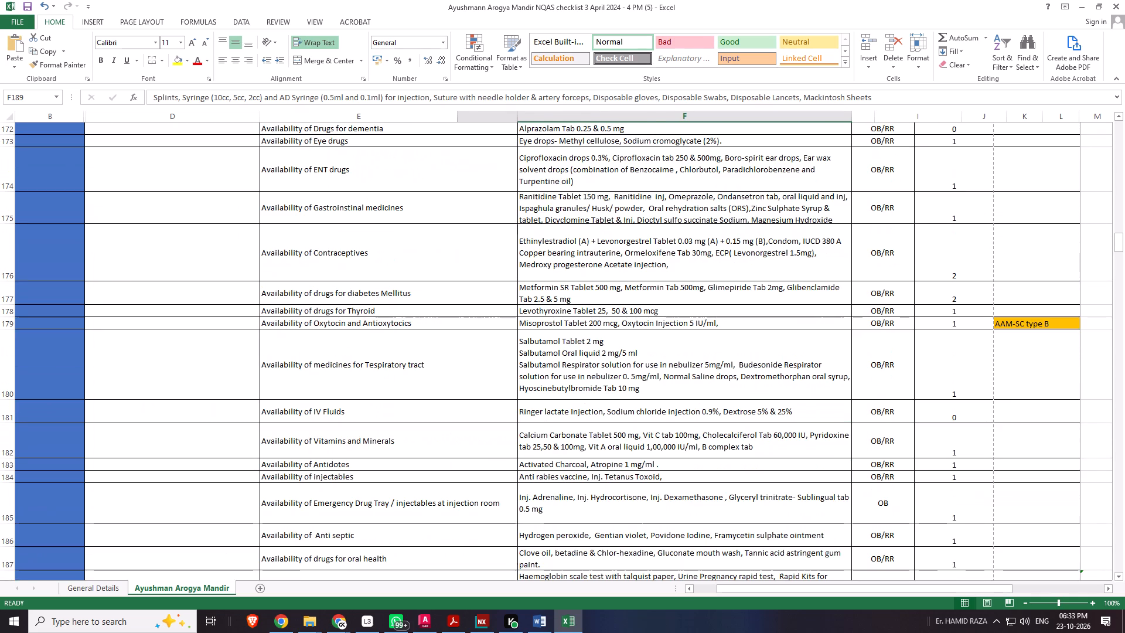
{"action": "double_click", "coordinate": [915, 120]}
{"action": "left_click", "coordinate": [910, 120]}
{"action": "triple_click", "coordinate": [908, 121]}
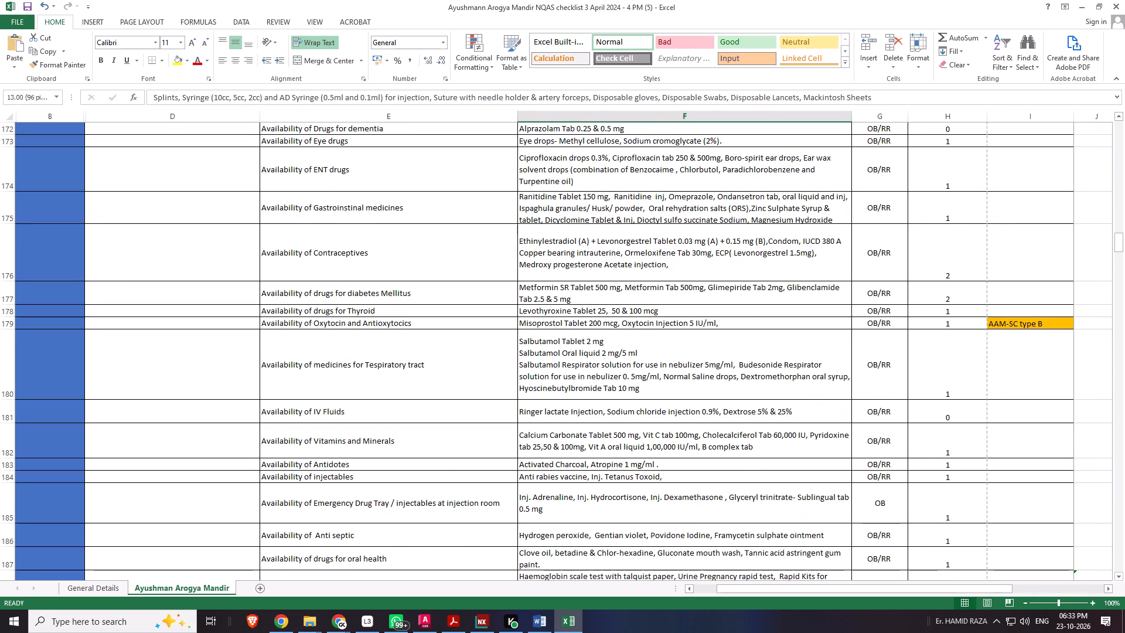
{"action": "left_click", "coordinate": [903, 121]}
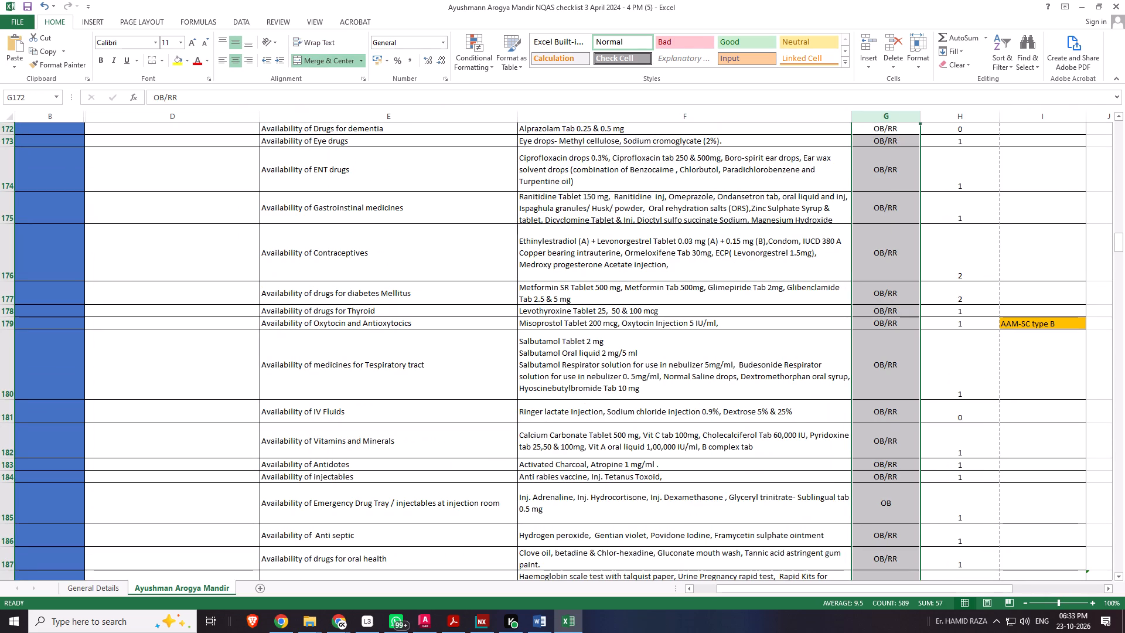
Narrow the verification column (F) to a width of about 79.
{"action": "left_click", "coordinate": [853, 117]}
{"action": "left_click_drag", "start_coordinate": [847, 116], "coordinate": [840, 116]}
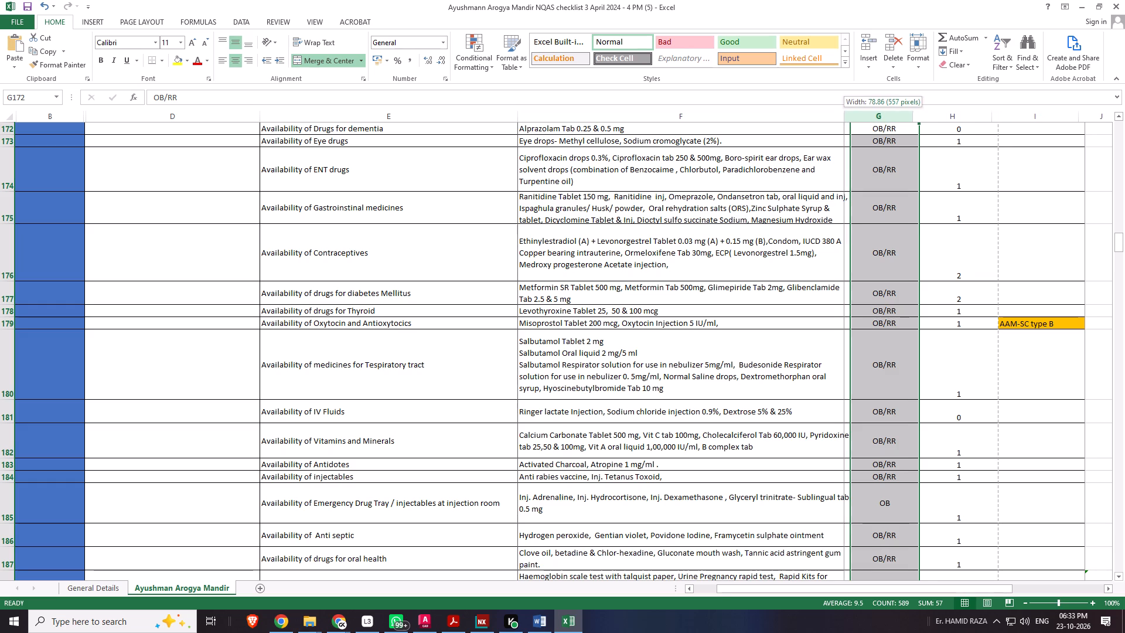
{"action": "left_click_drag", "start_coordinate": [840, 116], "coordinate": [839, 116]}
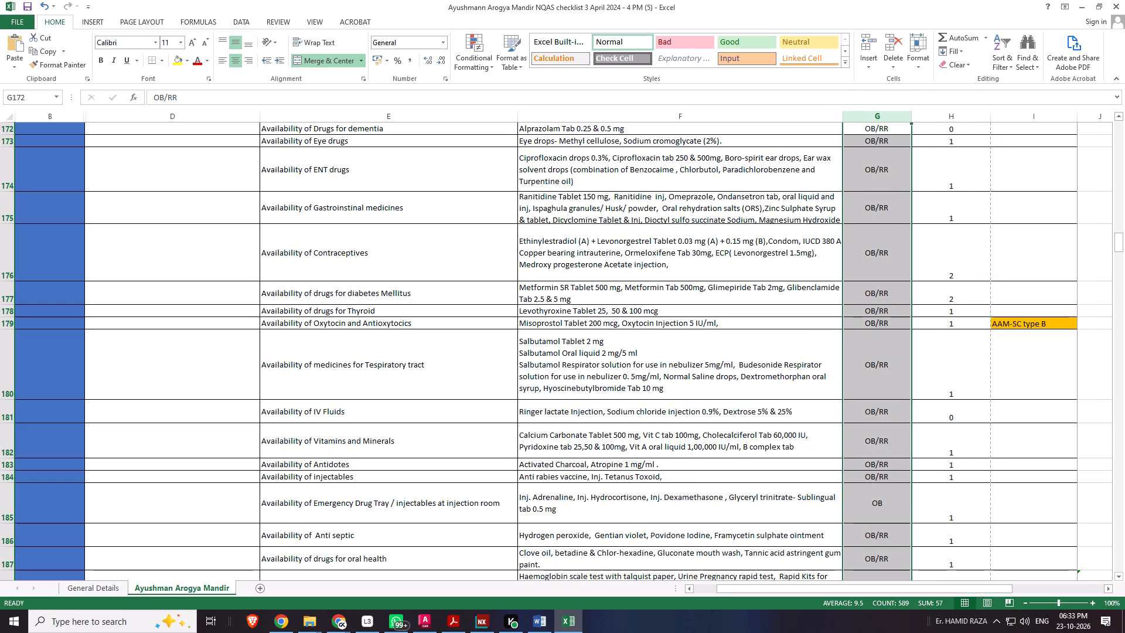
Adjust the width of column D, which holds the measurable element statements, leaving it slightly wider.
{"action": "scroll", "coordinate": [265, 319], "scroll_direction": "up", "scroll_amount": 16}
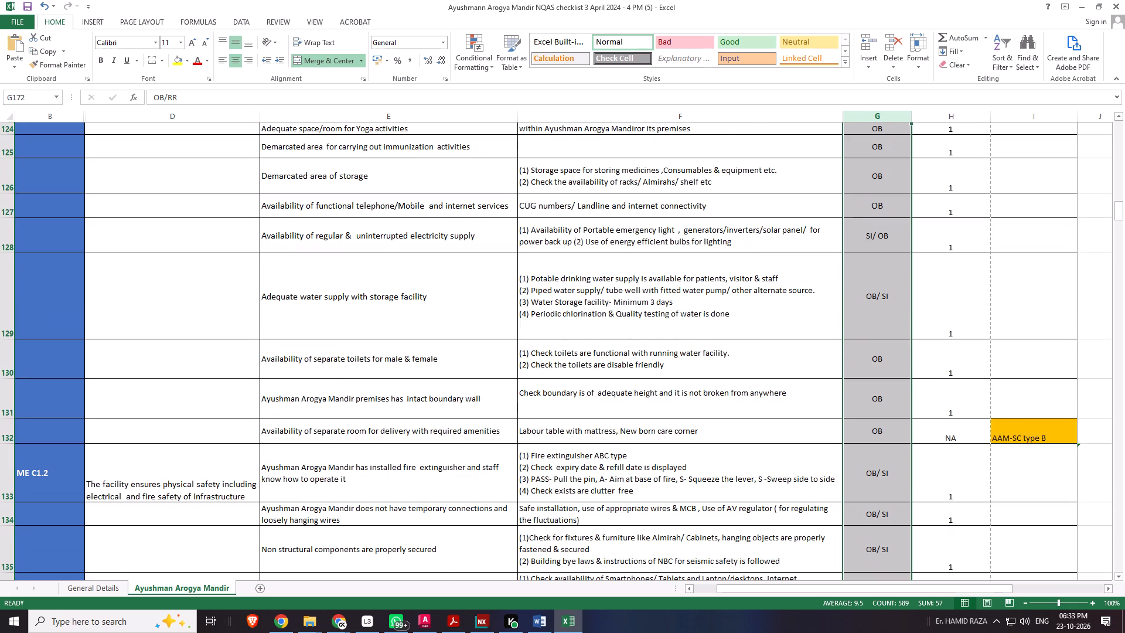
{"action": "left_click", "coordinate": [260, 114]}
{"action": "left_click_drag", "start_coordinate": [260, 114], "coordinate": [258, 114]}
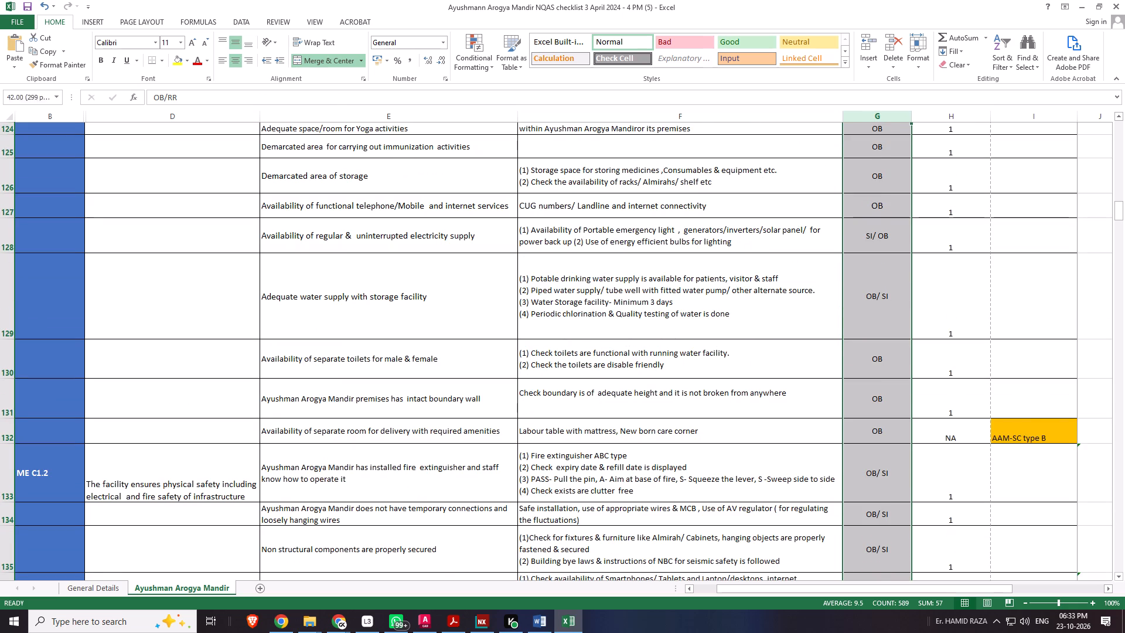
{"action": "left_click_drag", "start_coordinate": [258, 114], "coordinate": [251, 114]}
{"action": "left_click", "coordinate": [250, 114]}
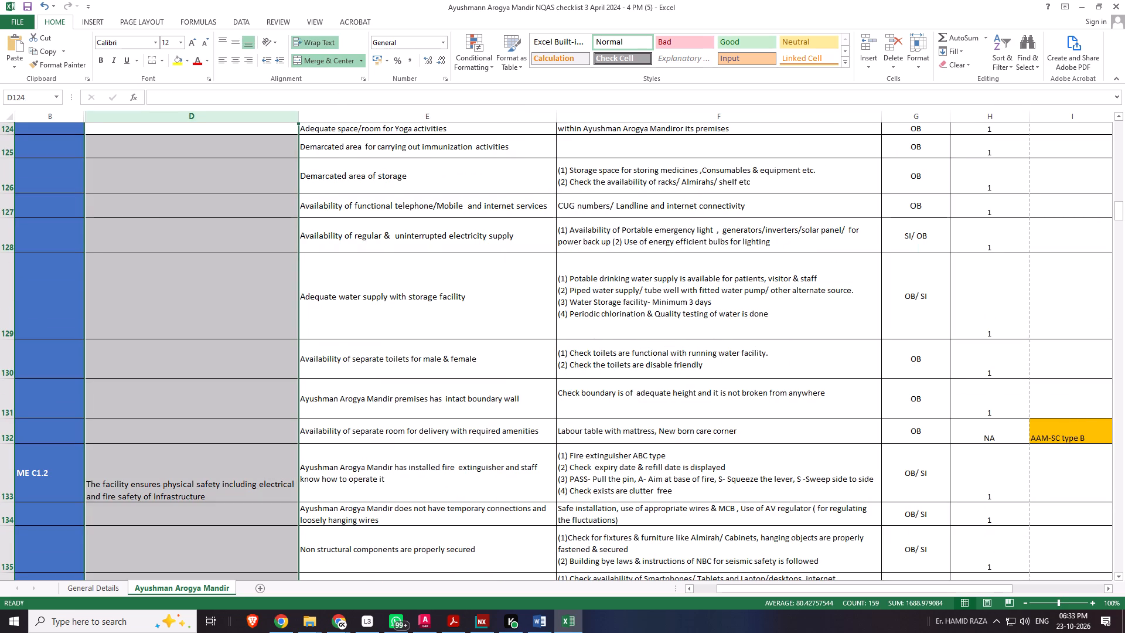
{"action": "left_click_drag", "start_coordinate": [299, 115], "coordinate": [282, 117]}
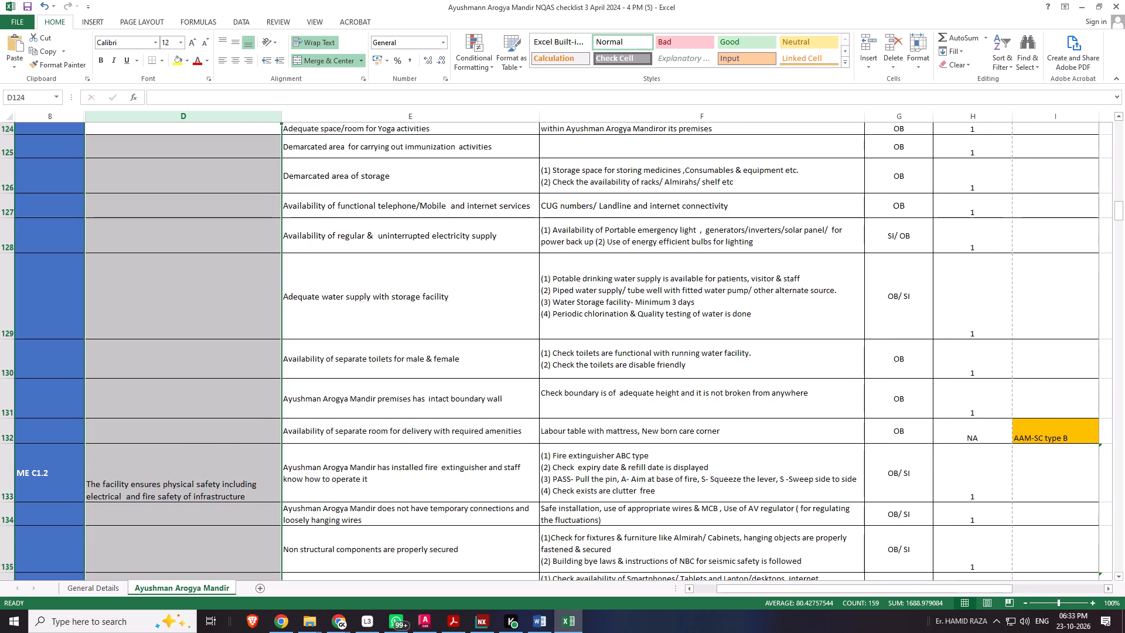
{"action": "left_click", "coordinate": [282, 116]}
{"action": "left_click", "coordinate": [277, 116]}
{"action": "left_click", "coordinate": [272, 116]}
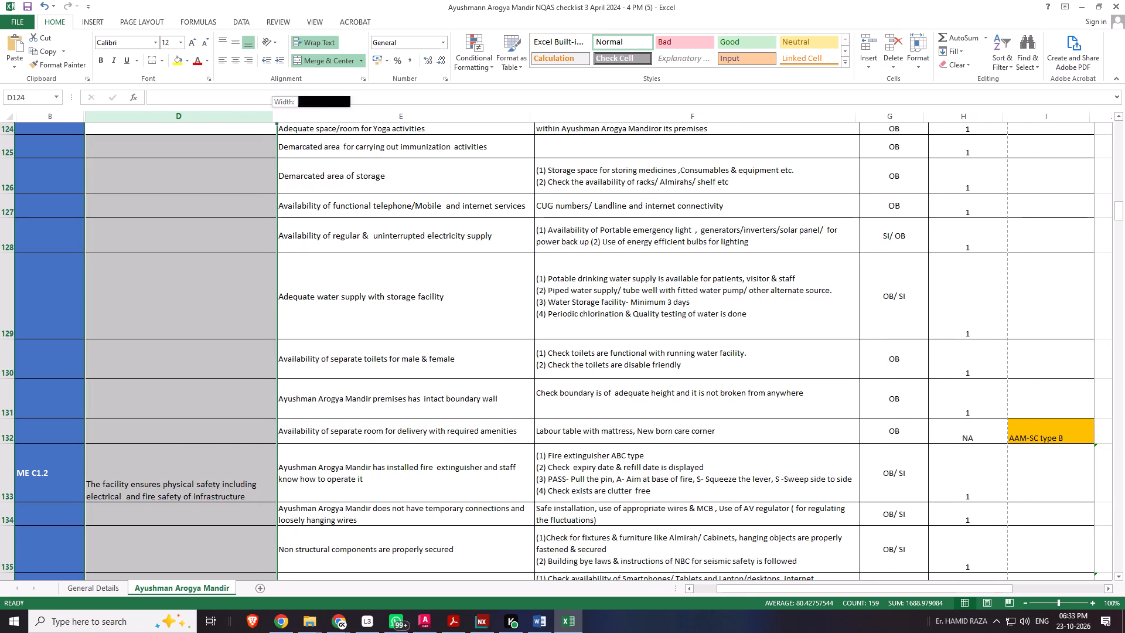
Turn text wrapping off and back on for all of column D so the row heights refit.
{"action": "scroll", "coordinate": [217, 218], "scroll_direction": "up", "scroll_amount": 1}
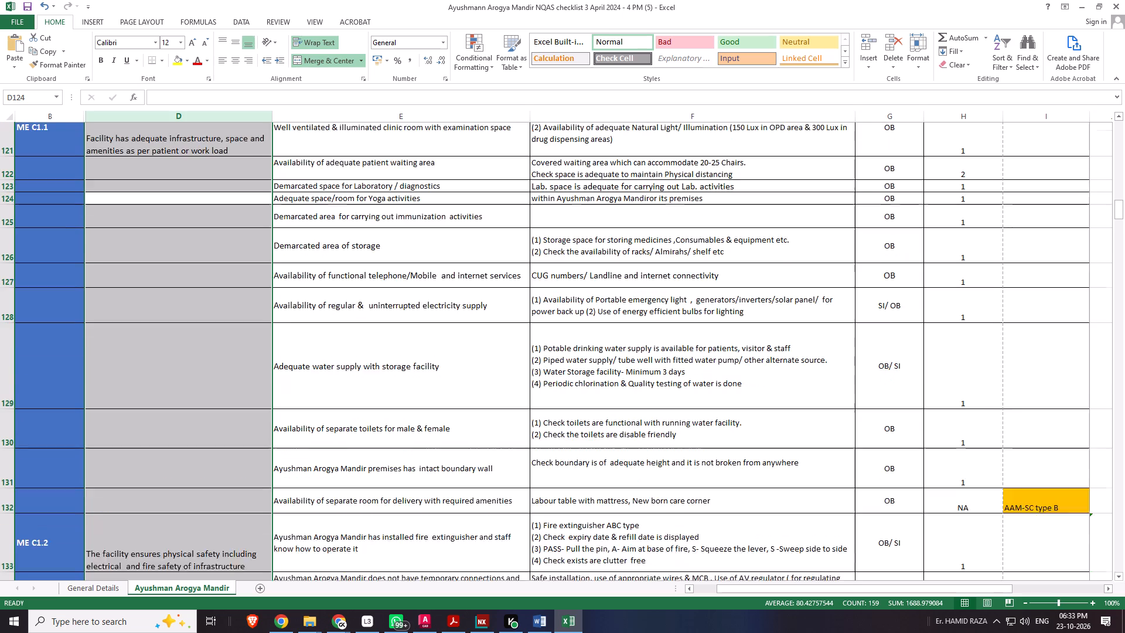
{"action": "scroll", "coordinate": [217, 218], "scroll_direction": "up", "scroll_amount": 1}
{"action": "left_click", "coordinate": [209, 118]}
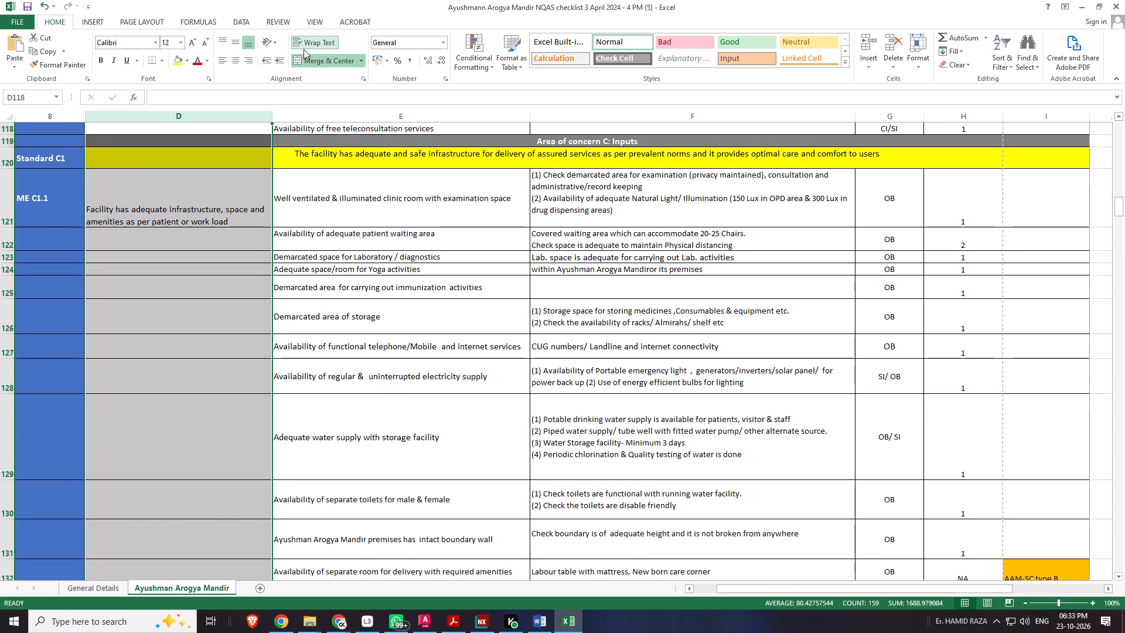
{"action": "left_click", "coordinate": [368, 241]}
{"action": "left_click", "coordinate": [209, 121]}
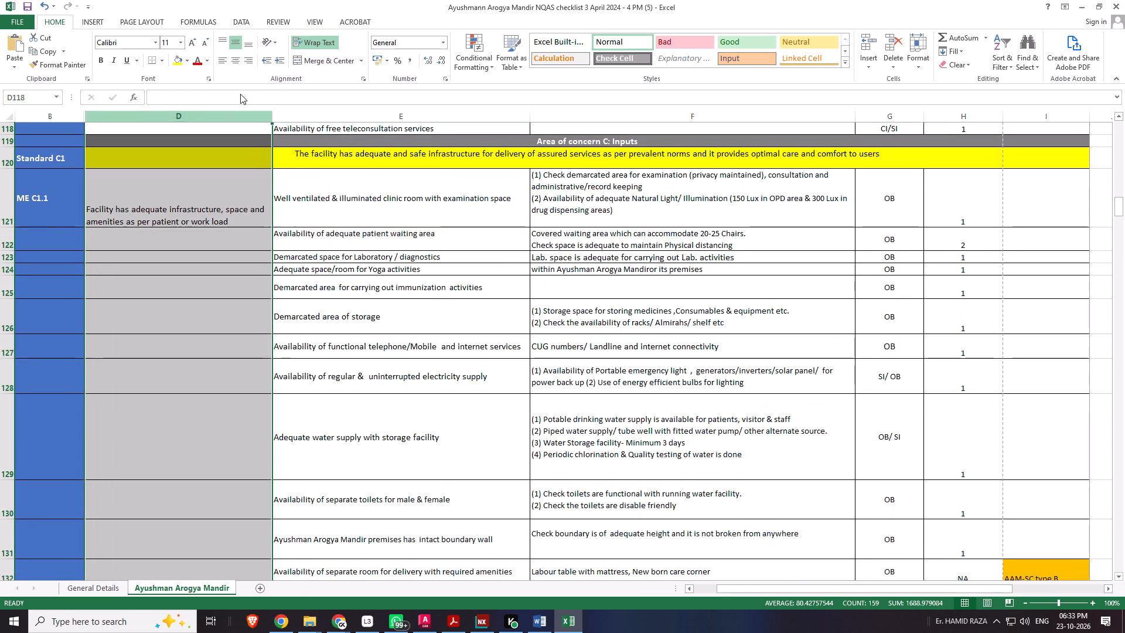
{"action": "left_click", "coordinate": [306, 39]}
{"action": "left_click", "coordinate": [306, 39]}
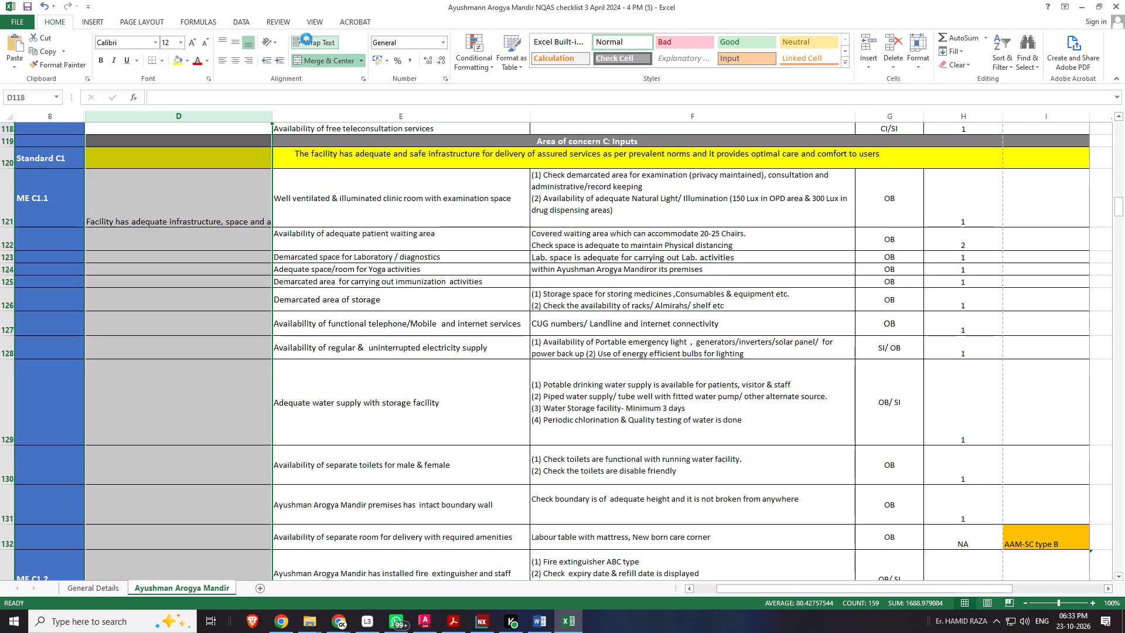
Review column D's wrapped text and the row heights from the Area of concern C rows up to the ME B1.2 rows.
{"action": "scroll", "coordinate": [342, 321], "scroll_direction": "down", "scroll_amount": 2}
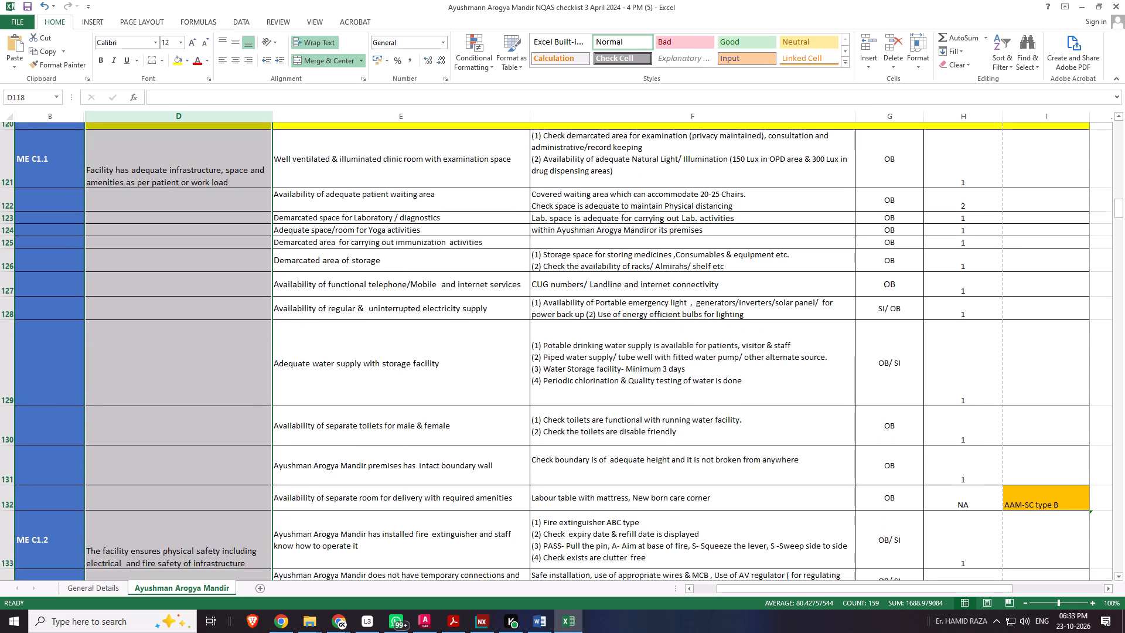
{"action": "scroll", "coordinate": [342, 321], "scroll_direction": "up", "scroll_amount": 4}
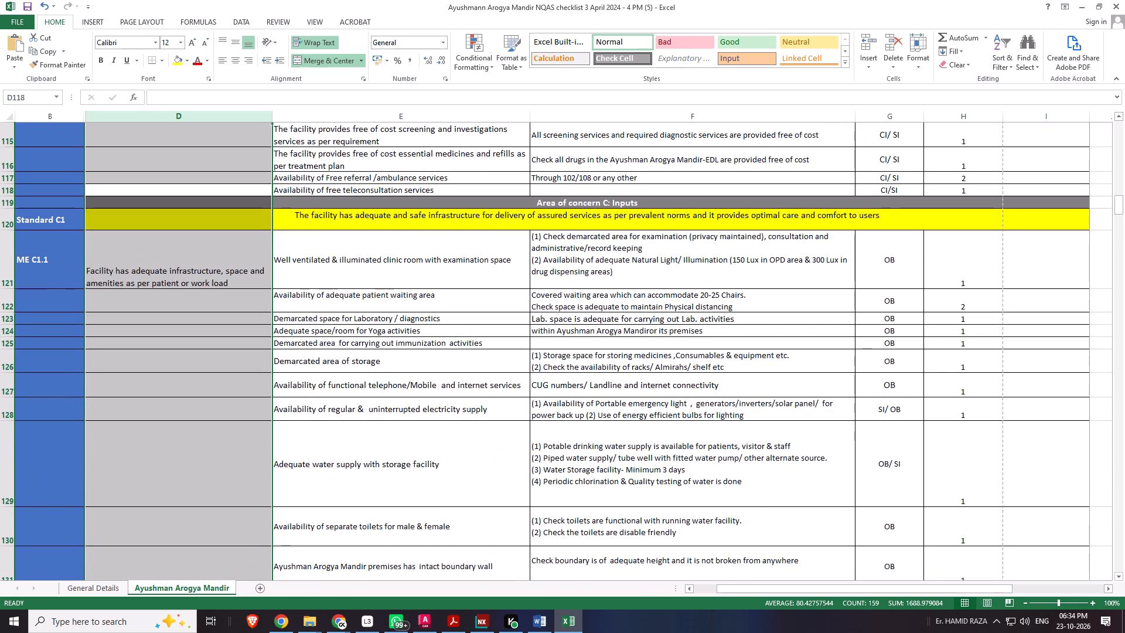
{"action": "scroll", "coordinate": [364, 333], "scroll_direction": "up", "scroll_amount": 2}
{"action": "scroll", "coordinate": [516, 245], "scroll_direction": "up", "scroll_amount": 4}
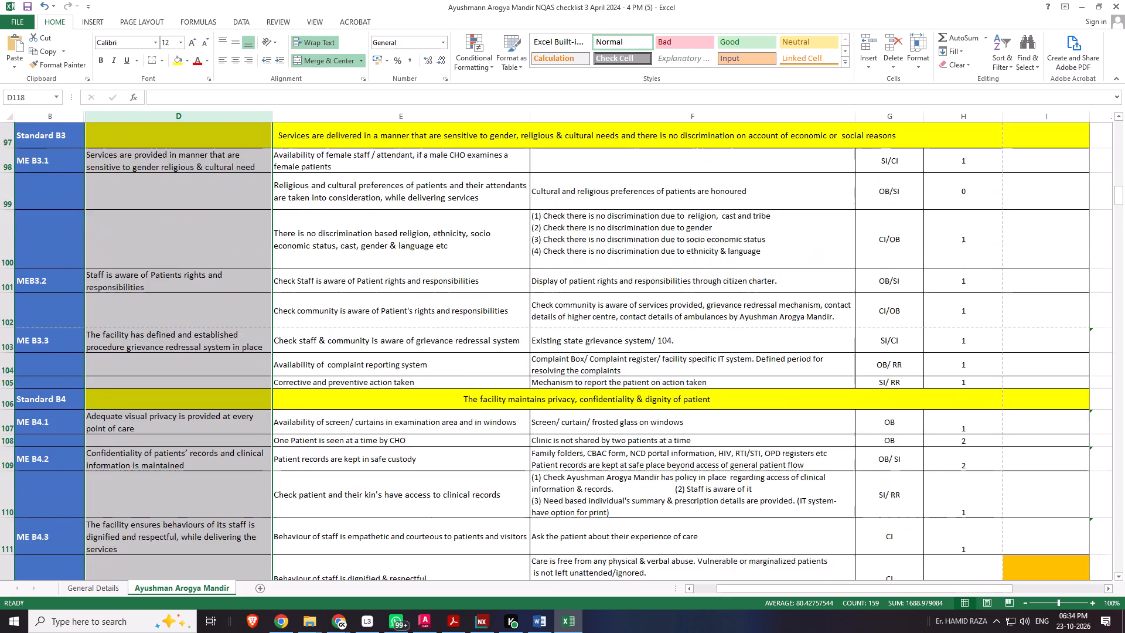
{"action": "scroll", "coordinate": [516, 246], "scroll_direction": "up", "scroll_amount": 5}
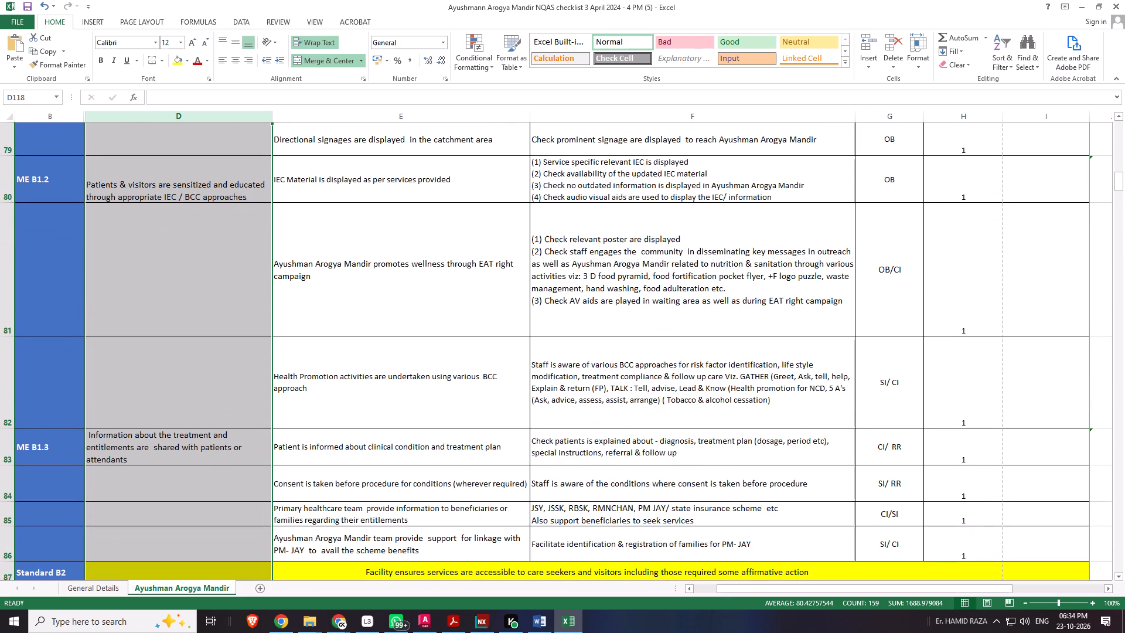
Open the print preview and page through the checklist to check the layout and which columns spill onto extra pages.
{"action": "key", "text": "ctrl+p"}
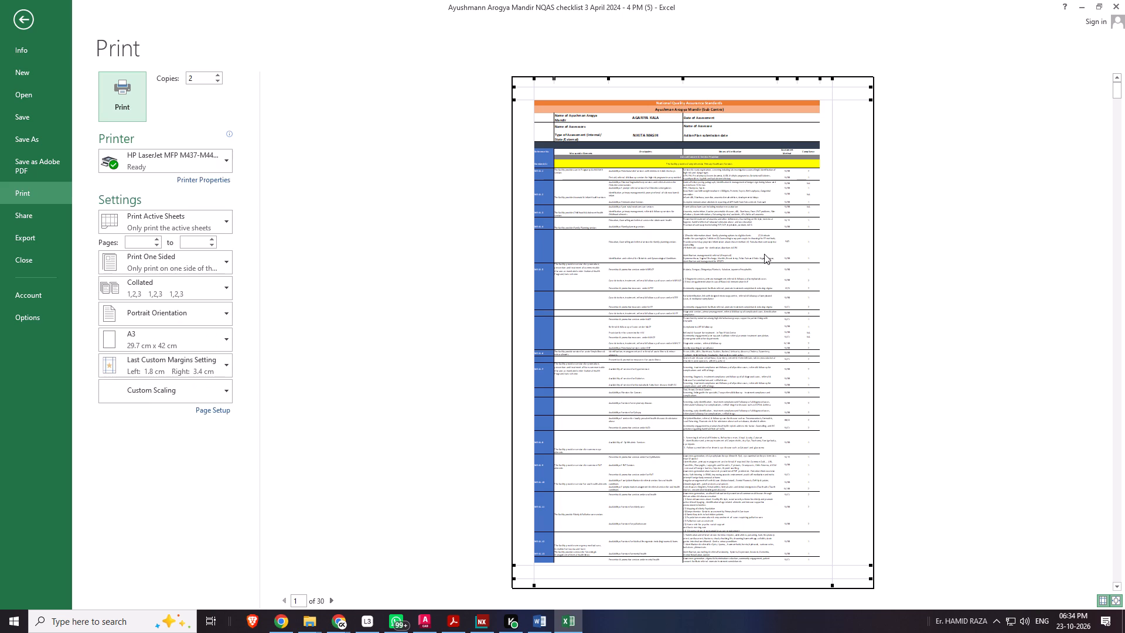
{"action": "scroll", "coordinate": [755, 306], "scroll_direction": "down", "scroll_amount": 3}
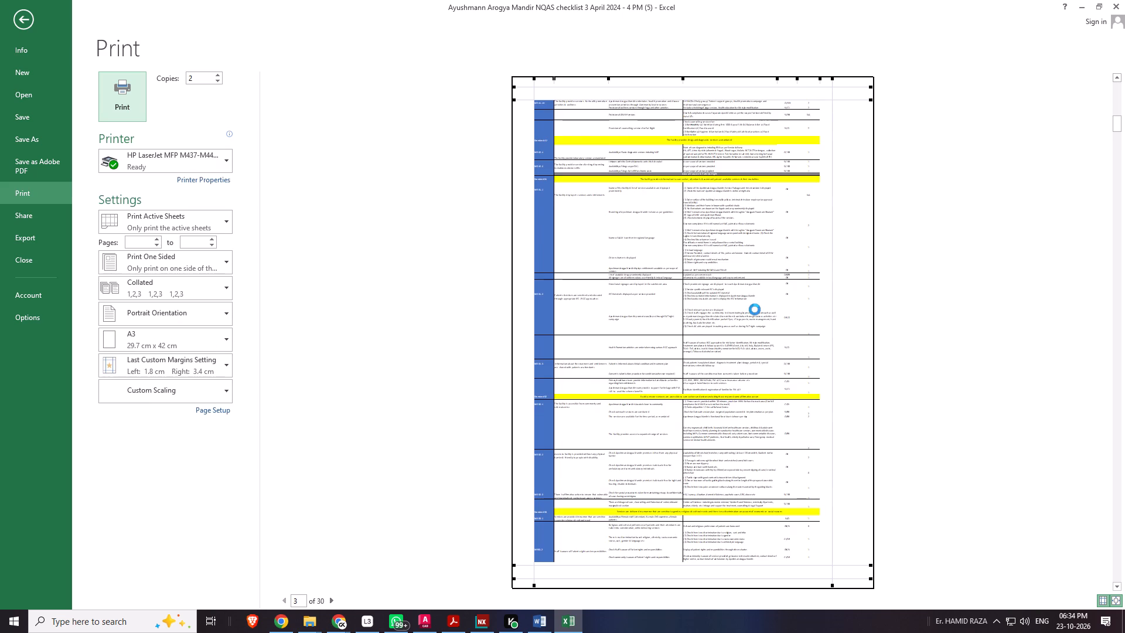
{"action": "scroll", "coordinate": [755, 309], "scroll_direction": "down", "scroll_amount": 5}
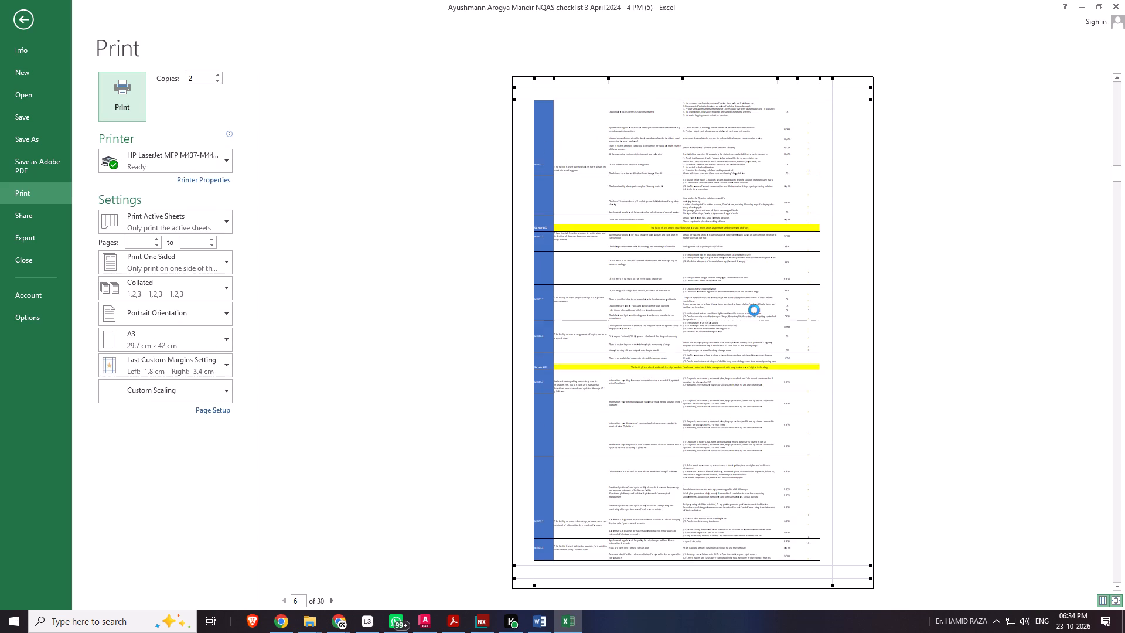
{"action": "scroll", "coordinate": [754, 310], "scroll_direction": "down", "scroll_amount": 5}
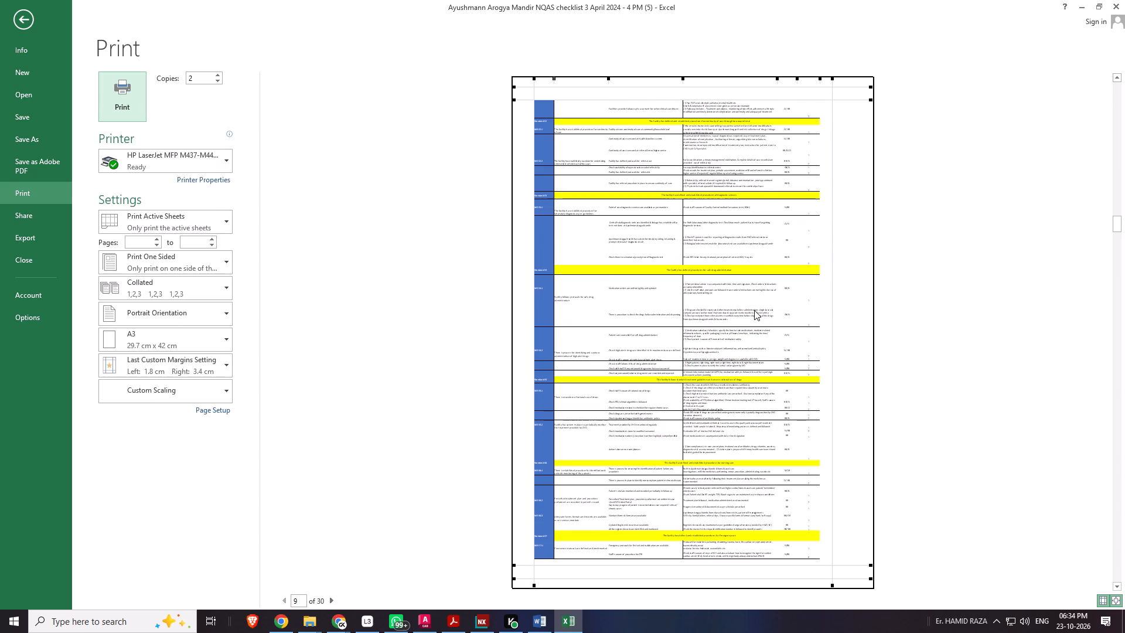
{"action": "scroll", "coordinate": [754, 310], "scroll_direction": "down", "scroll_amount": 3}
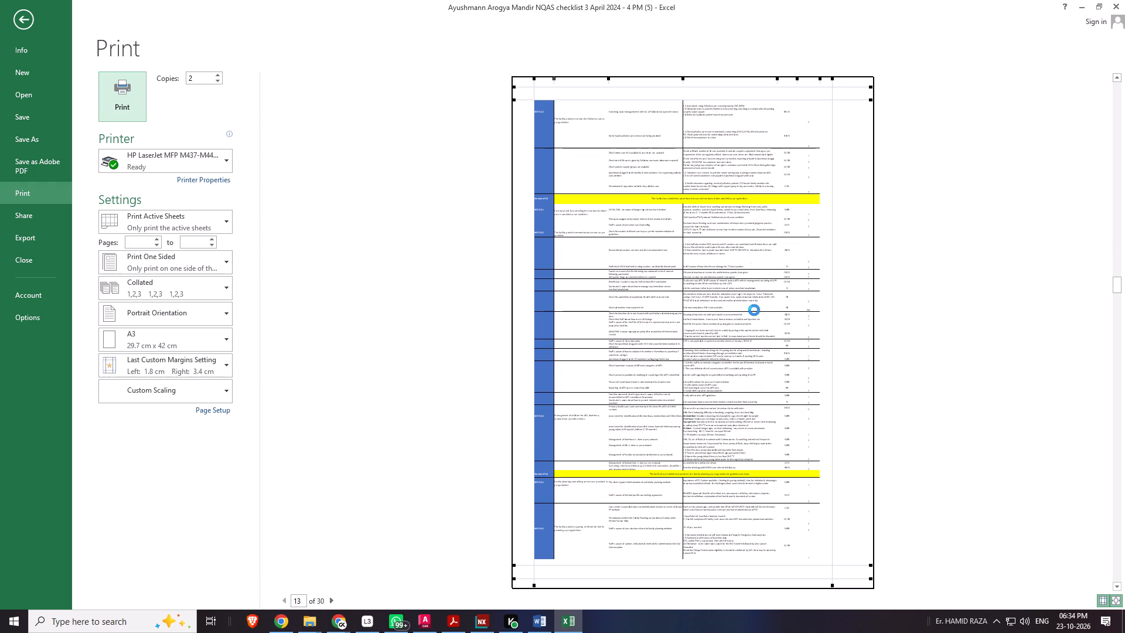
{"action": "scroll", "coordinate": [754, 310], "scroll_direction": "down", "scroll_amount": 5}
{"action": "scroll", "coordinate": [754, 310], "scroll_direction": "up", "scroll_amount": 1}
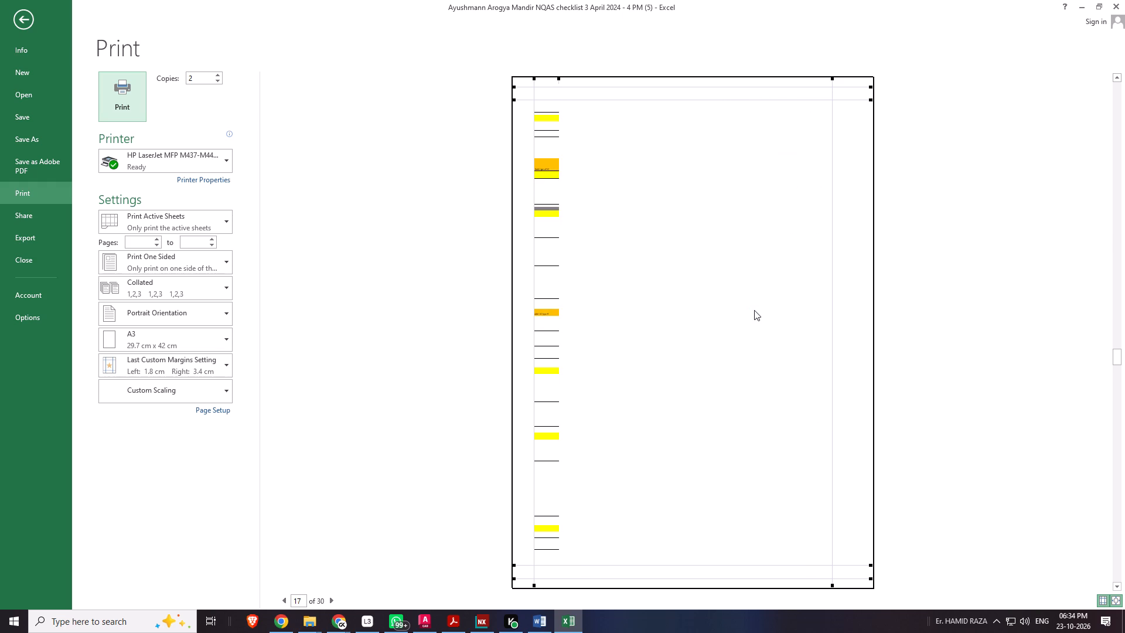
{"action": "scroll", "coordinate": [754, 310], "scroll_direction": "up", "scroll_amount": 2}
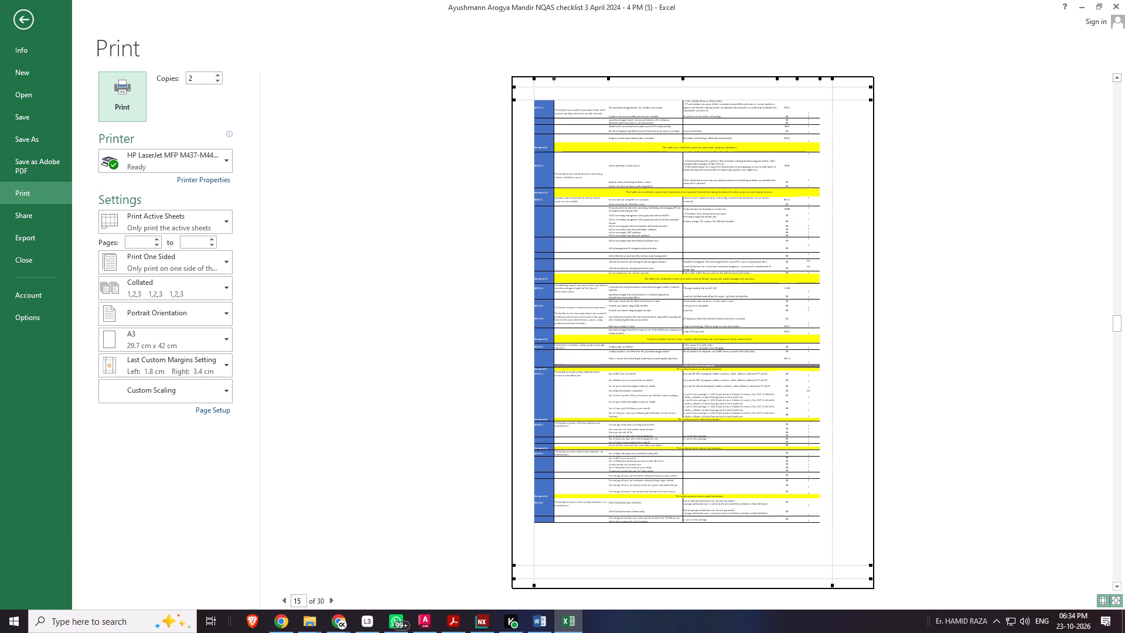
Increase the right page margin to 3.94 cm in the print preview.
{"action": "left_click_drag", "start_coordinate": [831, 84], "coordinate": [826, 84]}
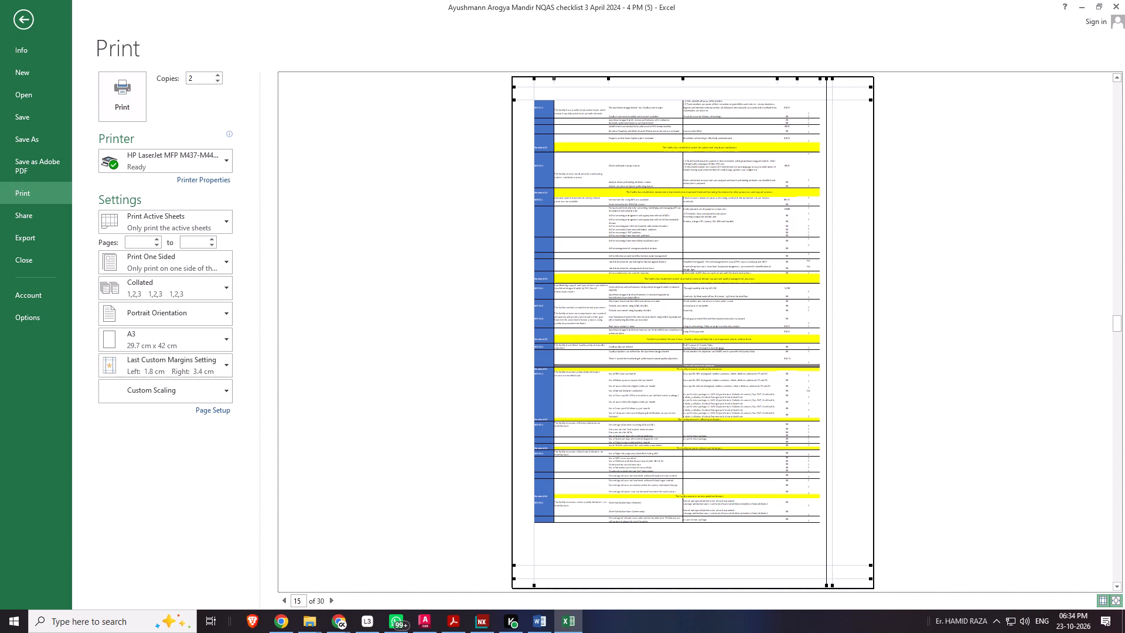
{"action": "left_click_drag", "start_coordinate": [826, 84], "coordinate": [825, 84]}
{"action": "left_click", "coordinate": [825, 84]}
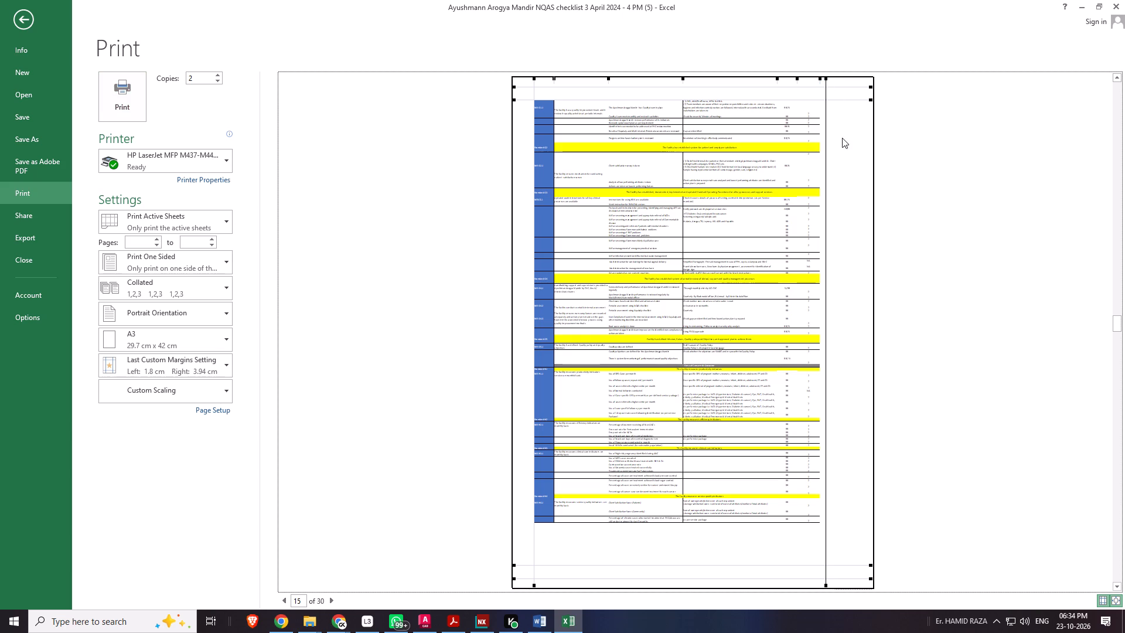
Slightly narrow the compliance column (H) and the measurable element column (D) in the print preview.
{"action": "double_click", "coordinate": [821, 83]}
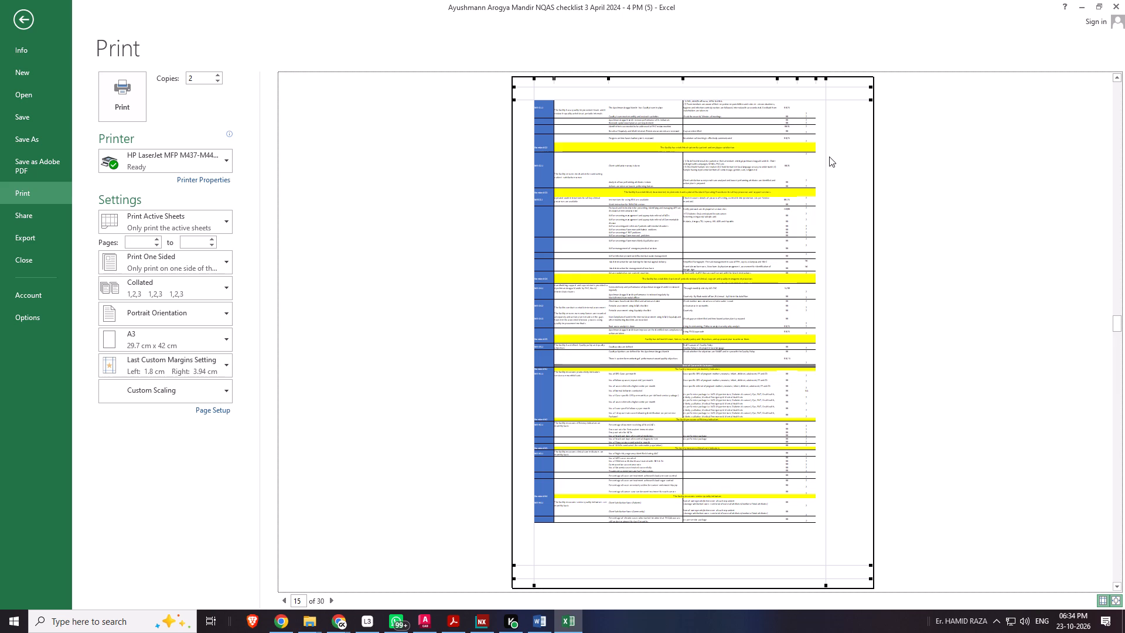
{"action": "left_click", "coordinate": [609, 83]}
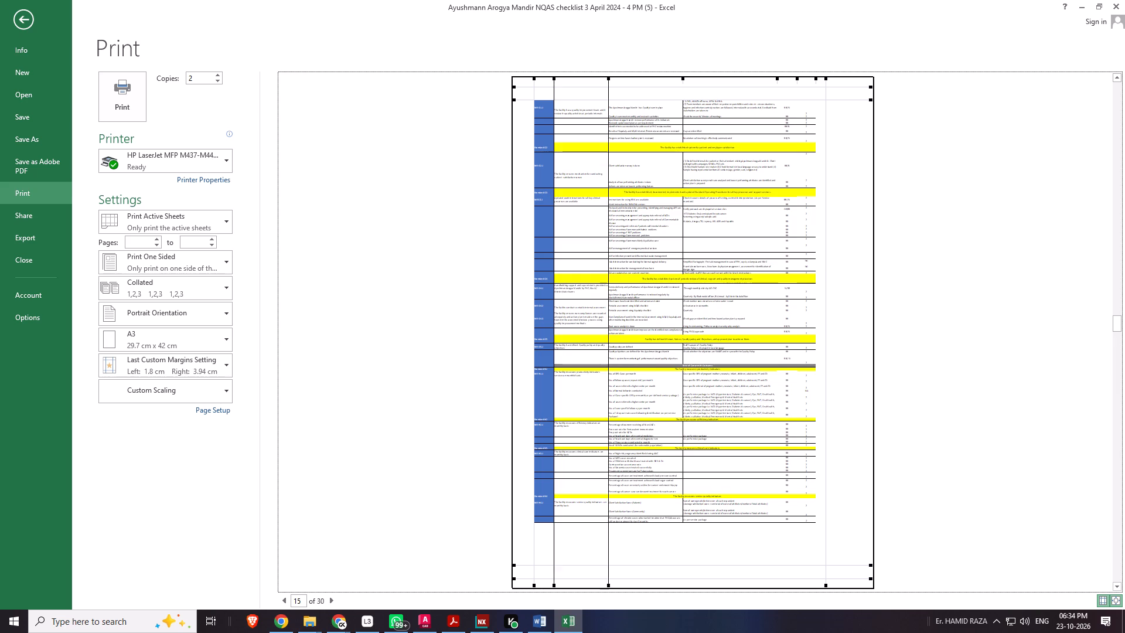
{"action": "left_click_drag", "start_coordinate": [609, 83], "coordinate": [604, 83]}
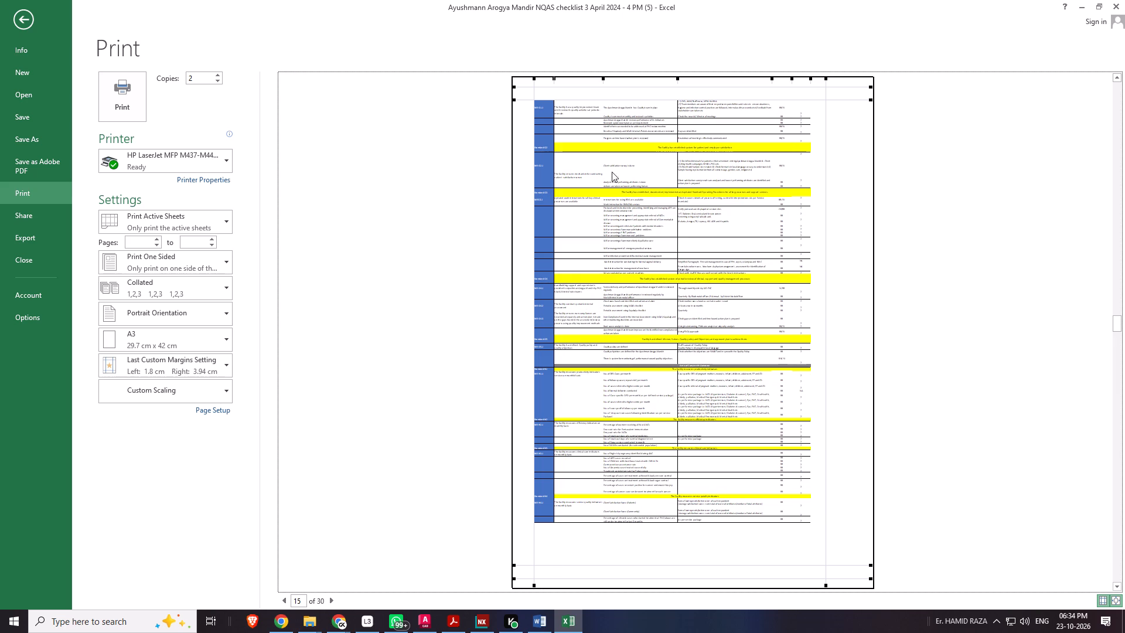
Reduce the left page margin to 1.32 cm and the right page margin to 1.63 cm in the print preview.
{"action": "left_click_drag", "start_coordinate": [533, 81], "coordinate": [528, 81]}
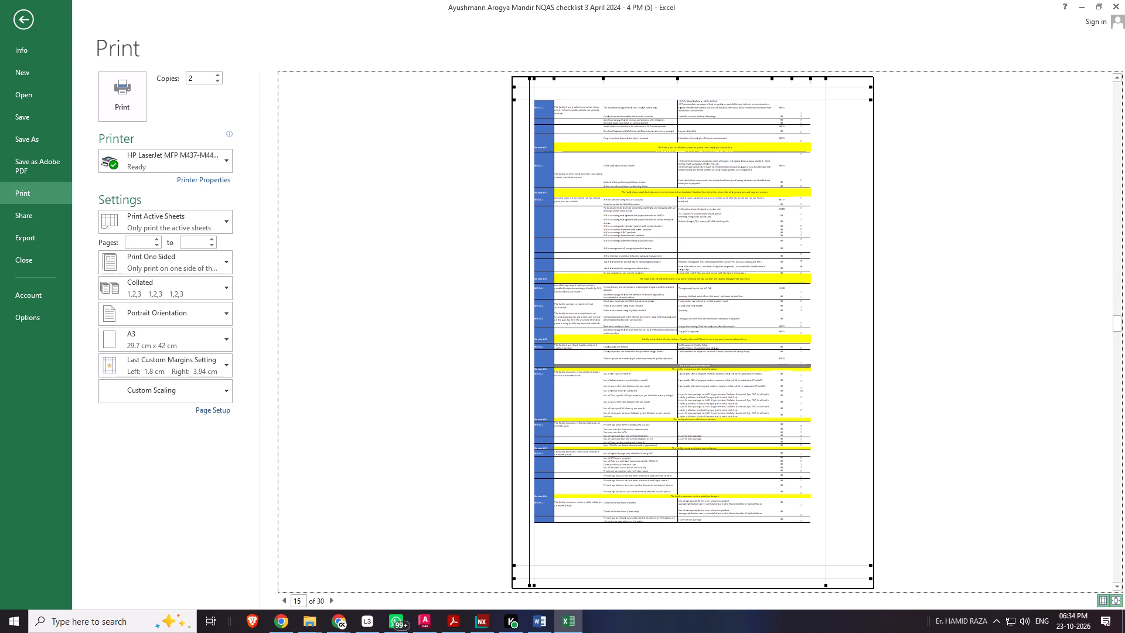
{"action": "left_click_drag", "start_coordinate": [528, 81], "coordinate": [527, 81]}
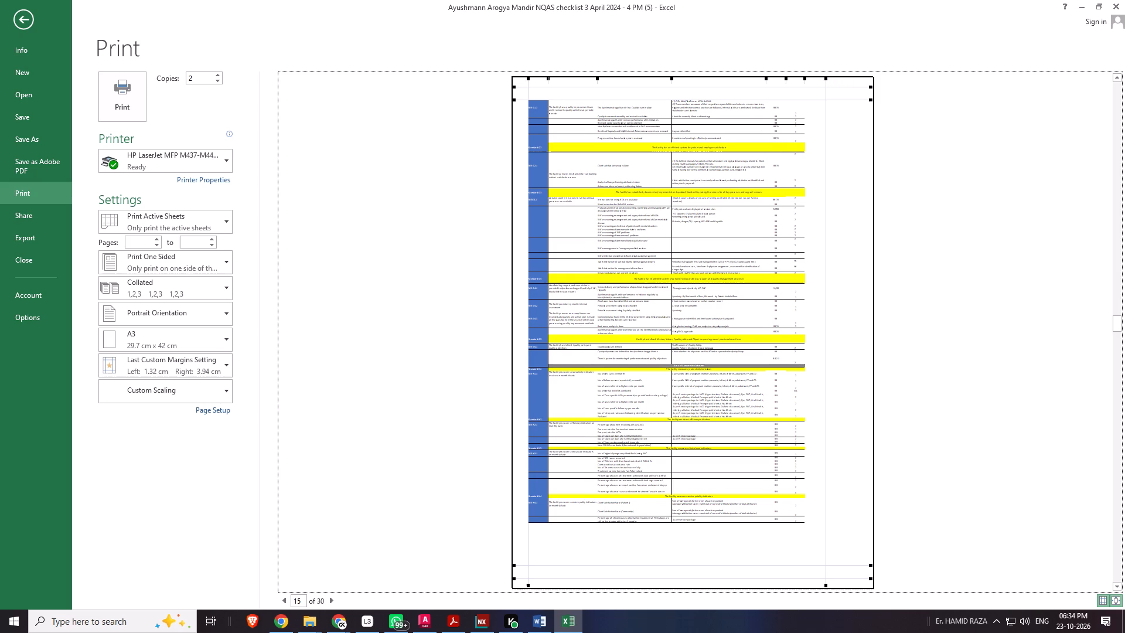
{"action": "left_click_drag", "start_coordinate": [826, 79], "coordinate": [854, 83]}
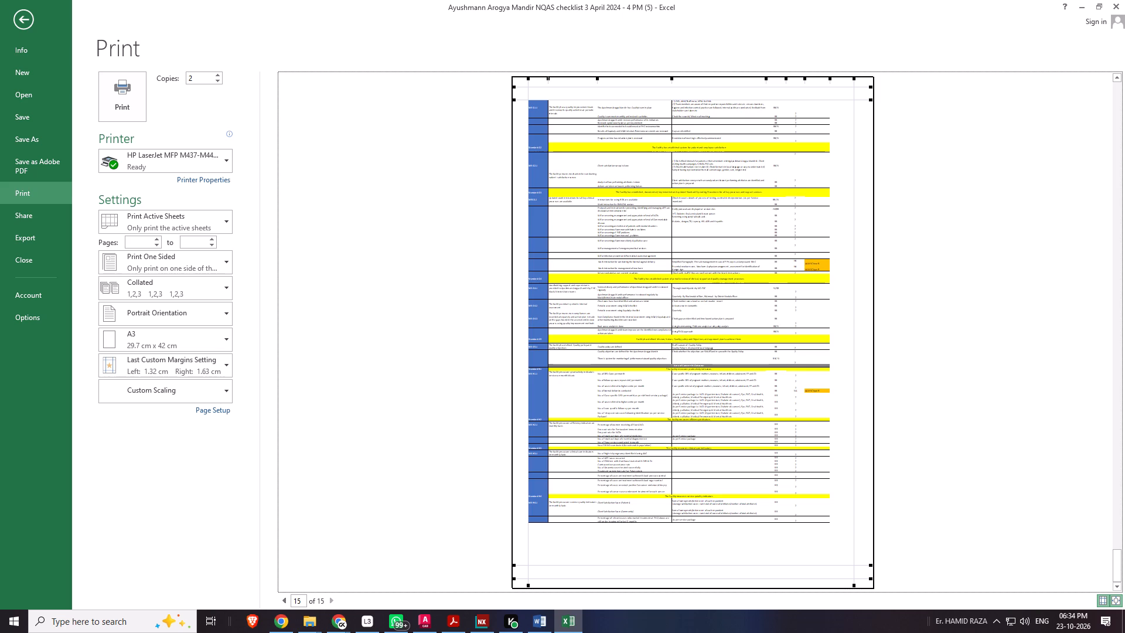
Reduce the bottom and top page margins in the print preview, bringing them close to the footer and header lines.
{"action": "left_click", "coordinate": [513, 578]}
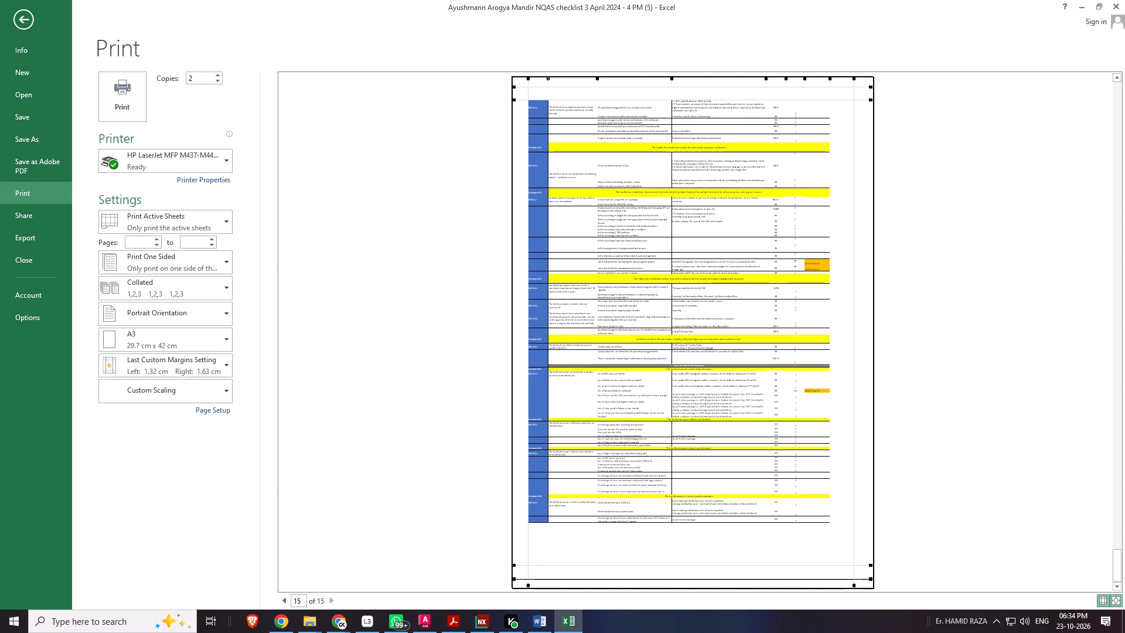
{"action": "left_click", "coordinate": [511, 579]}
{"action": "left_click", "coordinate": [511, 579]}
{"action": "left_click_drag", "start_coordinate": [513, 566], "coordinate": [511, 574]}
{"action": "left_click", "coordinate": [511, 574]}
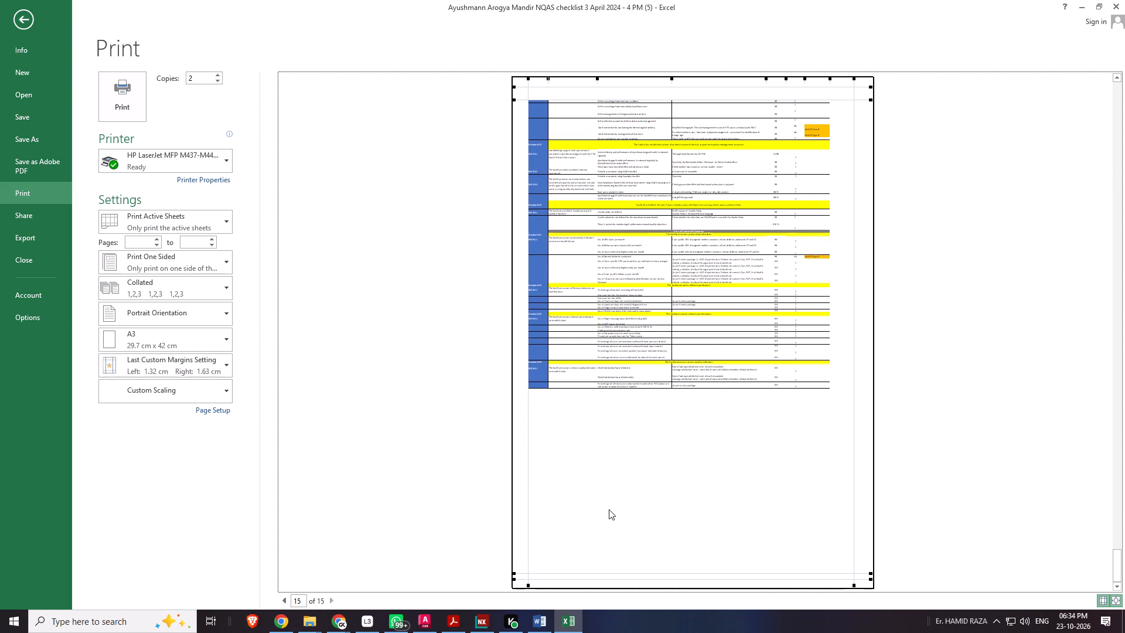
{"action": "scroll", "coordinate": [611, 460], "scroll_direction": "up", "scroll_amount": 1}
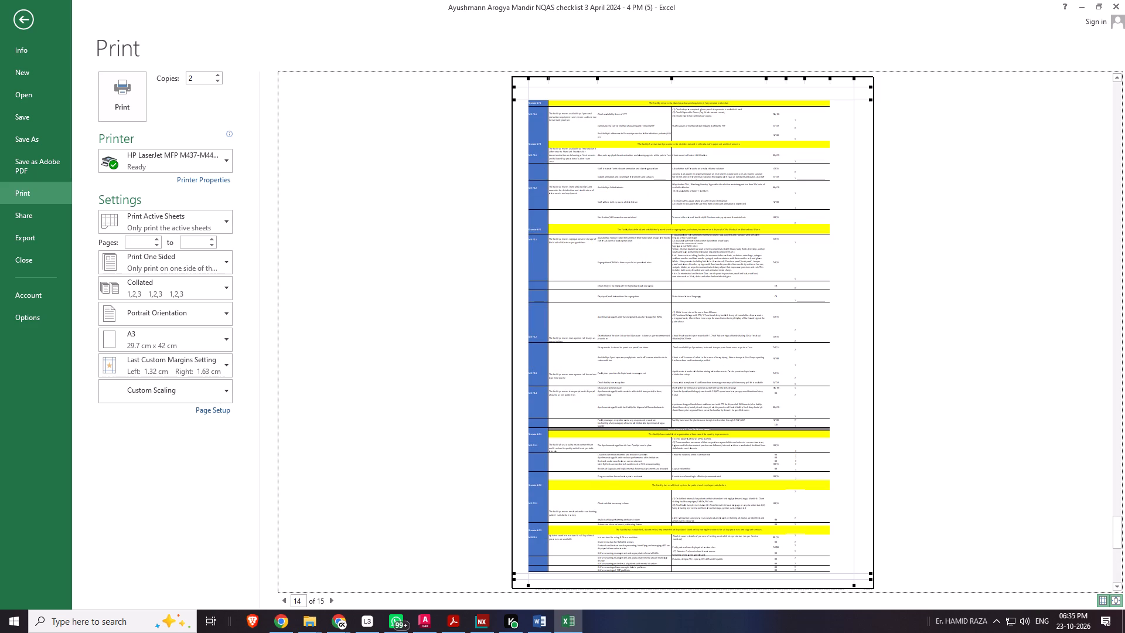
{"action": "left_click_drag", "start_coordinate": [515, 101], "coordinate": [515, 94]}
{"action": "left_click_drag", "start_coordinate": [515, 94], "coordinate": [515, 93]}
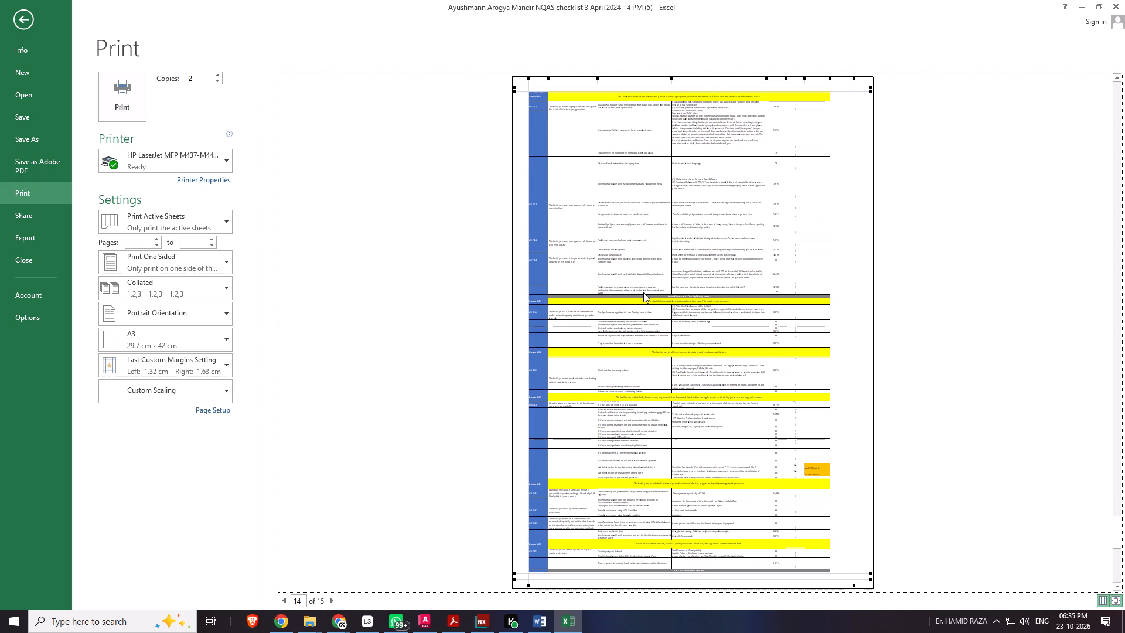
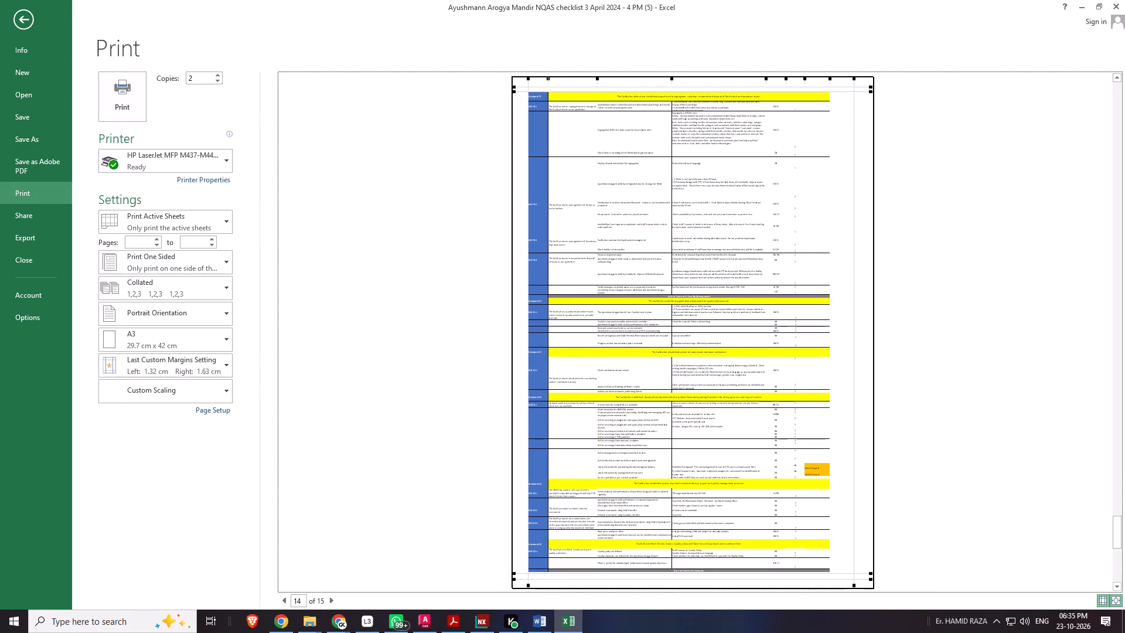
Increase the right page margin to 3.18 cm in the print preview.
{"action": "left_click_drag", "start_coordinate": [855, 82], "coordinate": [836, 82]}
{"action": "left_click", "coordinate": [836, 82]}
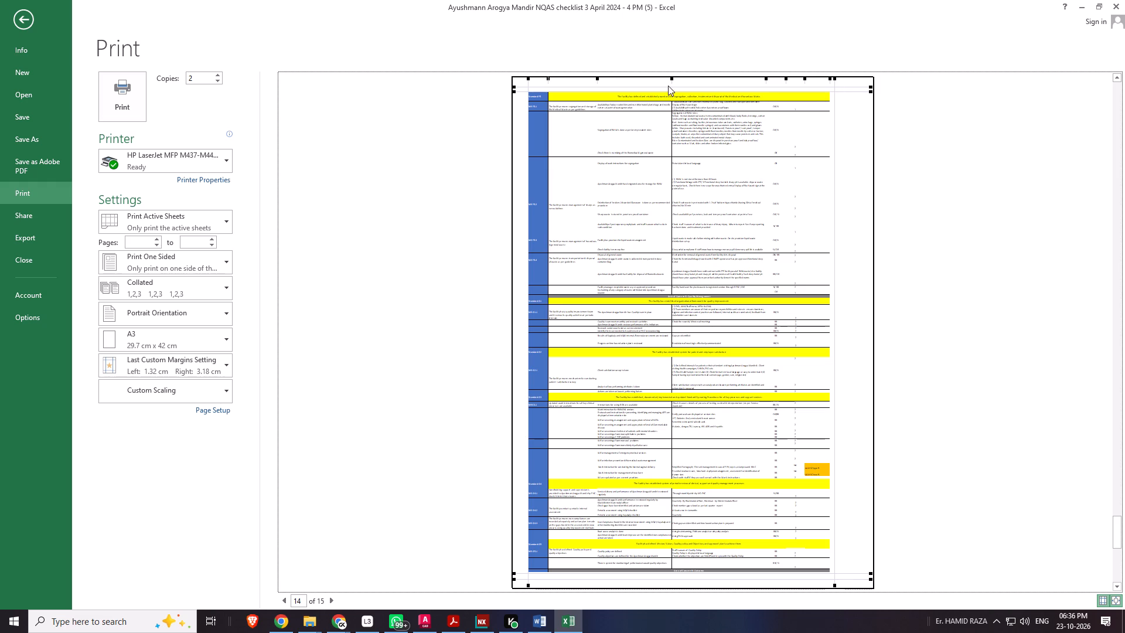
Fine-tune the width of the means of verification column (F) in the print preview, keeping all columns on one page width.
{"action": "left_click_drag", "start_coordinate": [765, 82], "coordinate": [768, 82]}
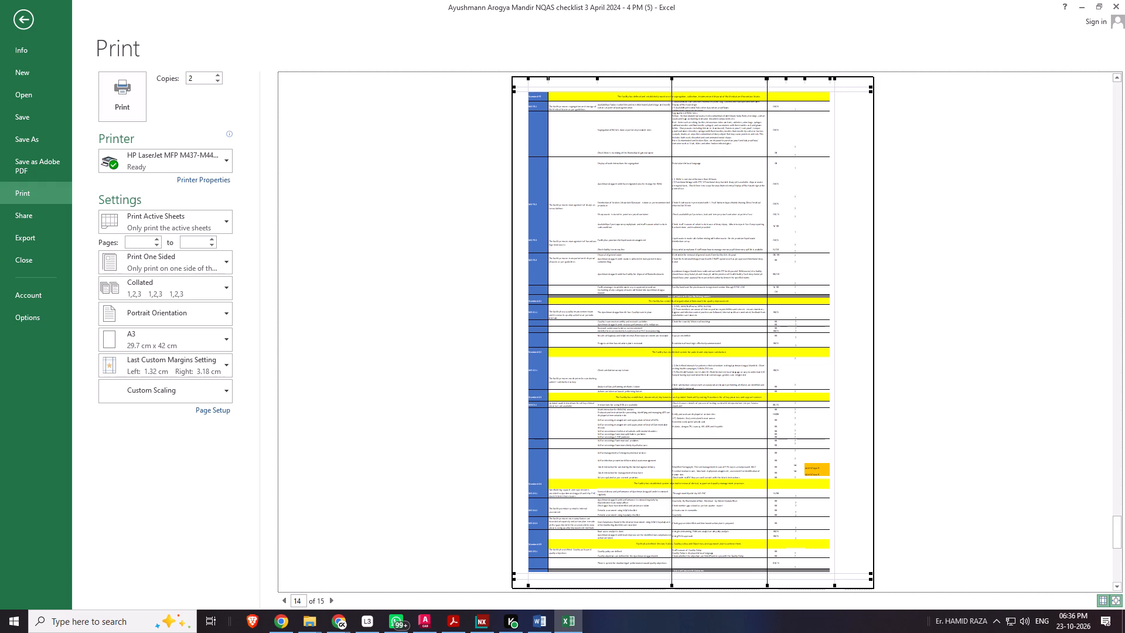
{"action": "left_click_drag", "start_coordinate": [768, 82], "coordinate": [772, 82]}
{"action": "left_click", "coordinate": [772, 82]}
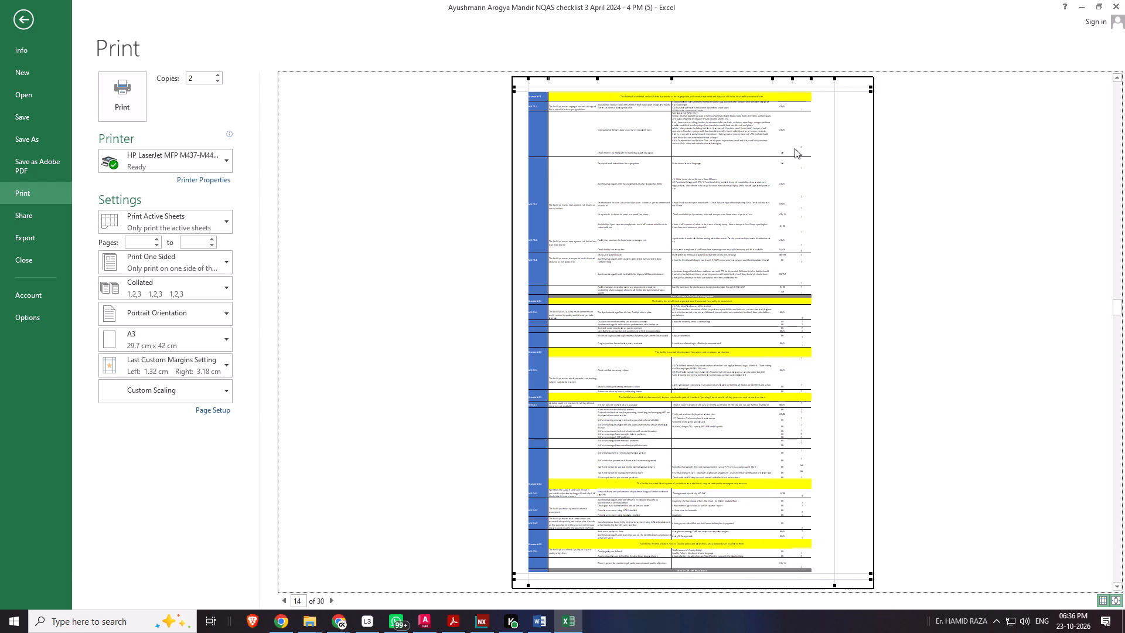
{"action": "double_click", "coordinate": [772, 81]}
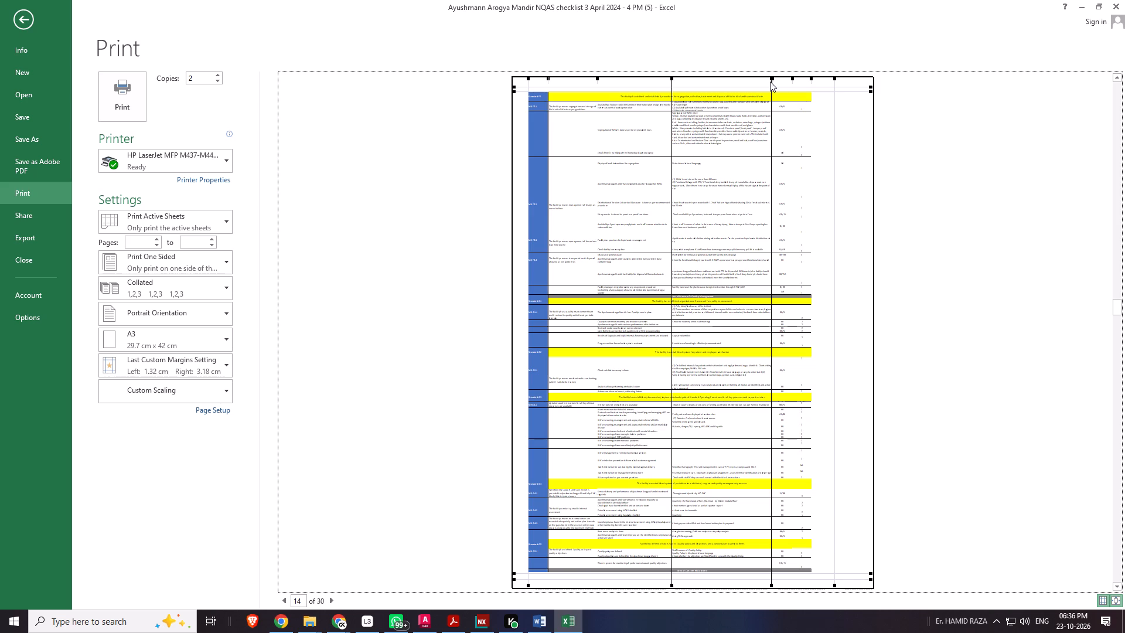
{"action": "left_click", "coordinate": [766, 81]}
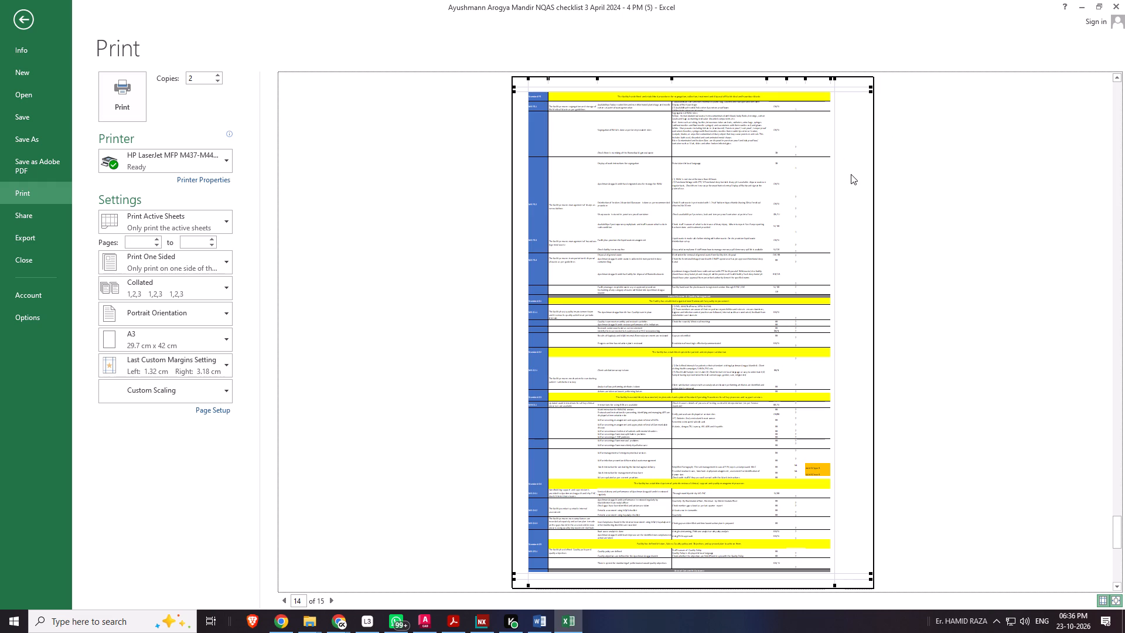
Return to the worksheet and reapply text wrapping to the whole checkpoints column (E) to refit its row heights.
{"action": "scroll", "coordinate": [851, 175], "scroll_direction": "down", "scroll_amount": 1}
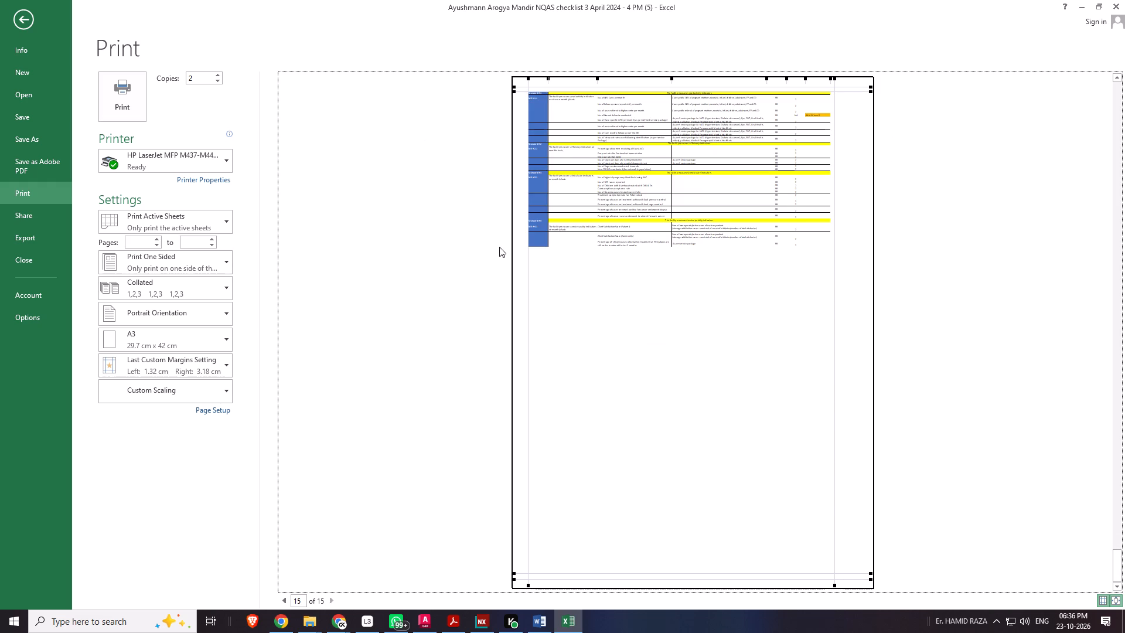
{"action": "left_click", "coordinate": [17, 18]}
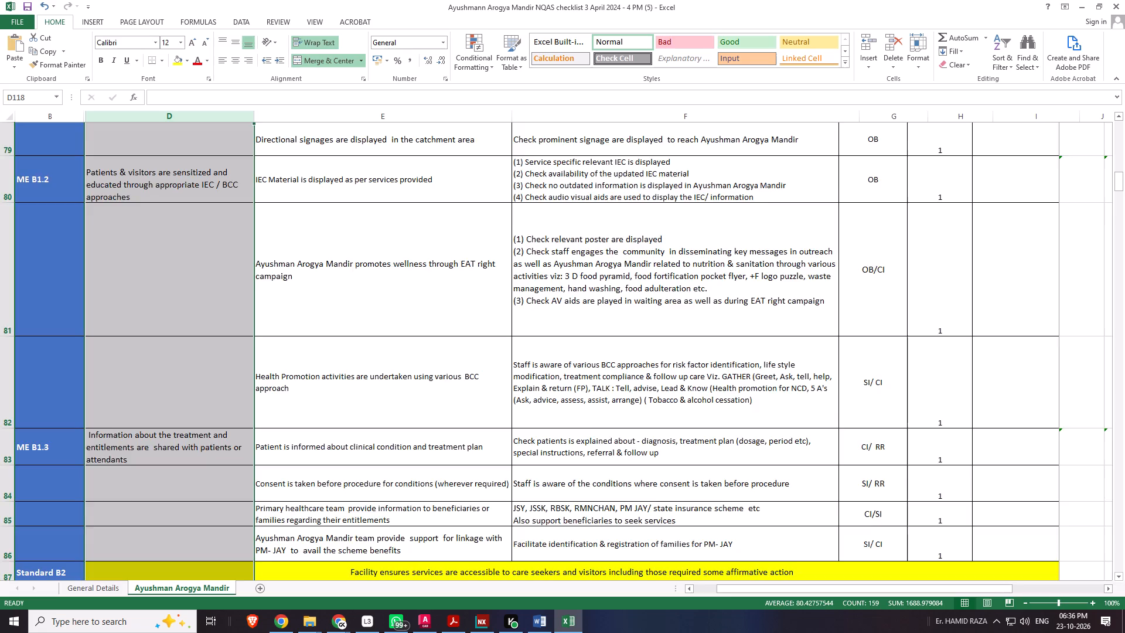
{"action": "scroll", "coordinate": [695, 268], "scroll_direction": "up", "scroll_amount": 19}
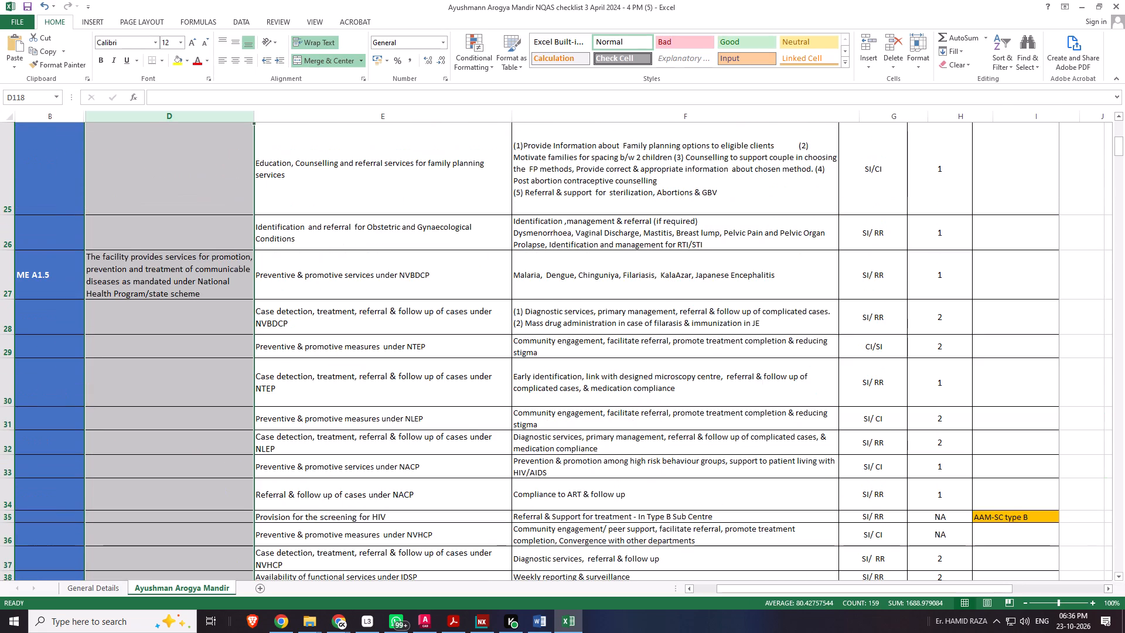
{"action": "left_click", "coordinate": [386, 120]}
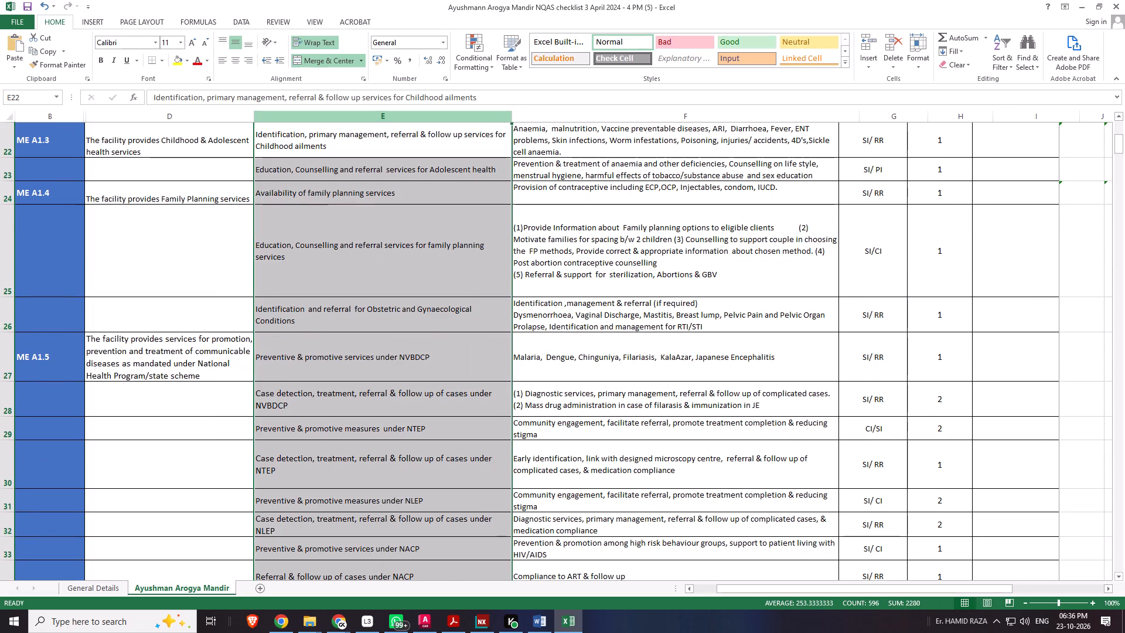
{"action": "left_click", "coordinate": [313, 41]}
{"action": "left_click", "coordinate": [313, 41]}
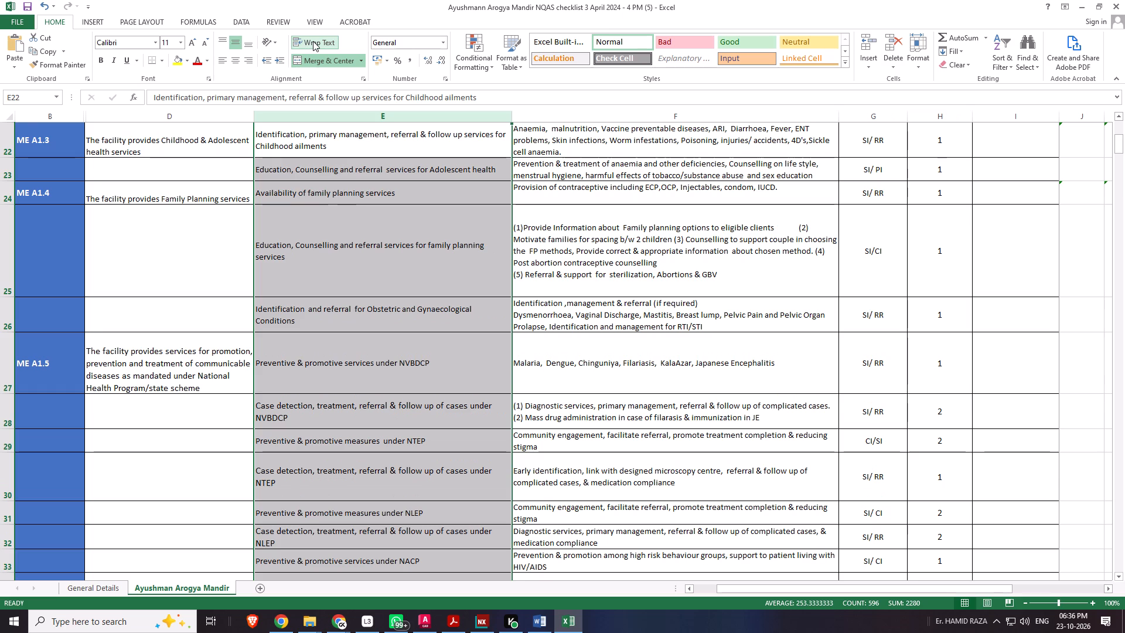
Bottom-align the text of the means of verification column (F) and reapply its text wrapping.
{"action": "left_click", "coordinate": [577, 120]}
{"action": "double_click", "coordinate": [237, 44]}
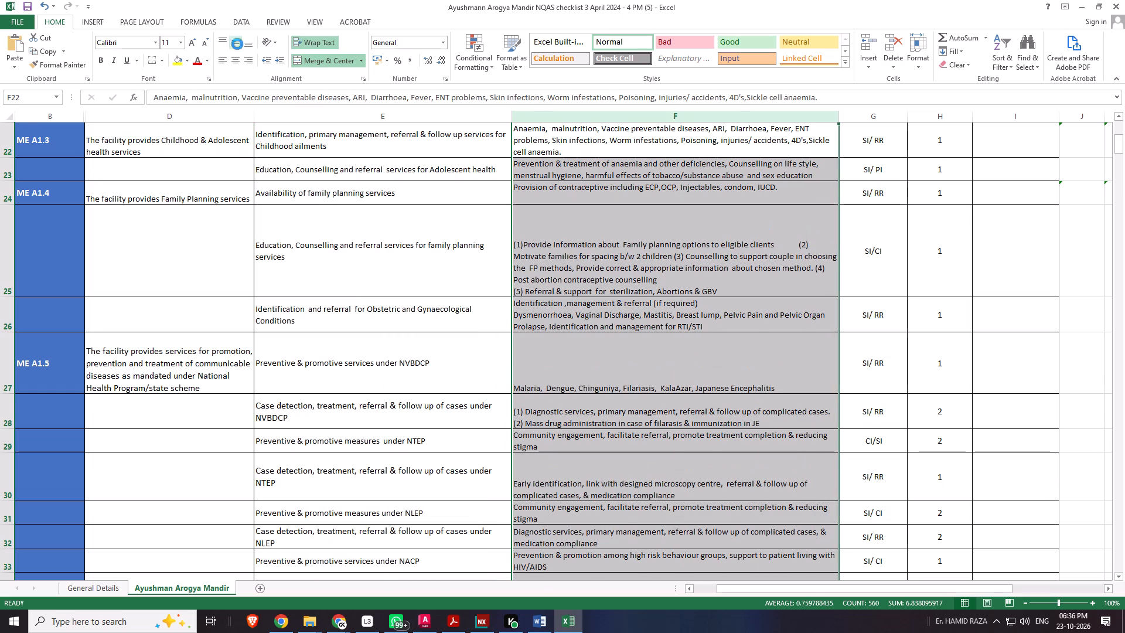
{"action": "left_click", "coordinate": [311, 40]}
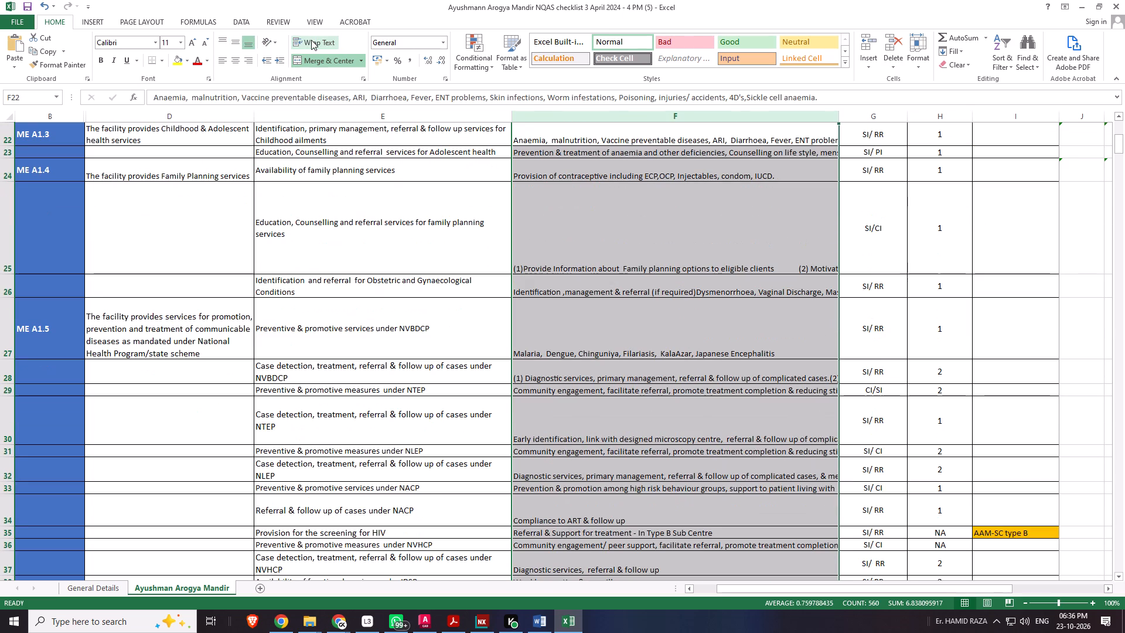
{"action": "double_click", "coordinate": [311, 40]}
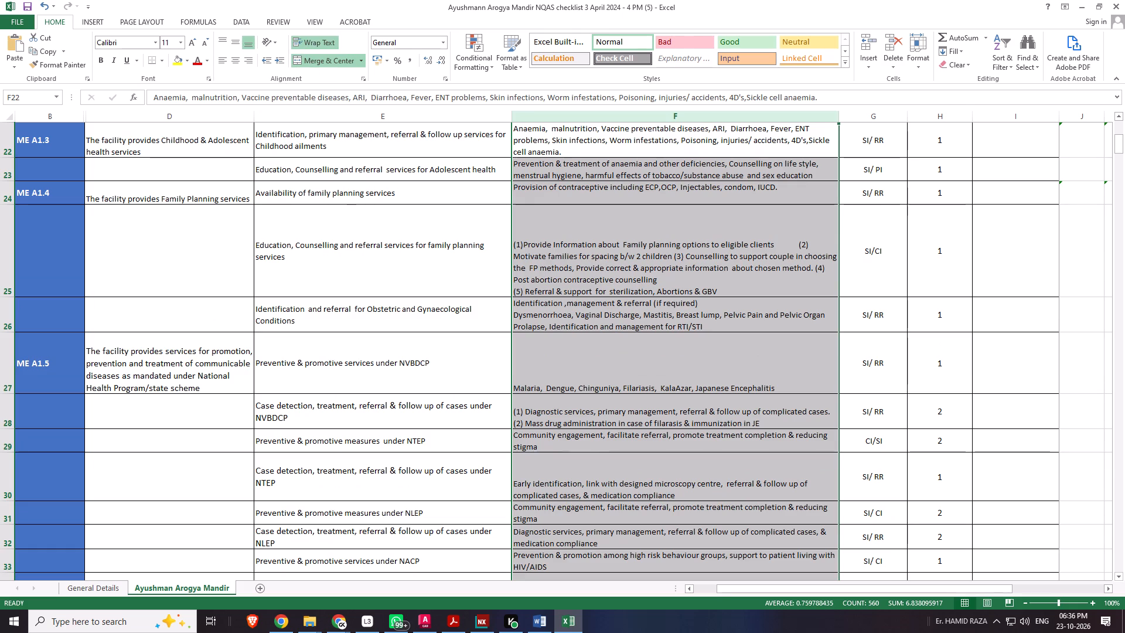
Reapply text wrapping to row 25, the family planning counselling checkpoint.
{"action": "left_click", "coordinate": [0, 249]}
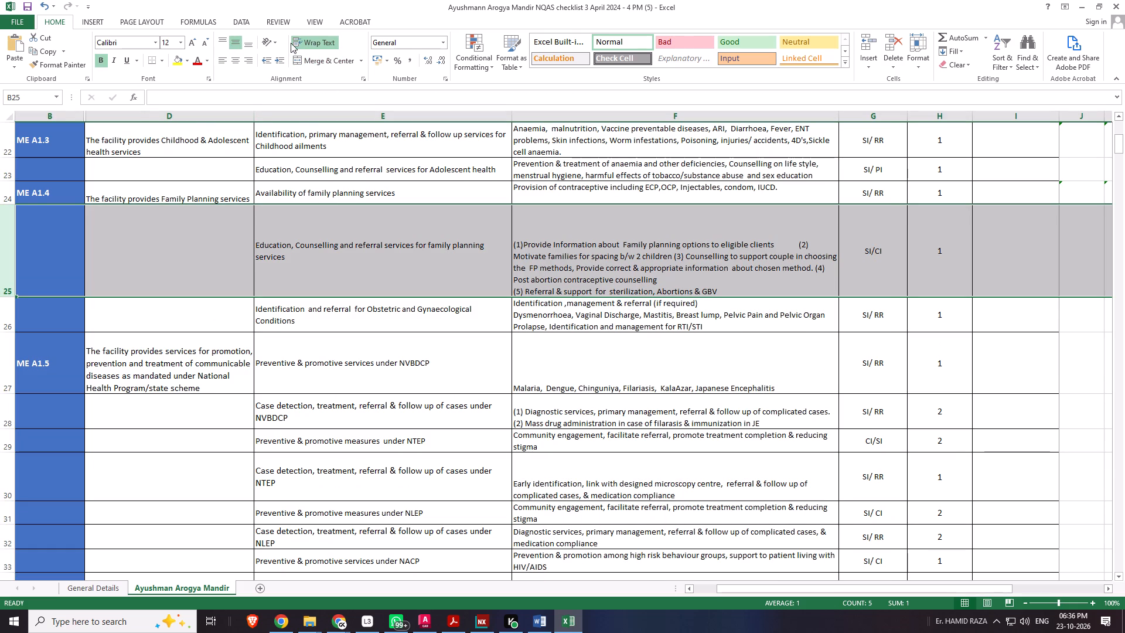
{"action": "double_click", "coordinate": [304, 42]}
{"action": "left_click", "coordinate": [304, 40]}
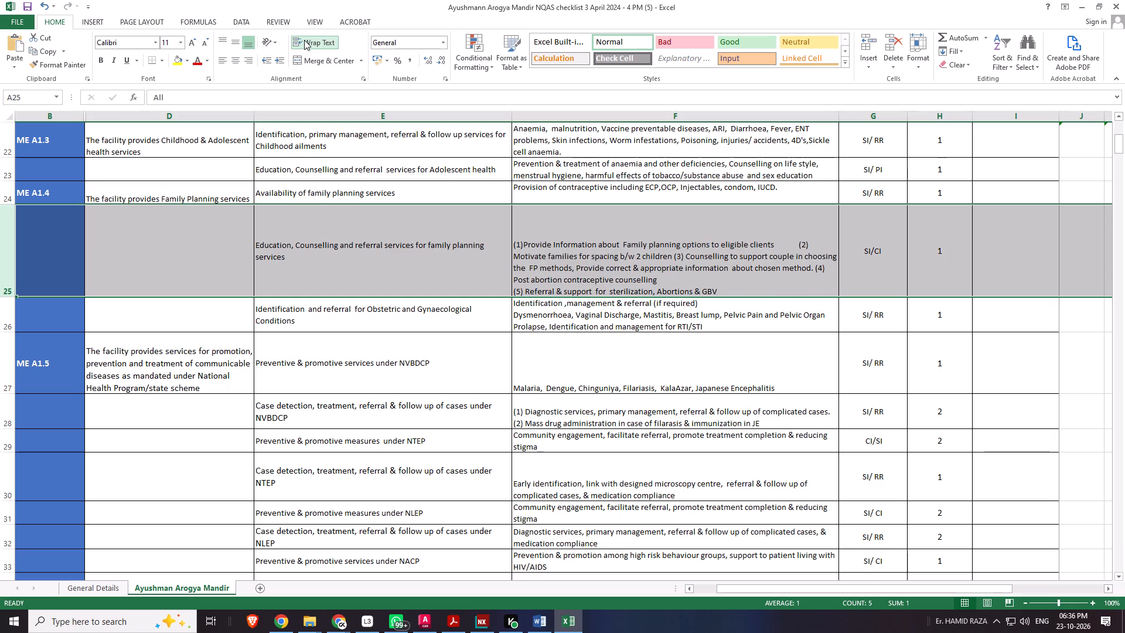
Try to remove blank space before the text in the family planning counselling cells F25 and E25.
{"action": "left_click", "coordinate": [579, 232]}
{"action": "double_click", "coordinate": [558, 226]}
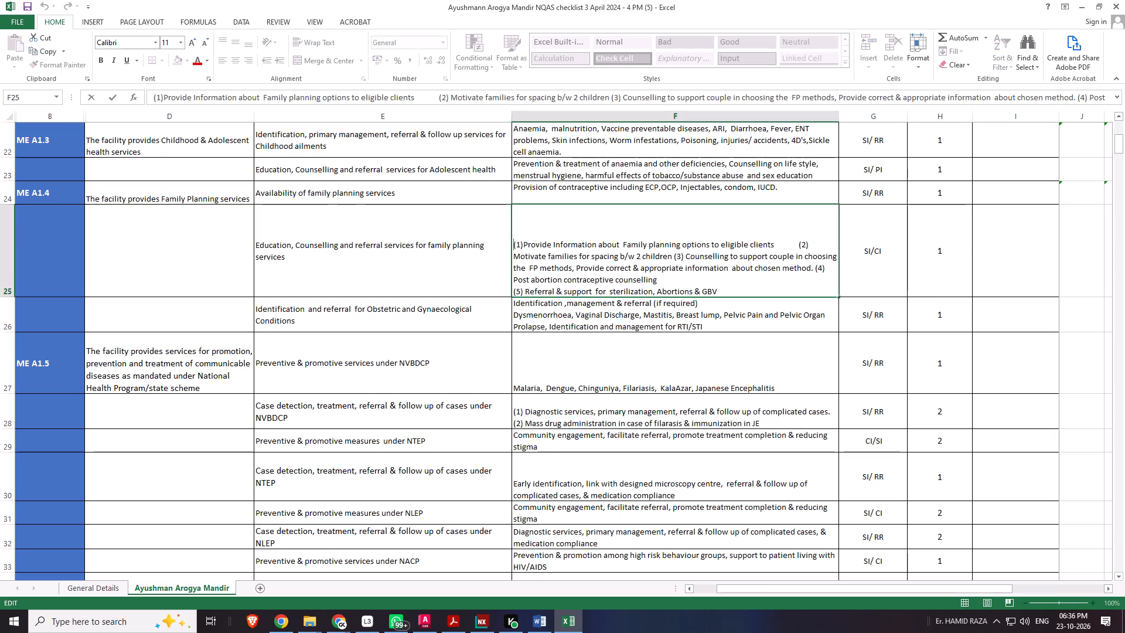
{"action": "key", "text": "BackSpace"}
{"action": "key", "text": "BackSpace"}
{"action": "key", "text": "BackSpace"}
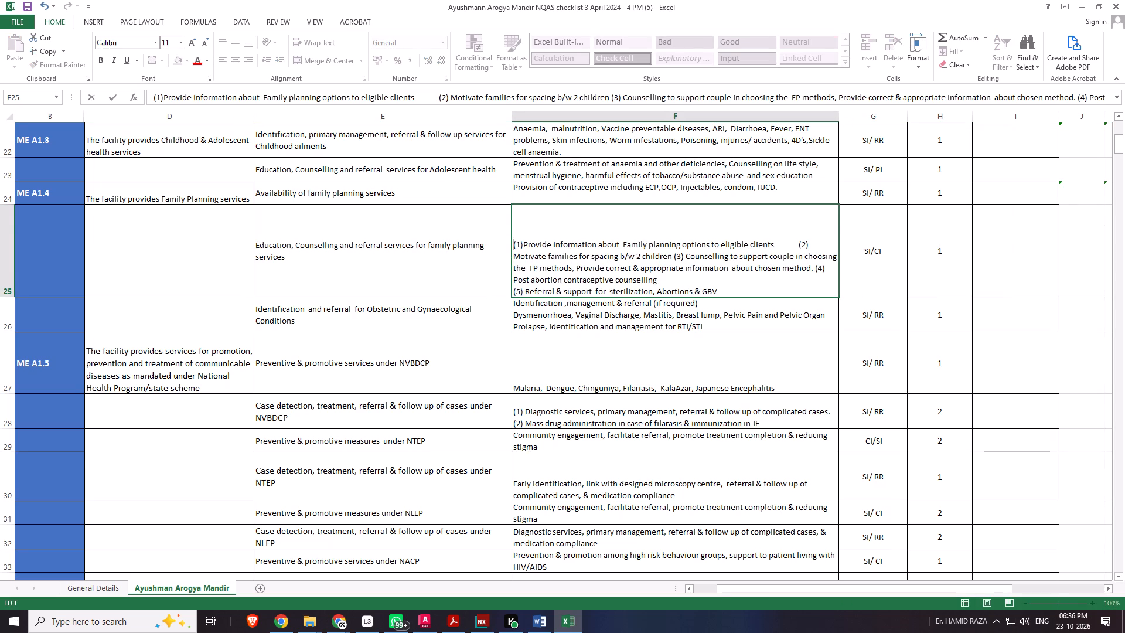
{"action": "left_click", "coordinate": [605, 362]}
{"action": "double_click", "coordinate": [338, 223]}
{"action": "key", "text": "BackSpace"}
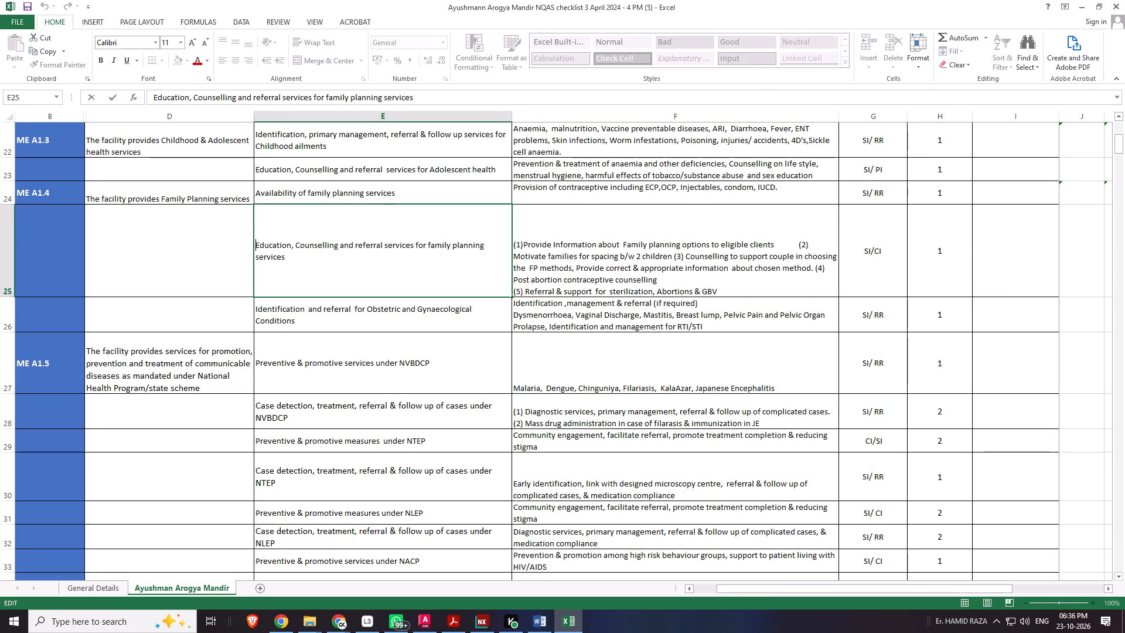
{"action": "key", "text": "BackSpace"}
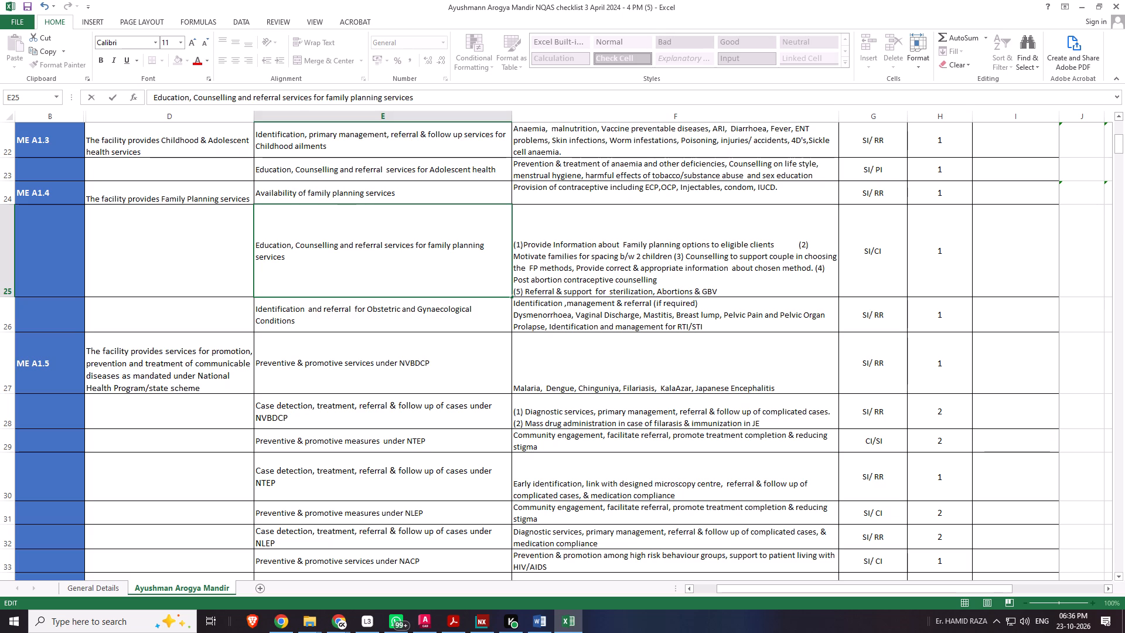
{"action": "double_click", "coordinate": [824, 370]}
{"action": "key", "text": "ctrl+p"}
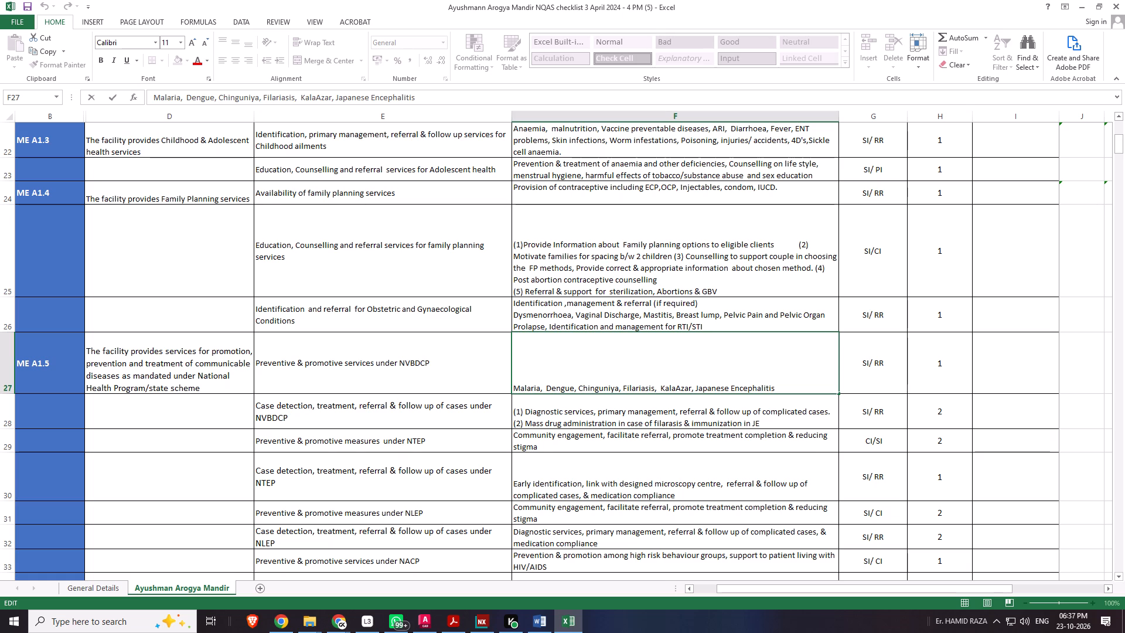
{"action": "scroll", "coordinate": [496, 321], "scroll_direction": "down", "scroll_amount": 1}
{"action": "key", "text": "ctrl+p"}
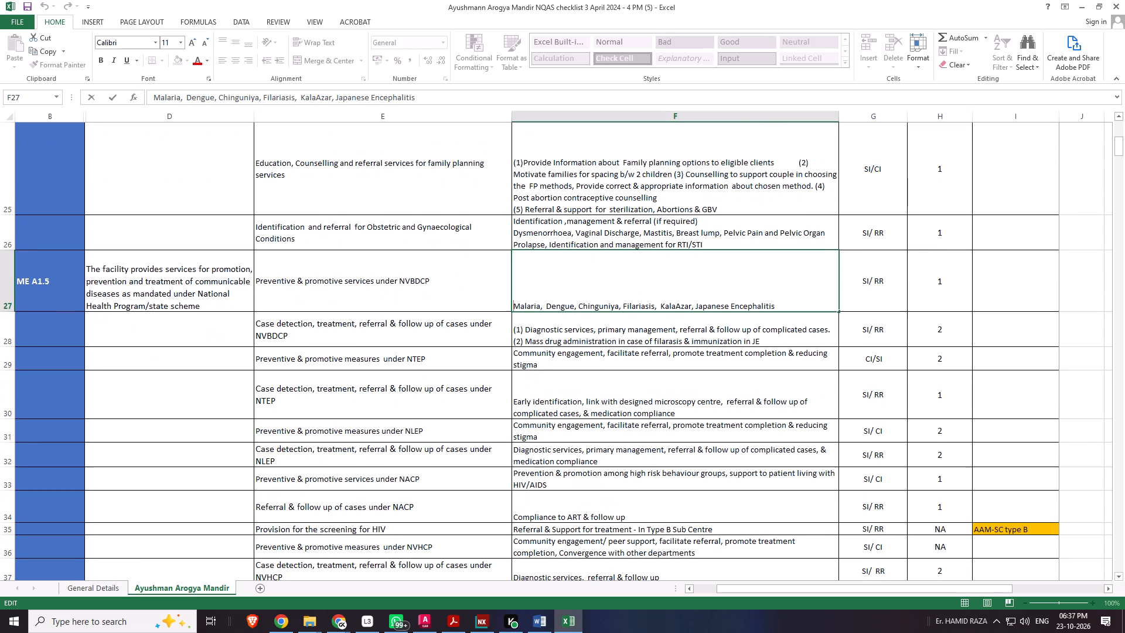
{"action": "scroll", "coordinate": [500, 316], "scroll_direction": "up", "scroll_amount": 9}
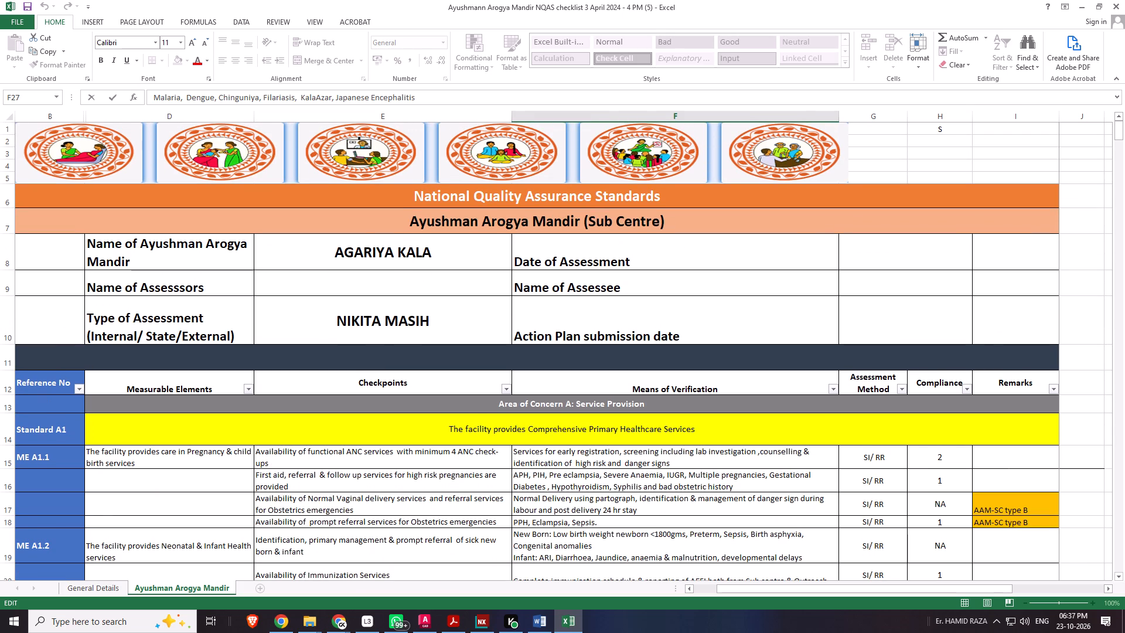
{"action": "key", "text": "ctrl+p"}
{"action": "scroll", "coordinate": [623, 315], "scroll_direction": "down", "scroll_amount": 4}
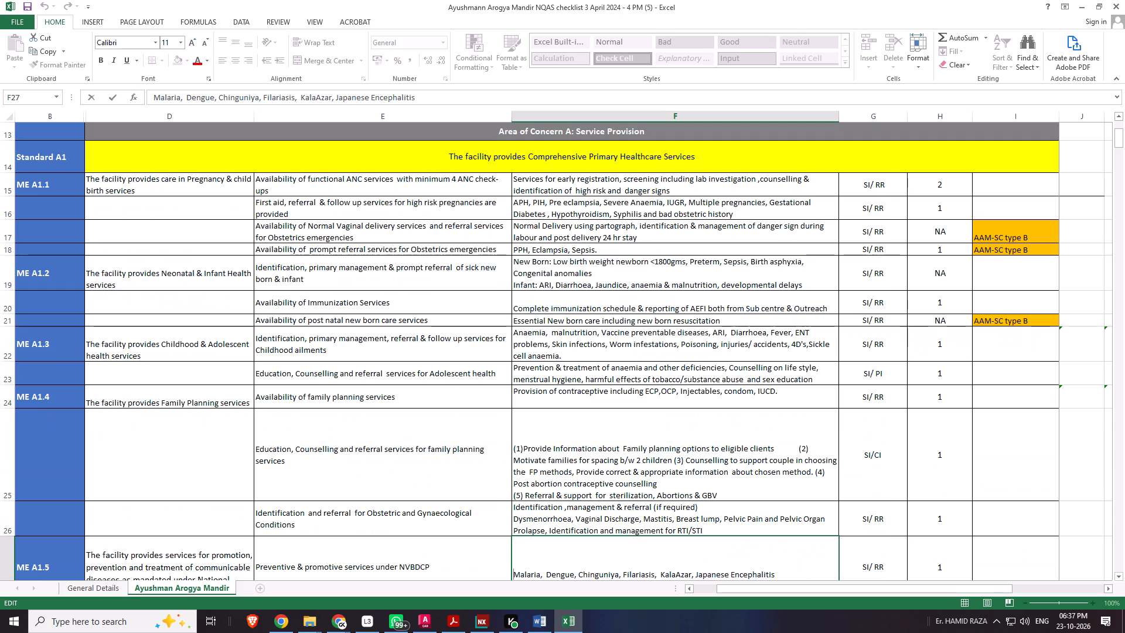
Leave cell editing and review the checklist's print preview from the first page to the last.
{"action": "left_click", "coordinate": [762, 339]}
{"action": "scroll", "coordinate": [604, 280], "scroll_direction": "up", "scroll_amount": 1}
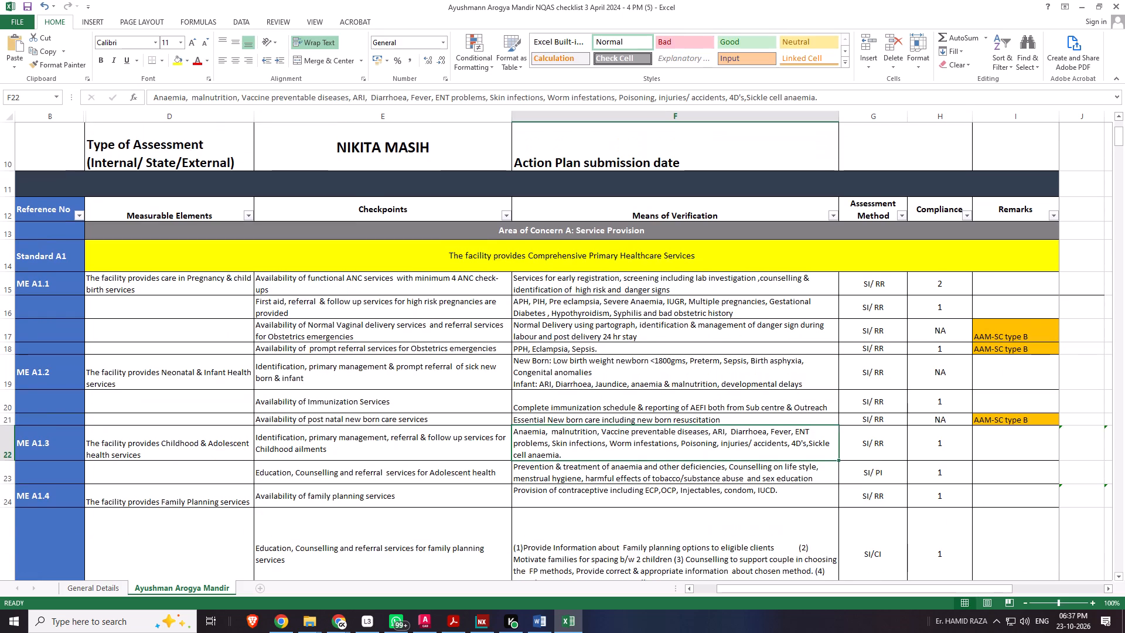
{"action": "key", "text": "ctrl+p"}
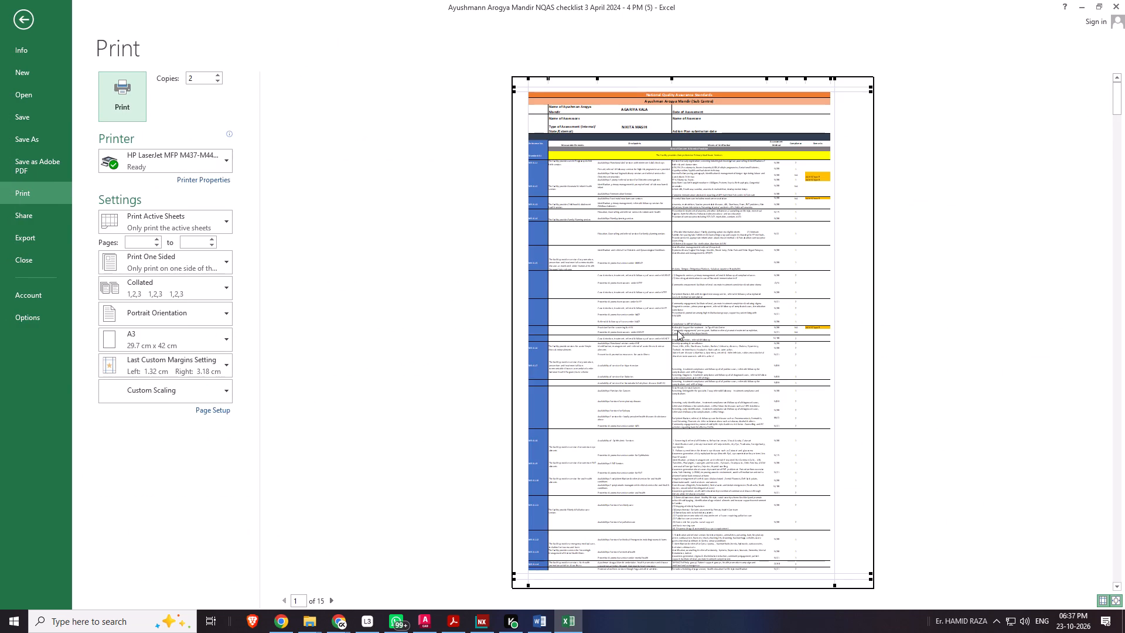
{"action": "scroll", "coordinate": [677, 331], "scroll_direction": "down", "scroll_amount": 7}
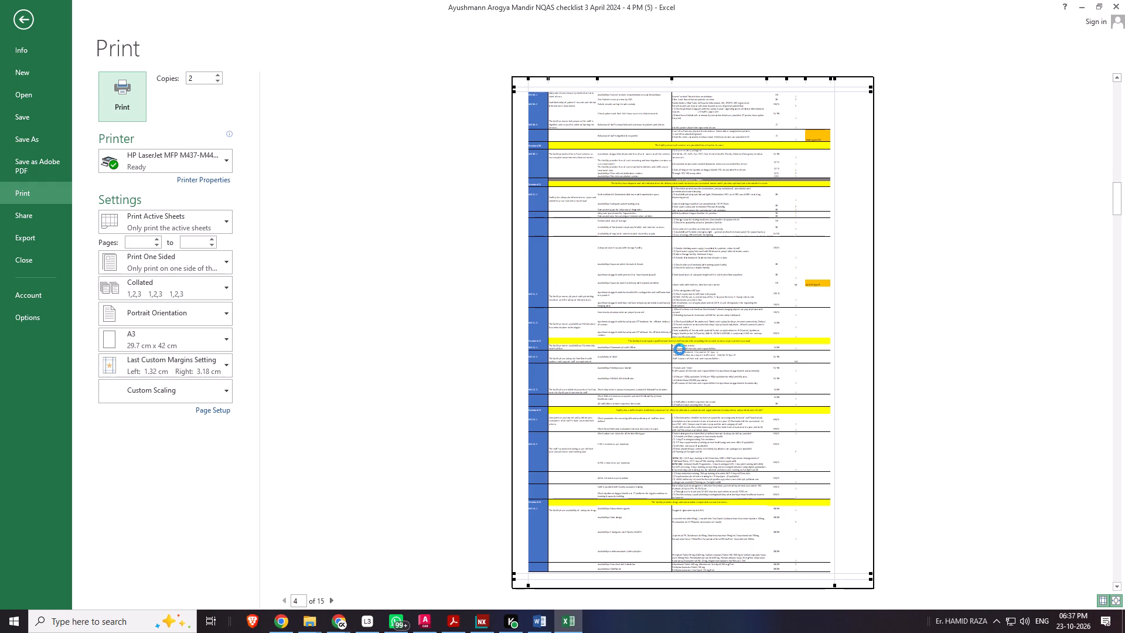
{"action": "scroll", "coordinate": [681, 344], "scroll_direction": "down", "scroll_amount": 12}
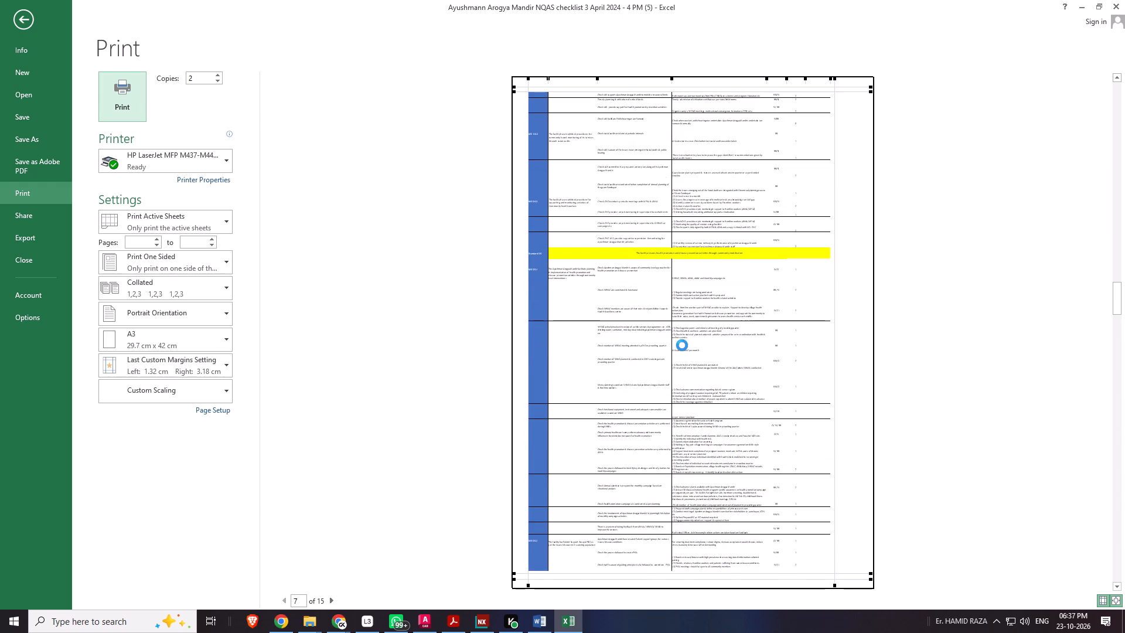
{"action": "scroll", "coordinate": [682, 345], "scroll_direction": "down", "scroll_amount": 3}
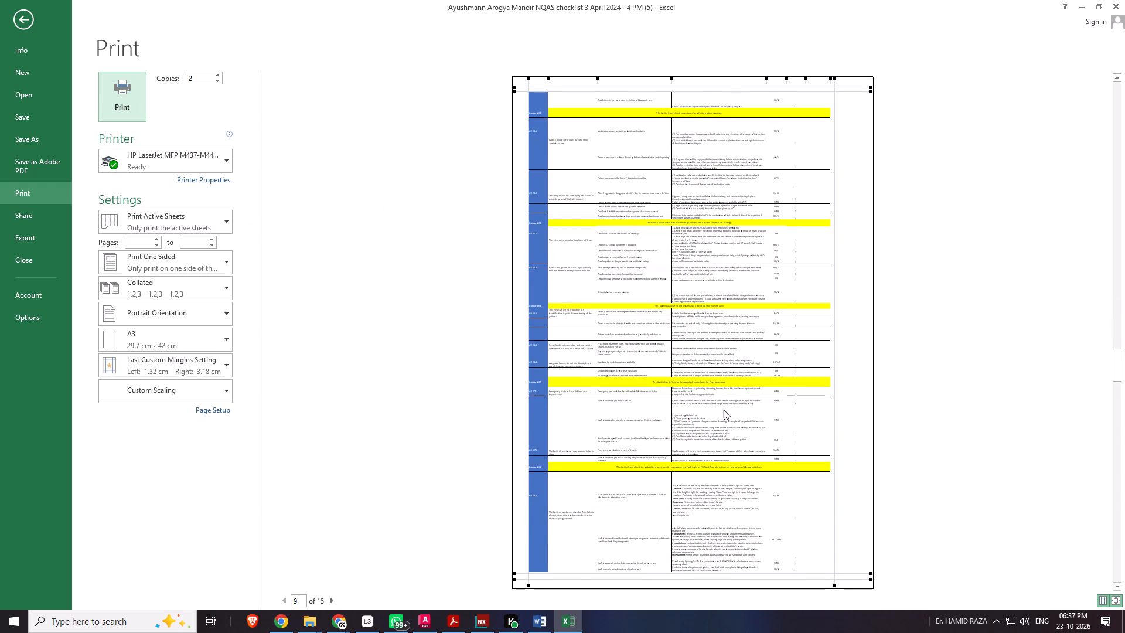
{"action": "scroll", "coordinate": [724, 410], "scroll_direction": "down", "scroll_amount": 15}
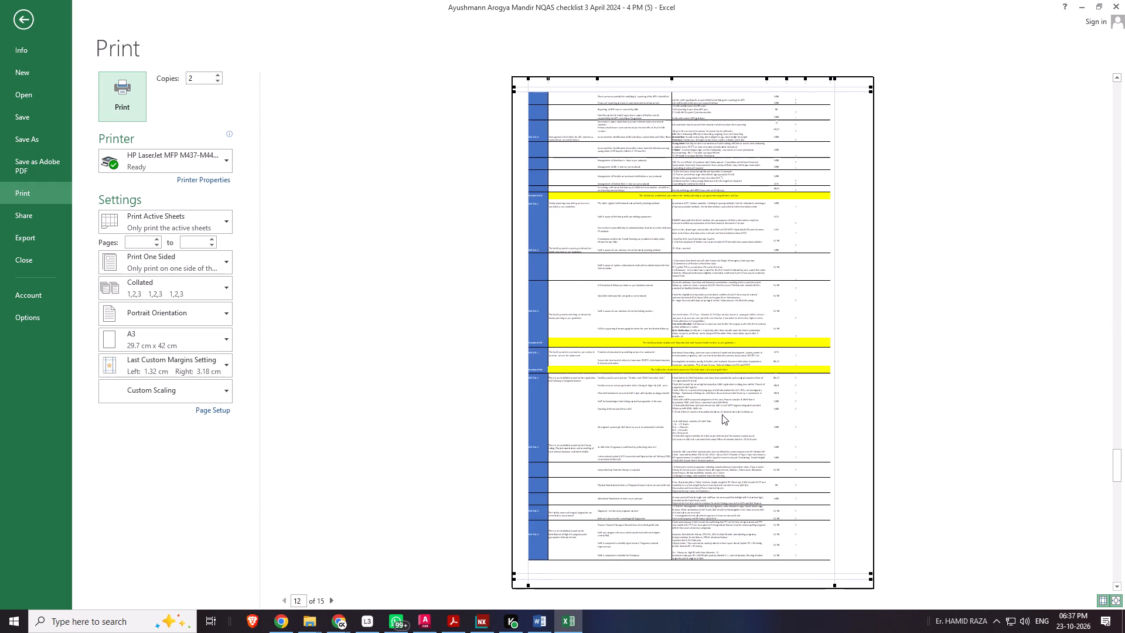
{"action": "scroll", "coordinate": [722, 414], "scroll_direction": "down", "scroll_amount": 9}
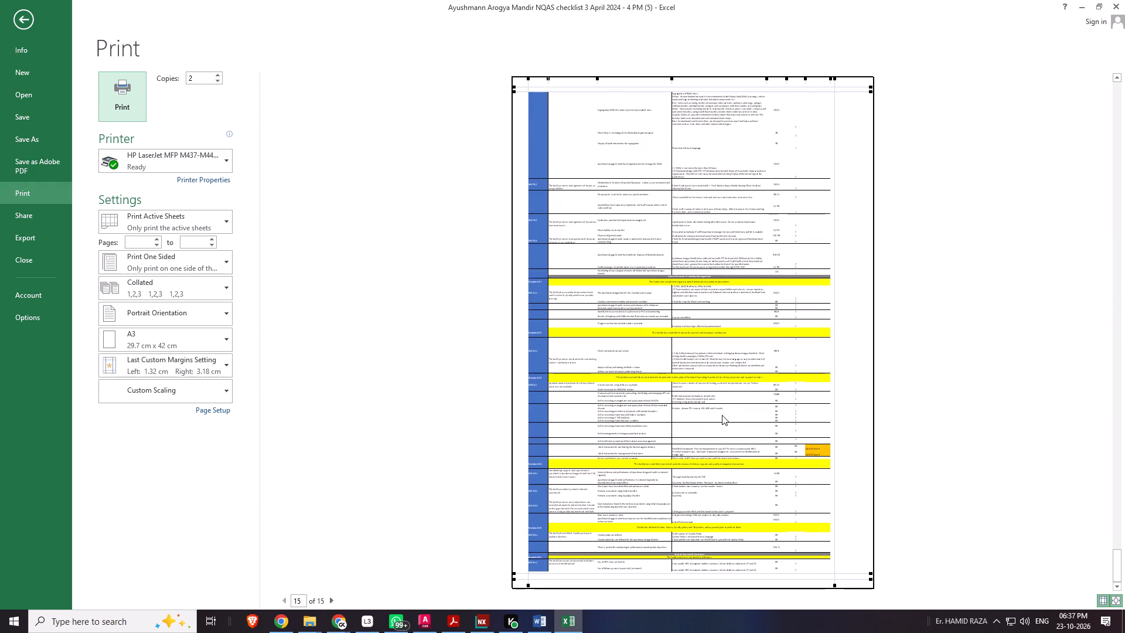
{"action": "scroll", "coordinate": [722, 415], "scroll_direction": "down", "scroll_amount": 2}
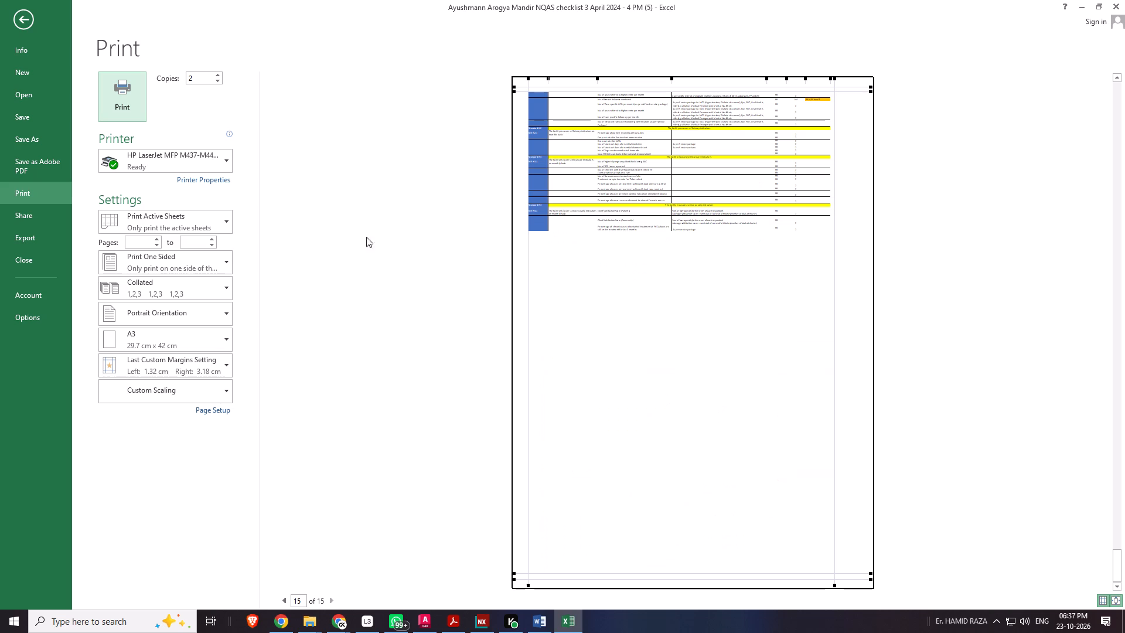
Print two A3 portrait copies of the checklist.
{"action": "left_click", "coordinate": [132, 93]}
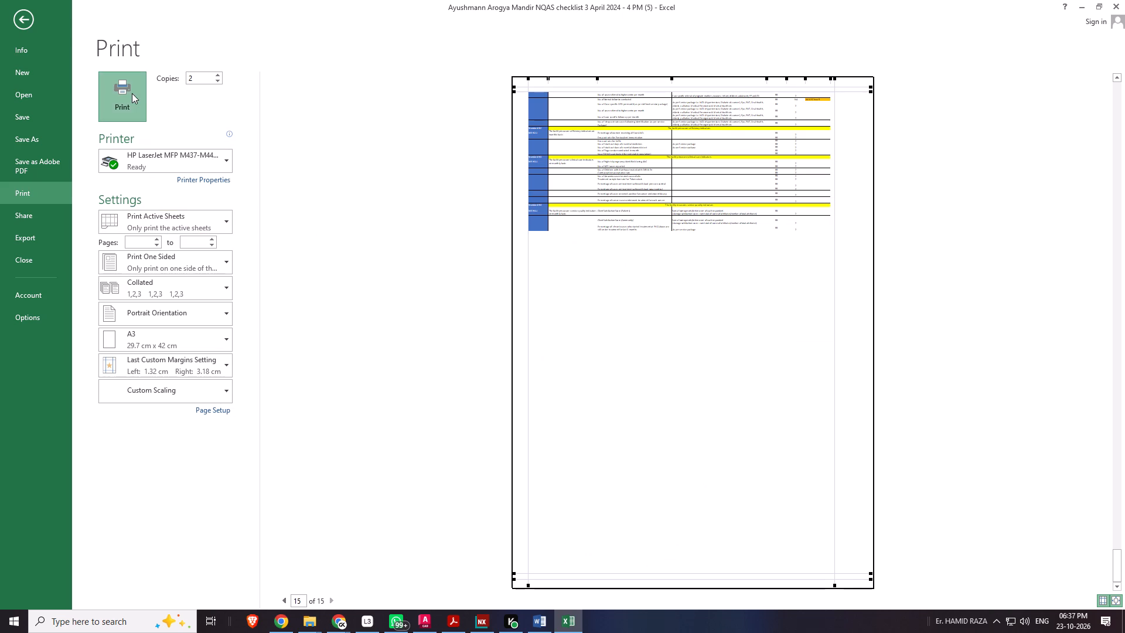